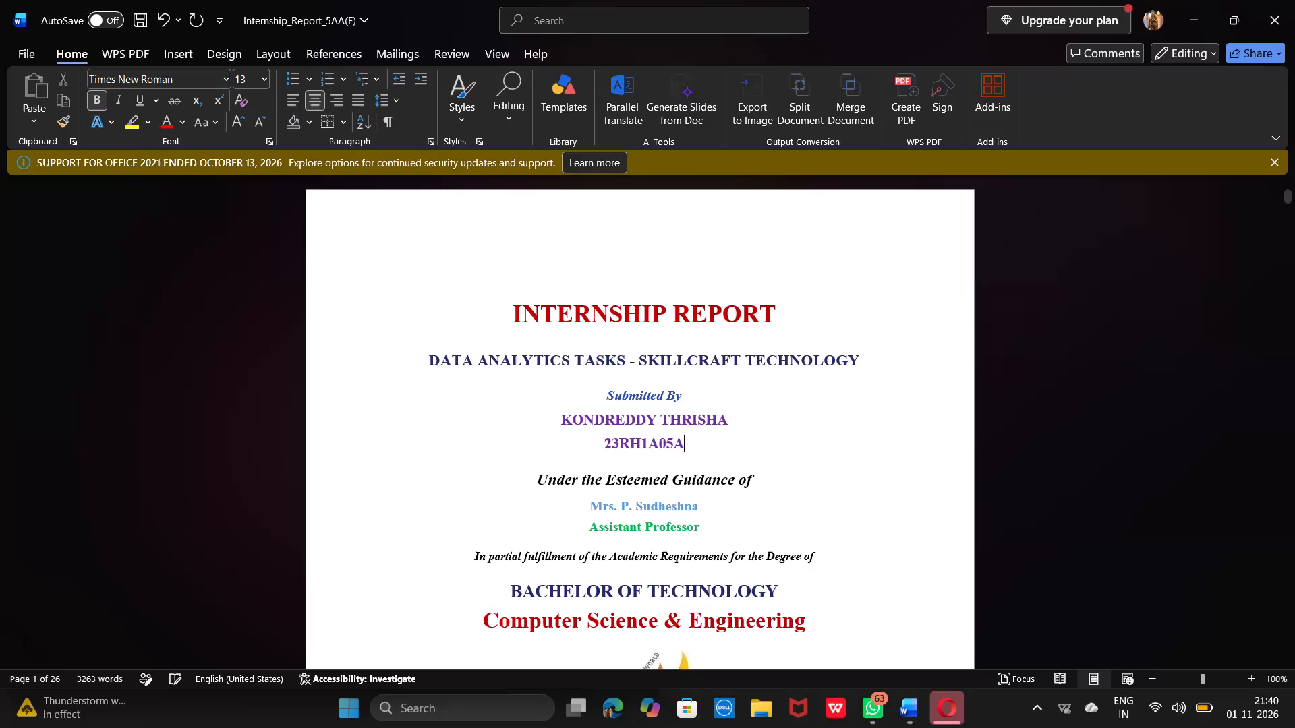
# Correct the final characters of the student's roll number below the name on the internship report's cover page.
pyautogui.write('BN')
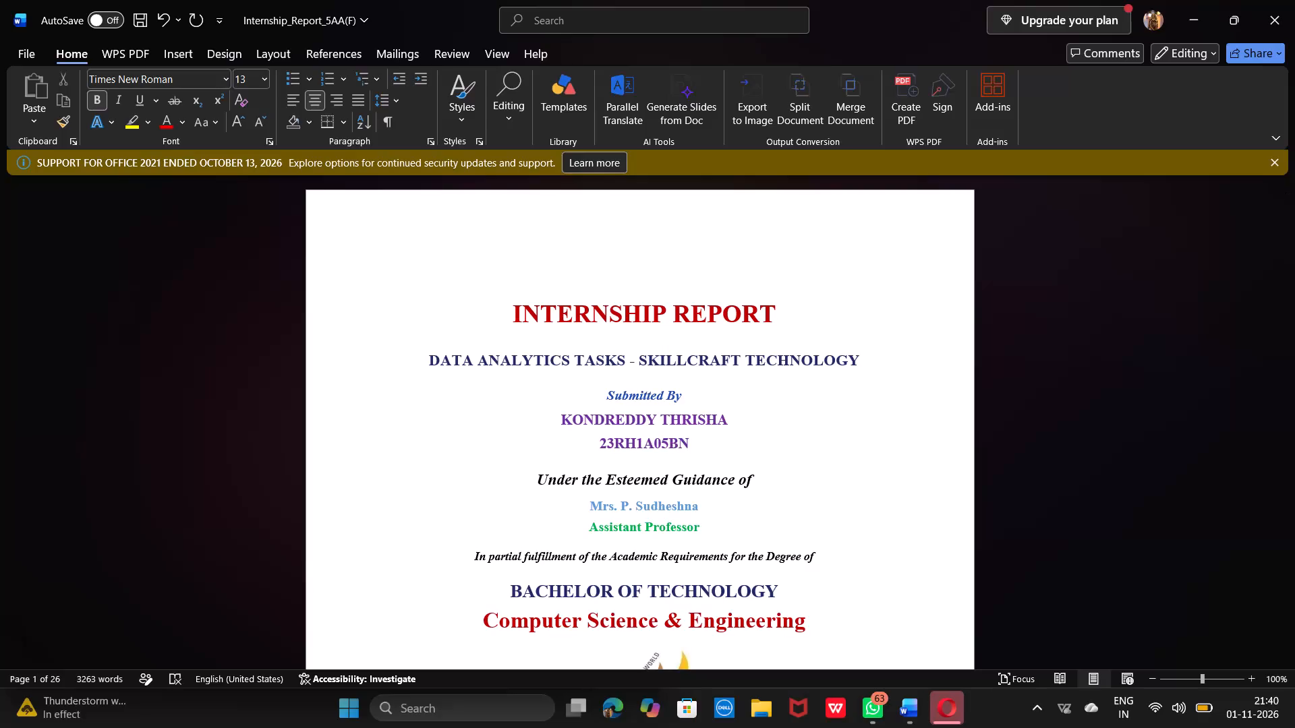
pyautogui.scroll(-1, 691, 448)
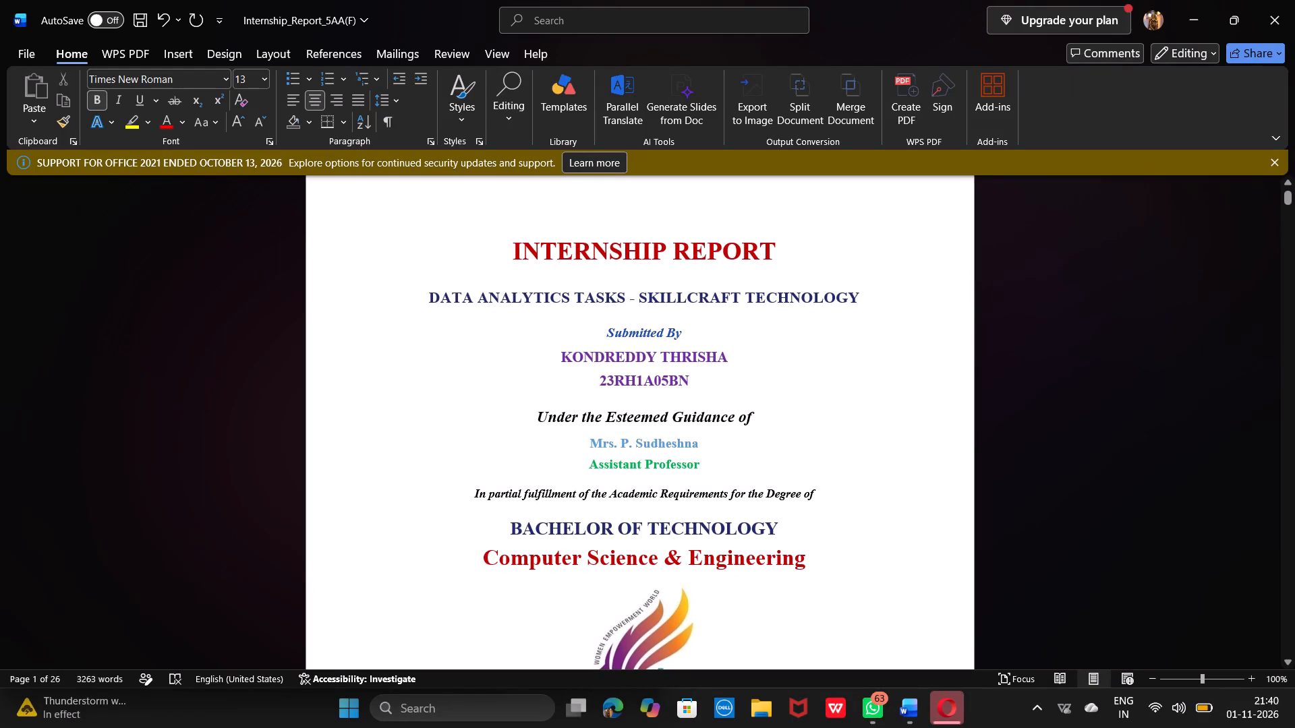
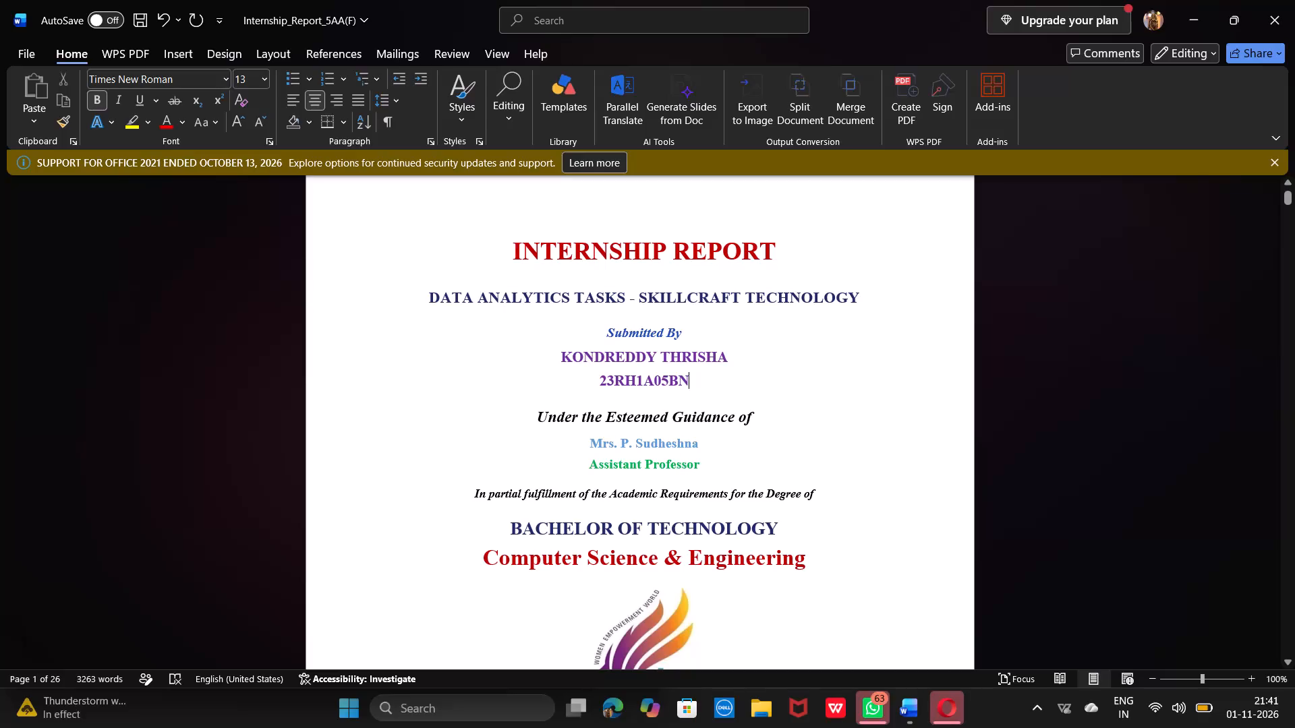
# Replace the guide's title and name under "Under the Esteemed Guidance of" on the cover page with the new guide's, titled Mr.
pyautogui.click(614, 447)
pyautogui.press('BackSpace')
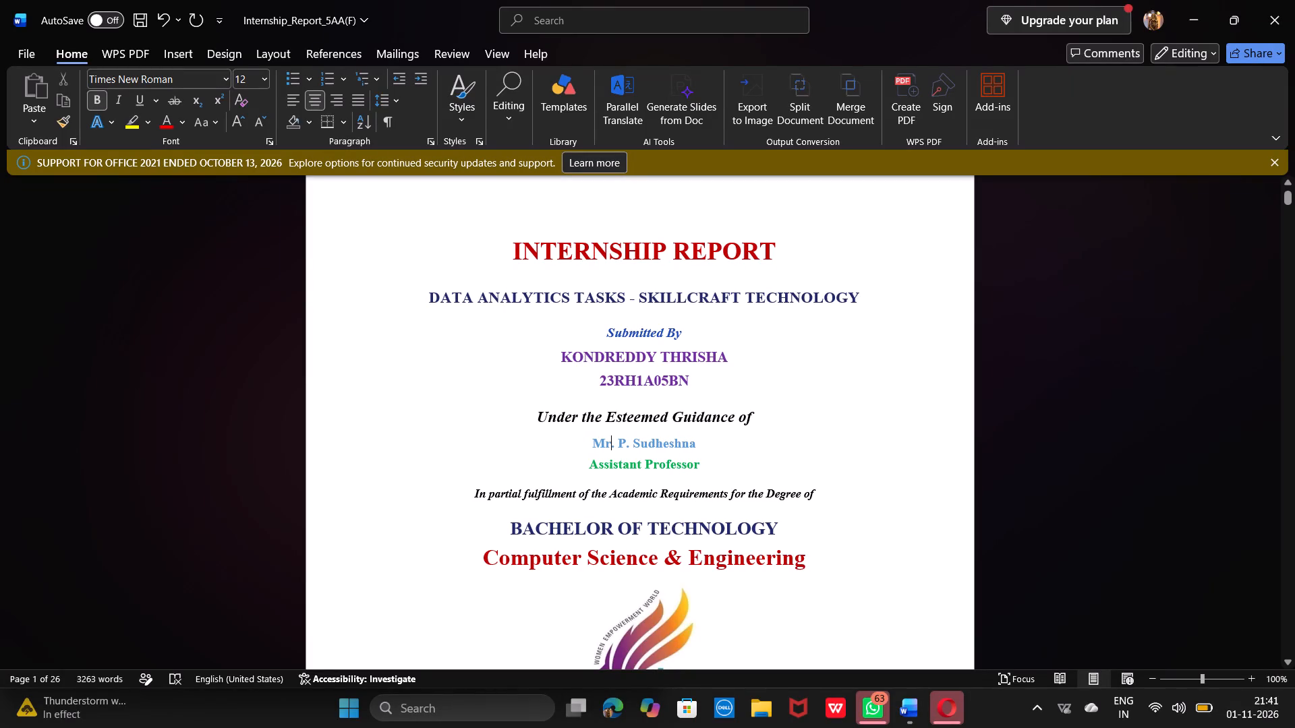
pyautogui.click(625, 444)
pyautogui.press('BackSpace')
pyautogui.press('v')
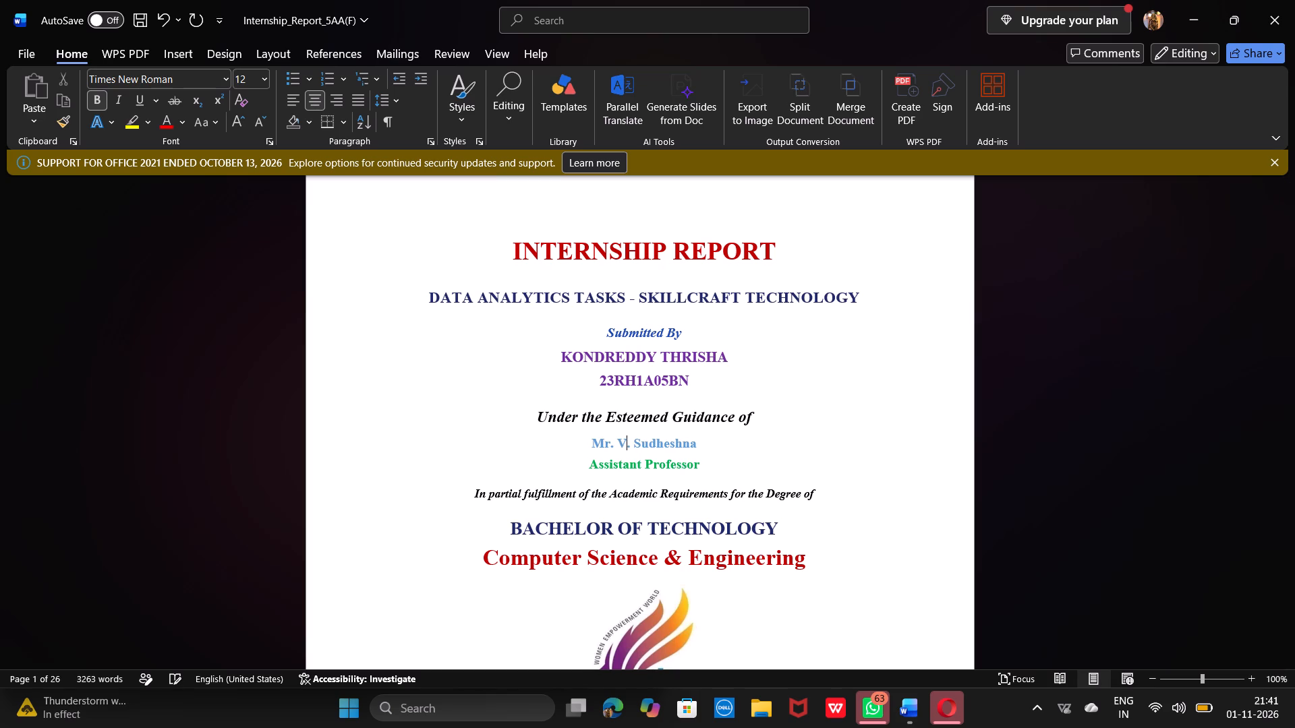
pyautogui.click(701, 441)
pyautogui.press('BackSpace')
pyautogui.press('BackSpace')
pyautogui.press('BackSpace')
pyautogui.press('BackSpace')
pyautogui.press('BackSpace')
pyautogui.press('BackSpace')
pyautogui.press('BackSpace')
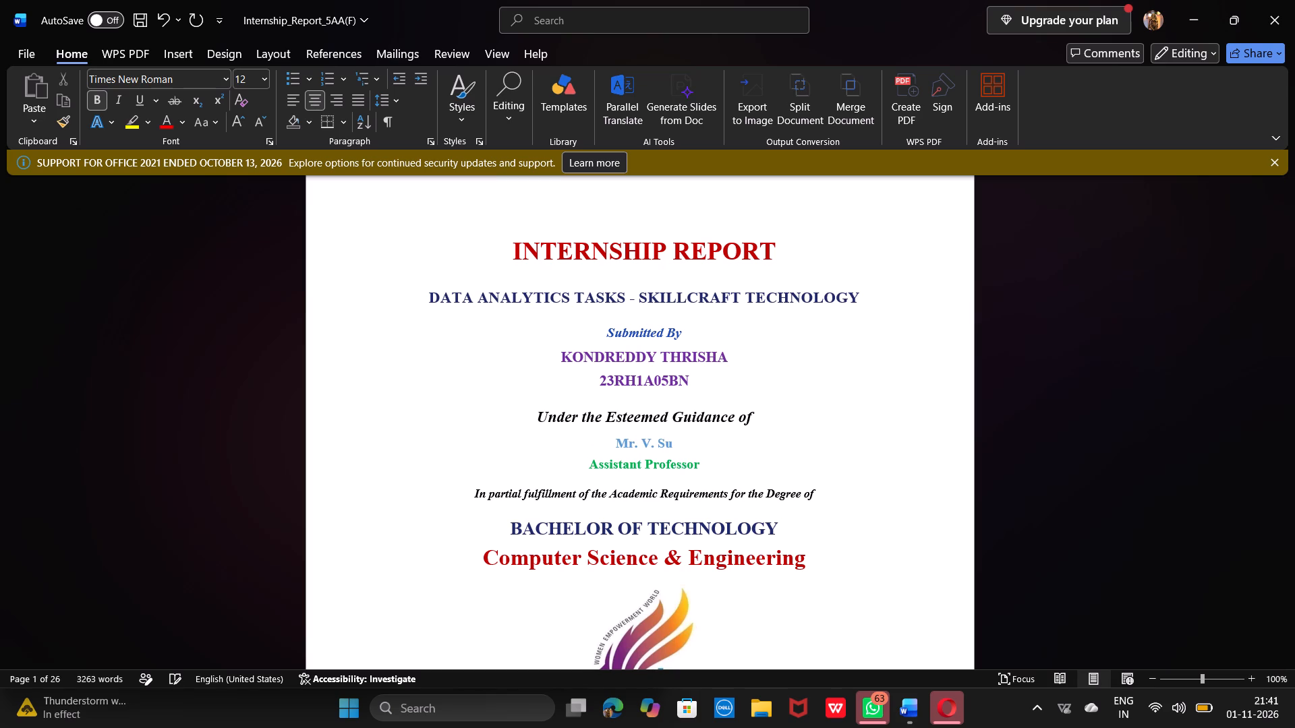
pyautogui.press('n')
pyautogui.press('BackSpace')
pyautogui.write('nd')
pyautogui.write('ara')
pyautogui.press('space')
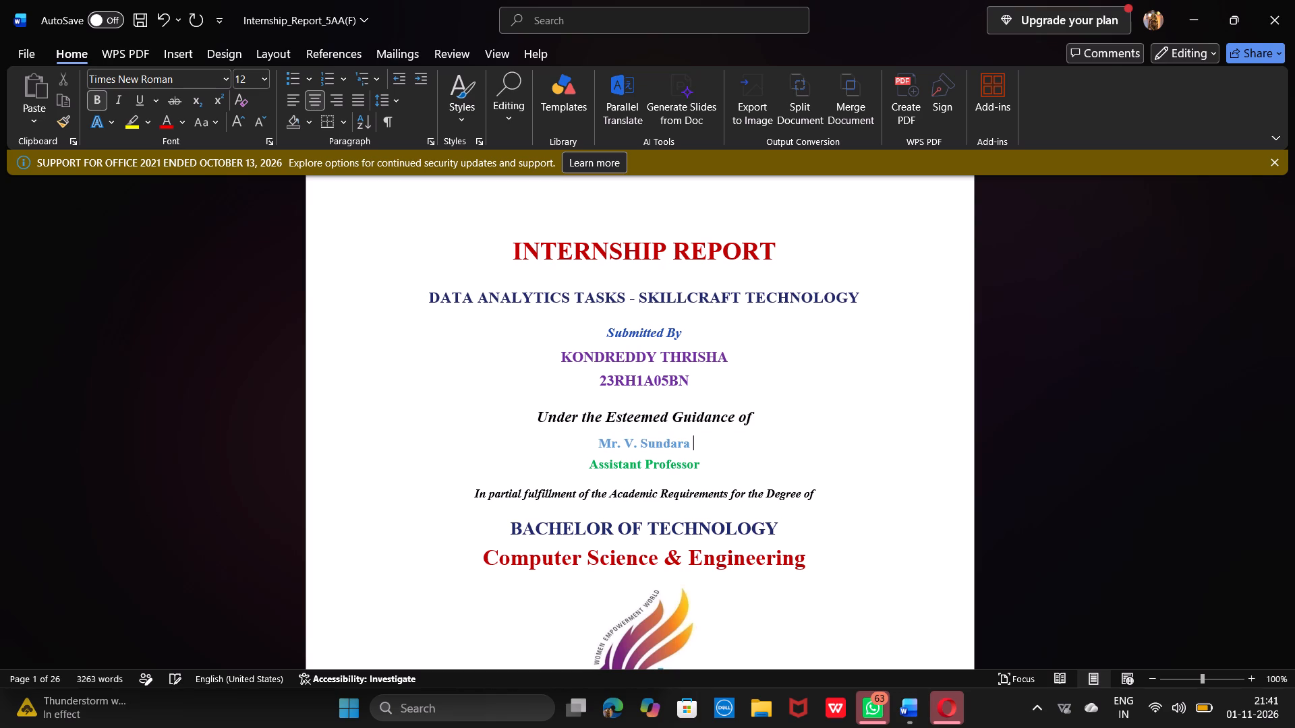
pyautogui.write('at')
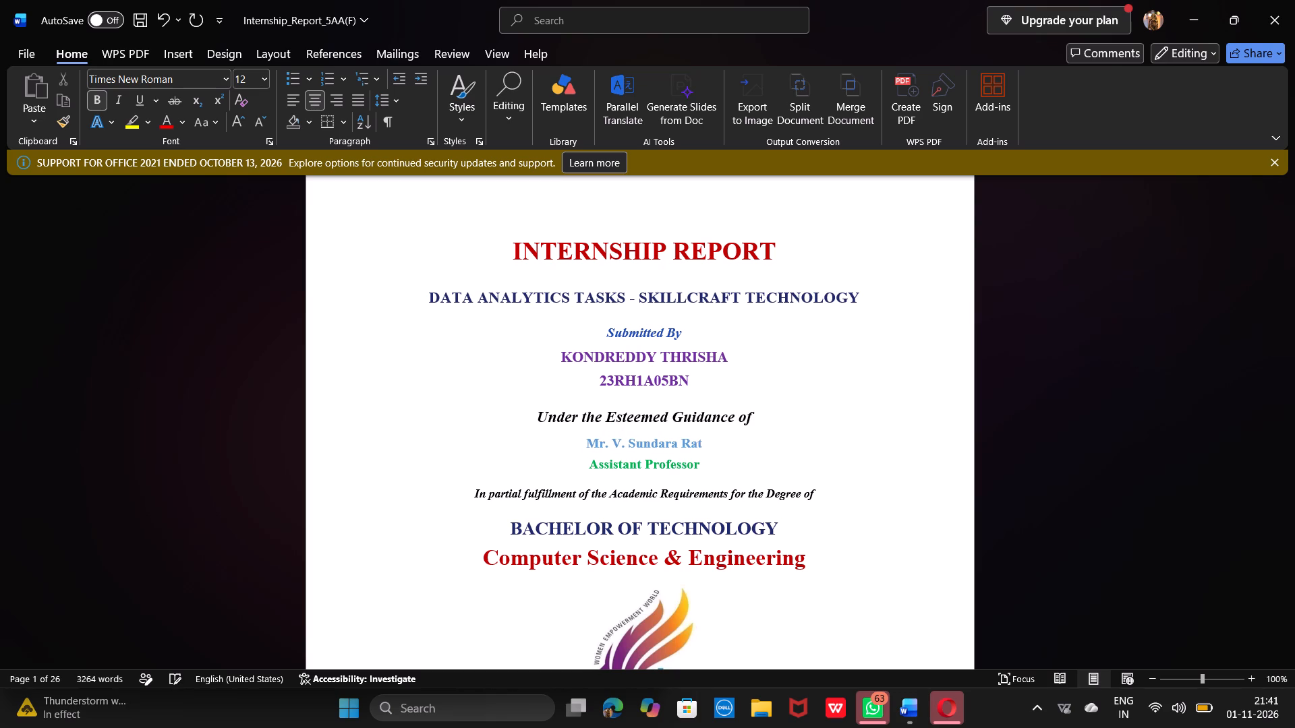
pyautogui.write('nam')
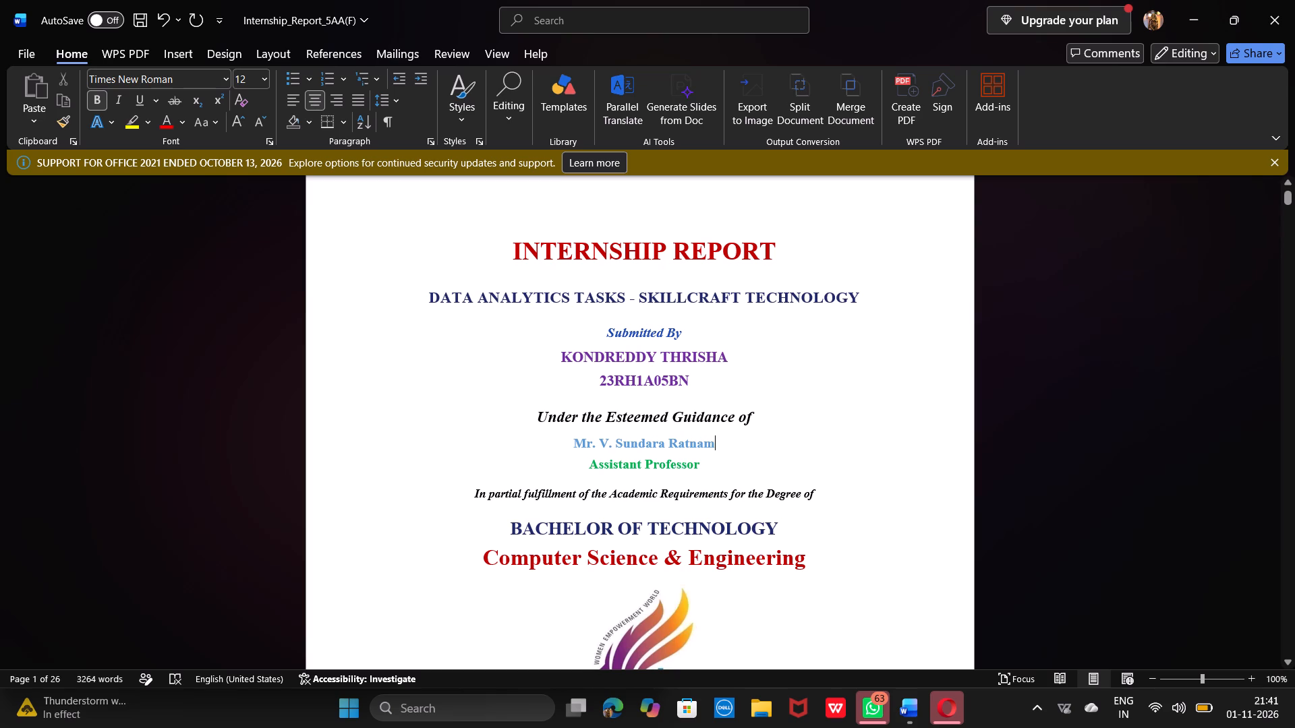
# Replace the name under Supervisor's Signature on the certificate page with the new guide's name, titled Mr.
pyautogui.scroll(-2, 805, 450)
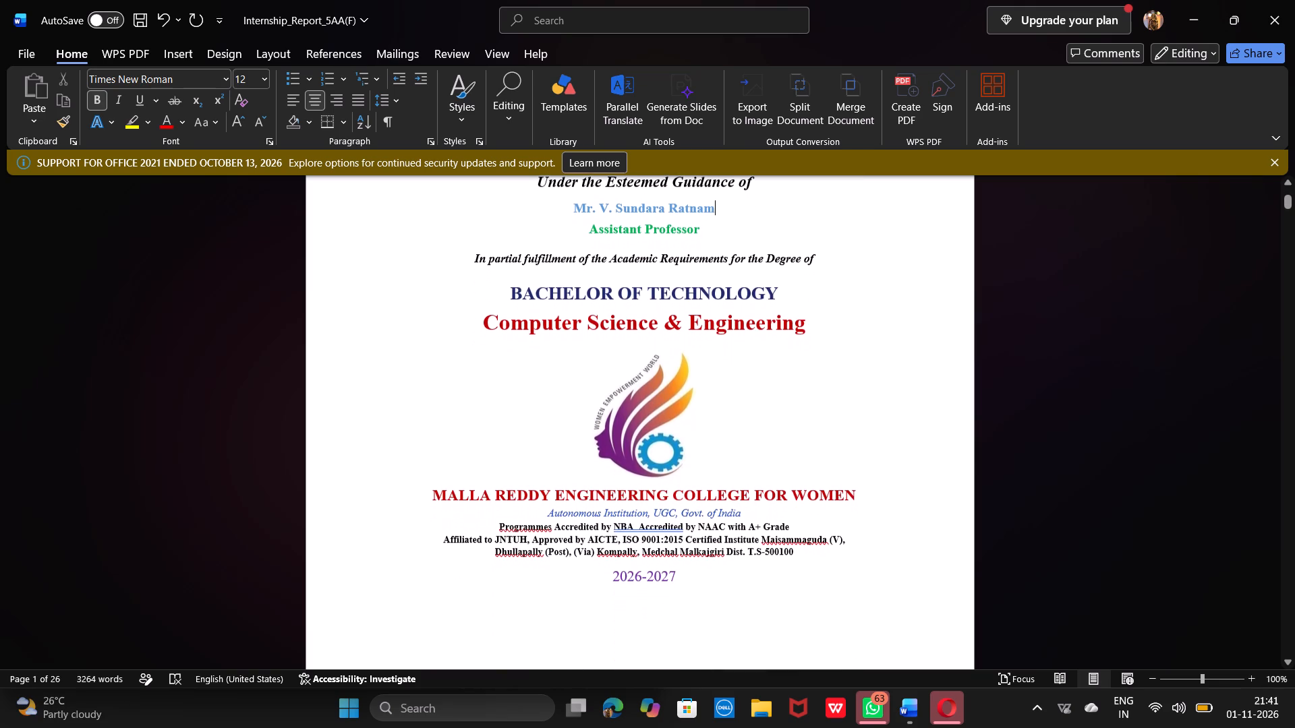
pyautogui.scroll(-1, 805, 450)
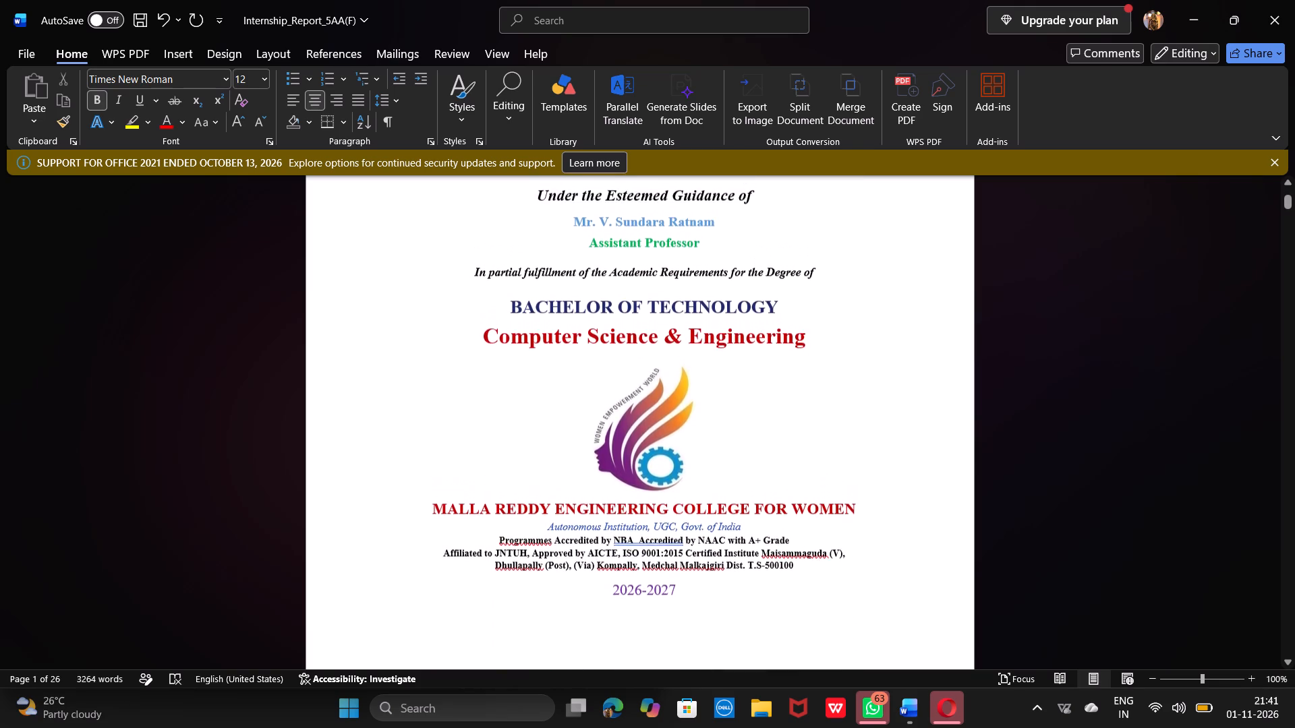
pyautogui.scroll(-3, 805, 450)
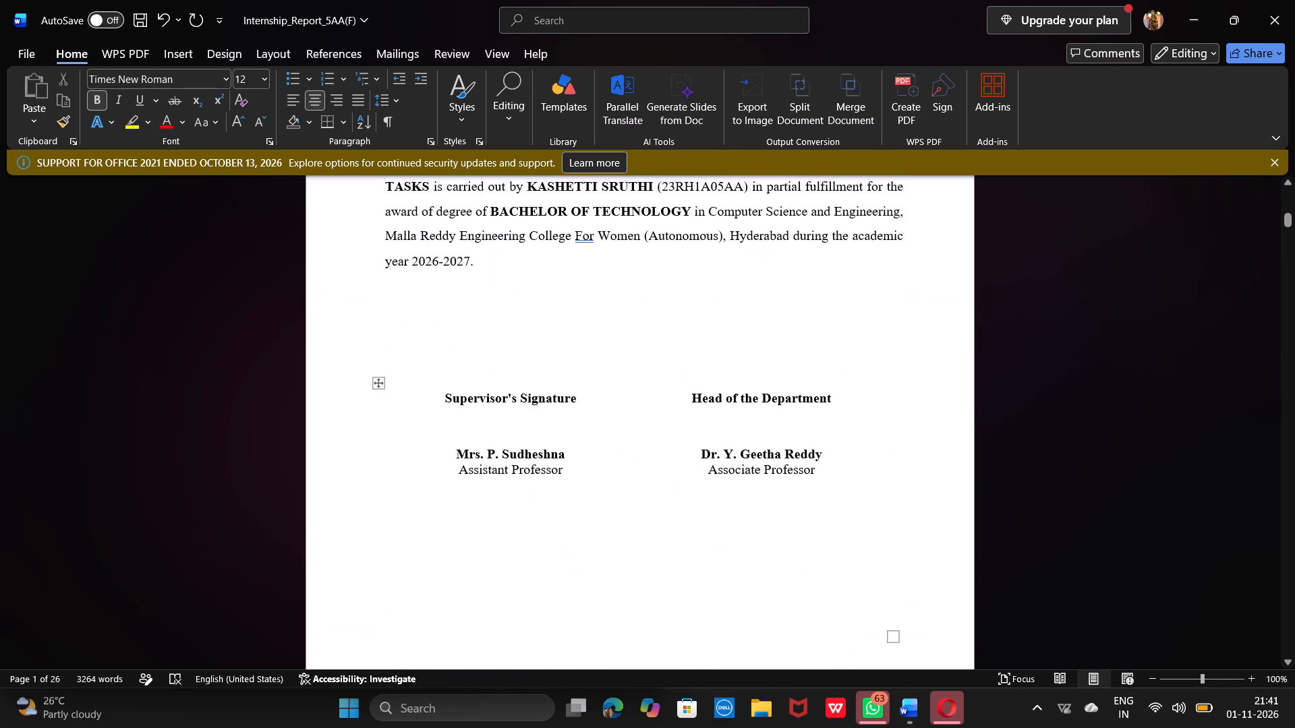
pyautogui.click(564, 457)
pyautogui.press('BackSpace')
pyautogui.press('BackSpace')
pyautogui.press('BackSpace')
pyautogui.press('BackSpace')
pyautogui.press('BackSpace')
pyautogui.press('BackSpace')
pyautogui.press('BackSpace')
pyautogui.press('BackSpace')
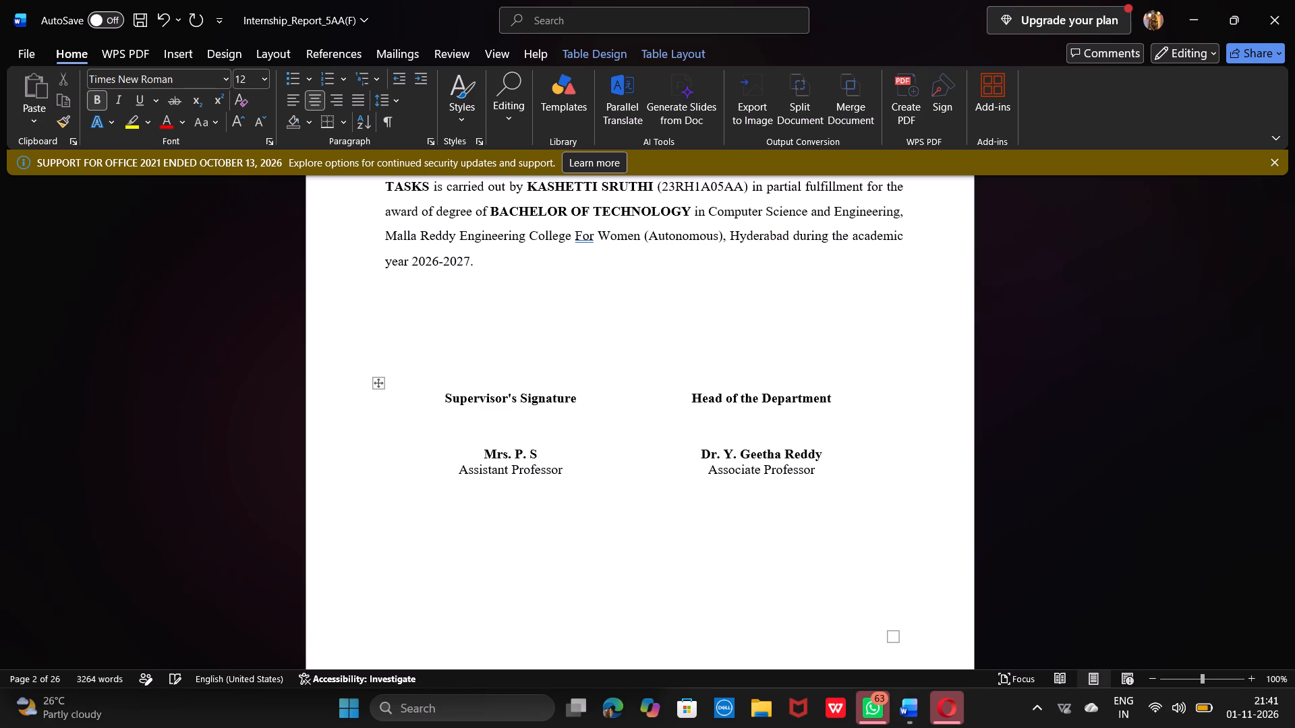
pyautogui.press('BackSpace')
pyautogui.press('BackSpace')
pyautogui.press('BackSpace')
pyautogui.press('BackSpace')
pyautogui.press('BackSpace')
pyautogui.press('BackSpace')
pyautogui.press('BackSpace')
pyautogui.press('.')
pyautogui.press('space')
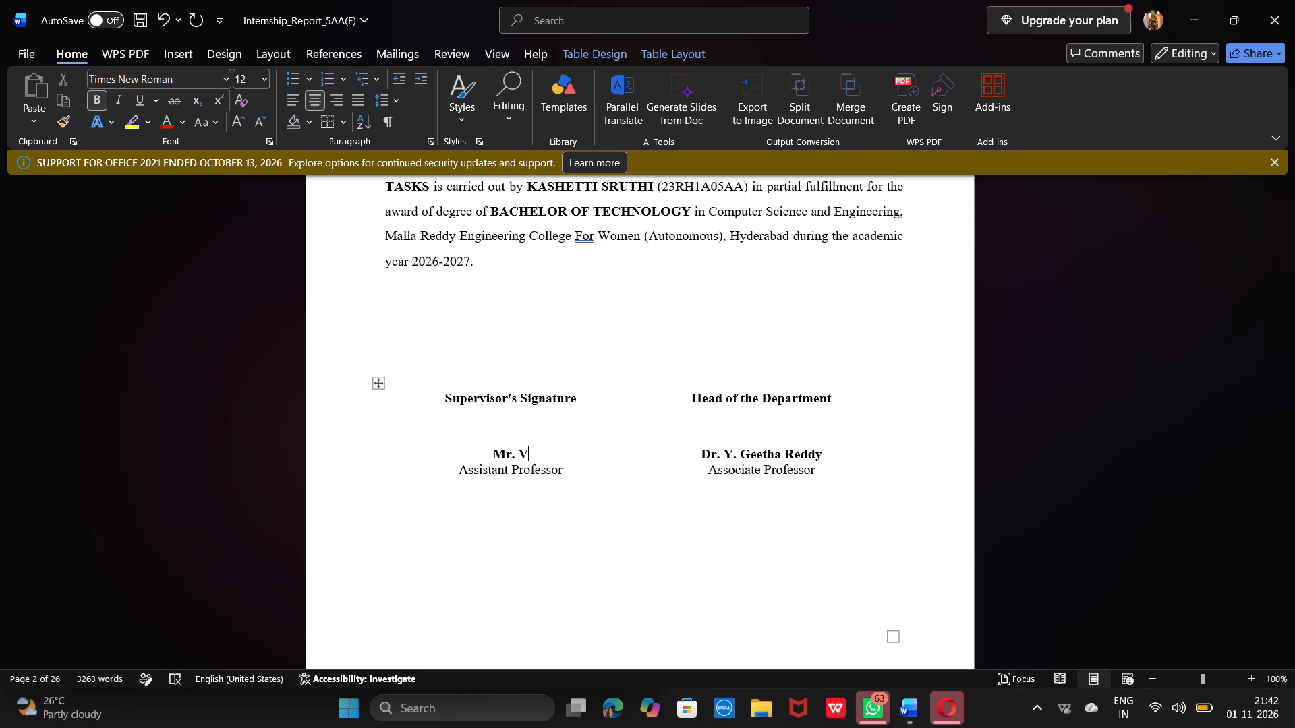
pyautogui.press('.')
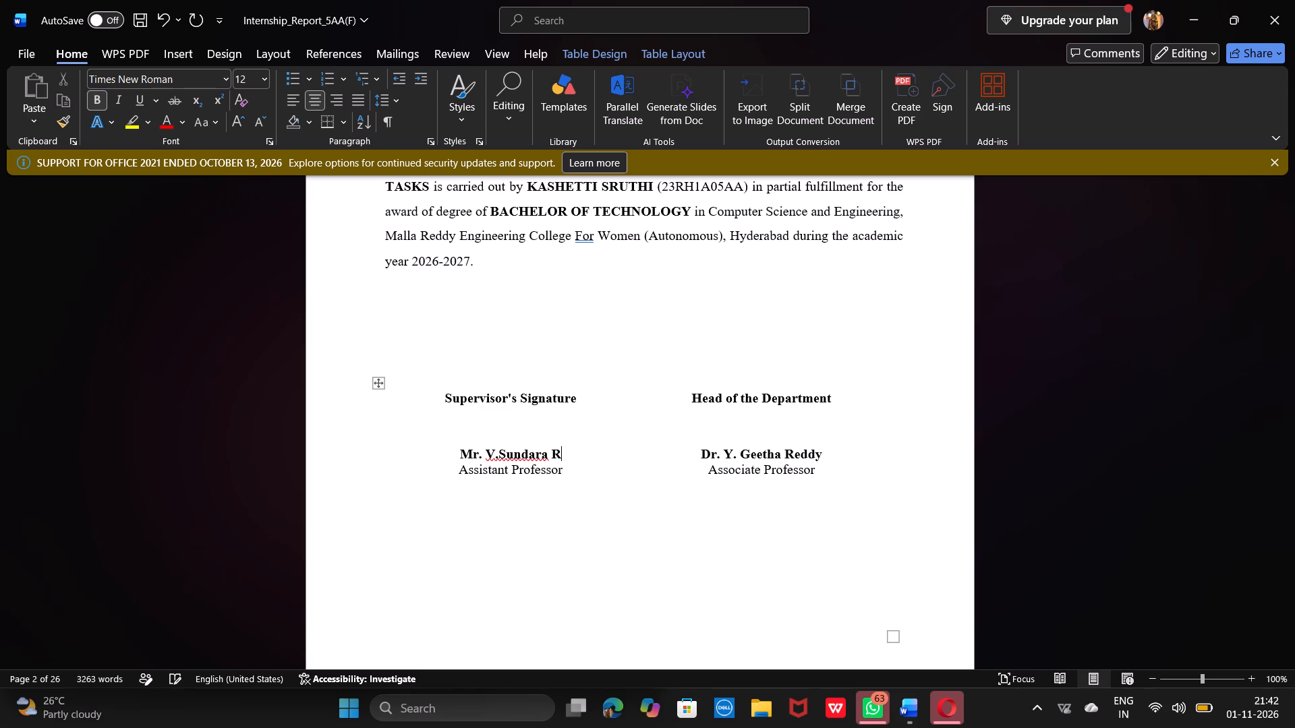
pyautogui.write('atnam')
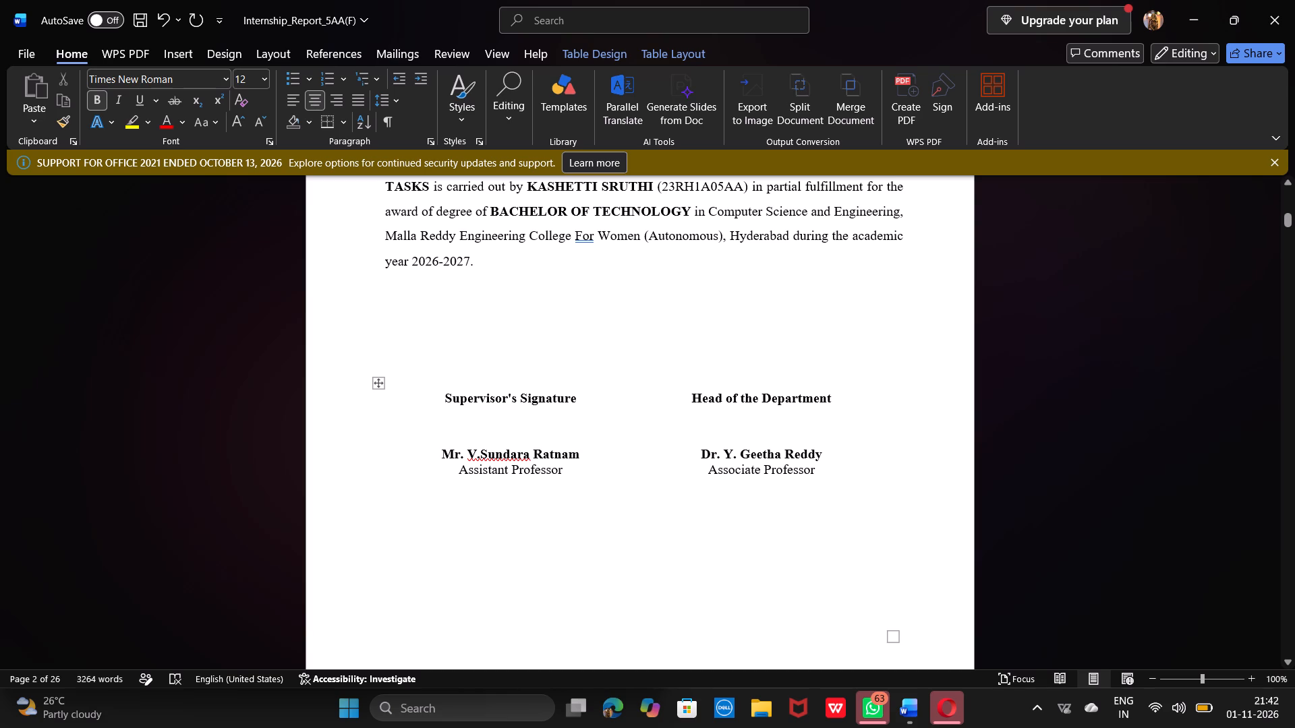
# Change the project title in the certificate paragraph from software development to DATA ANALYTICS, keeping the word TASKS.
pyautogui.scroll(1, 567, 519)
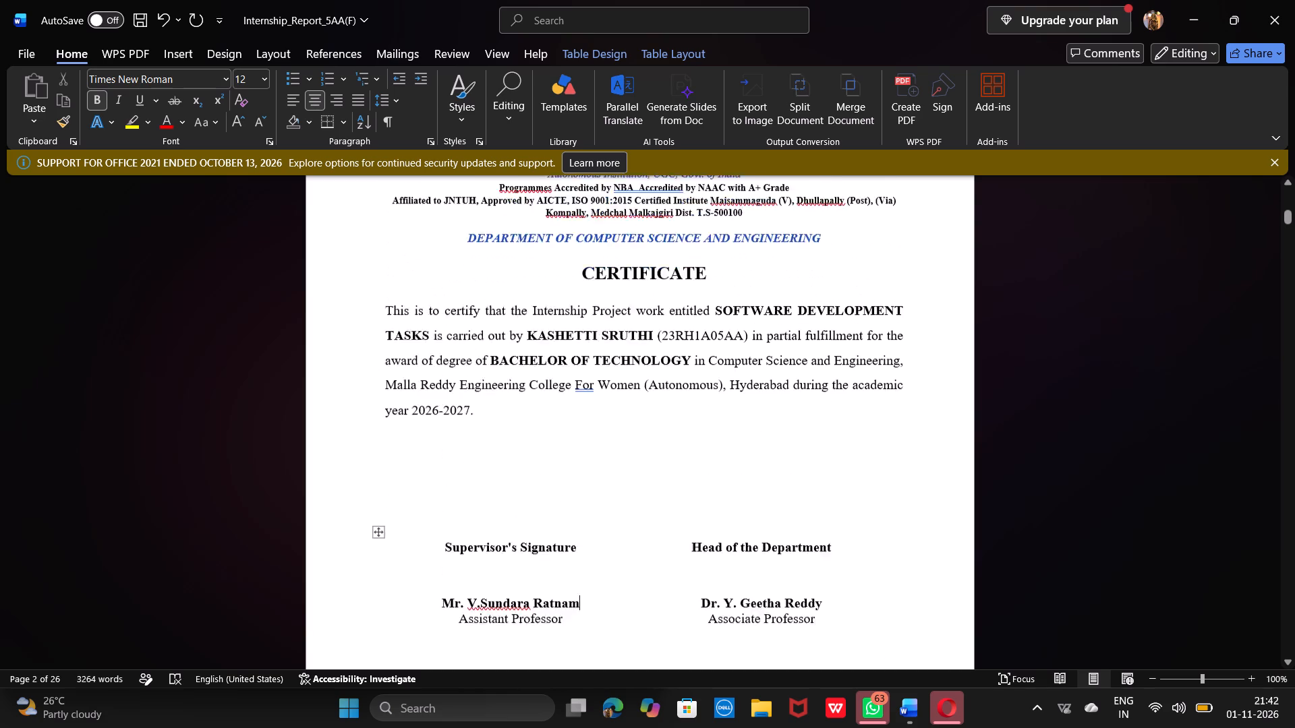
pyautogui.scroll(2, 567, 519)
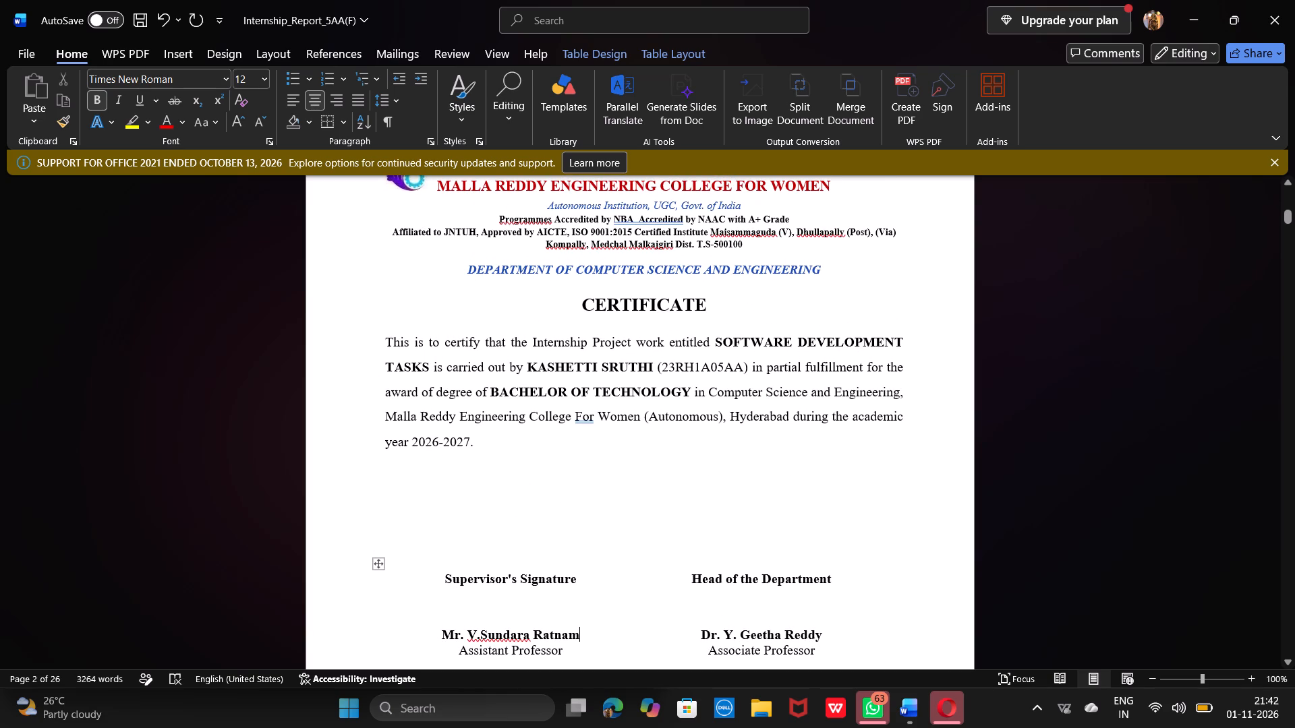
pyautogui.click(909, 340)
pyautogui.press('Left')
pyautogui.press('BackSpace')
pyautogui.press('BackSpace')
pyautogui.press('BackSpace')
pyautogui.press('BackSpace')
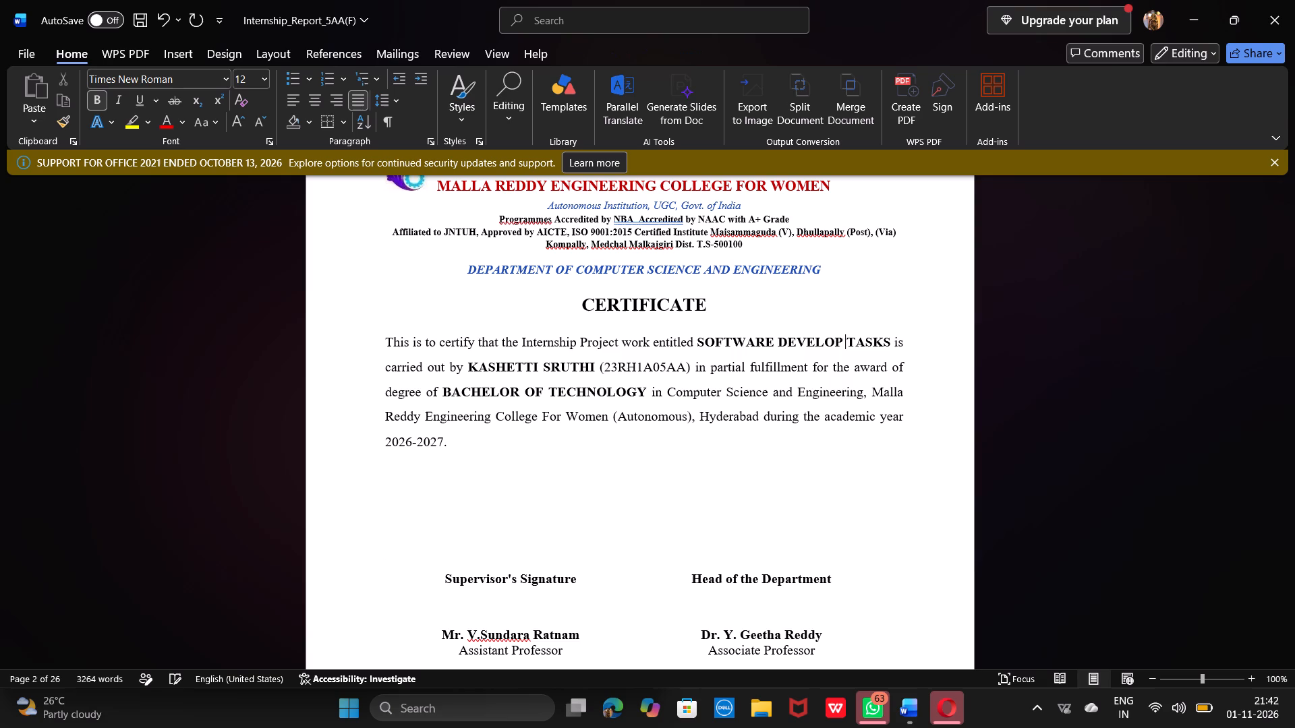
pyautogui.press('BackSpace')
pyautogui.press('BackSpace')
pyautogui.press('BackSpace')
pyautogui.press('BackSpace')
pyautogui.press('BackSpace')
pyautogui.press('BackSpace')
pyautogui.press('BackSpace')
pyautogui.press('BackSpace')
pyautogui.press('BackSpace')
pyautogui.press('BackSpace')
pyautogui.press('BackSpace')
pyautogui.press('BackSpace')
pyautogui.press('BackSpace')
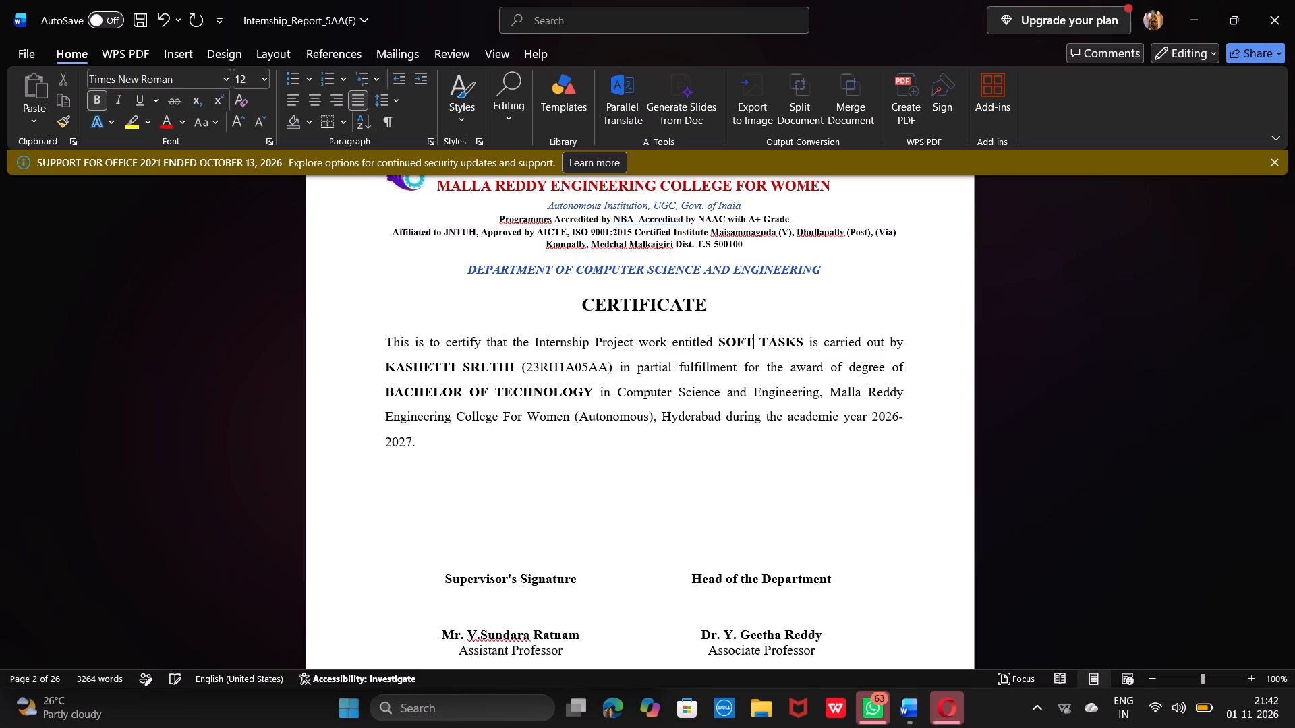
pyautogui.press('BackSpace')
pyautogui.press('BackSpace')
pyautogui.press('BackSpace')
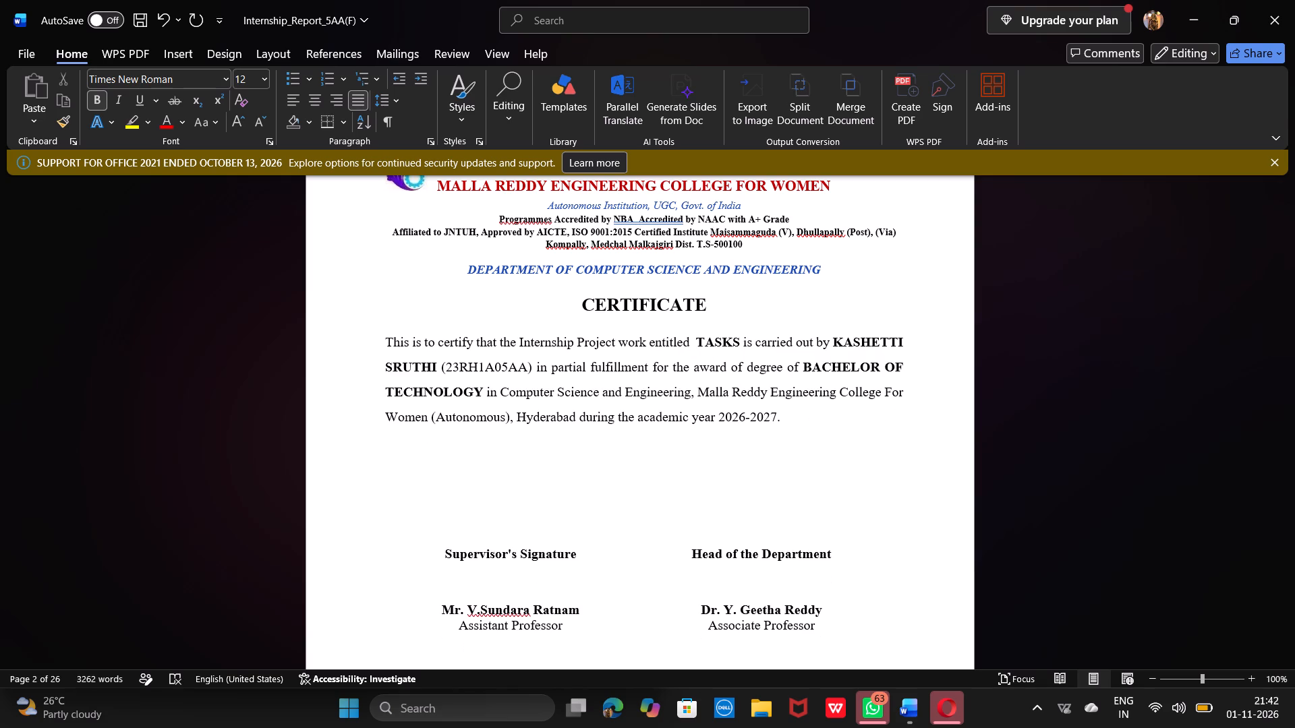
pyautogui.hotkey('ctrl', 'z')
pyautogui.press('BackSpace')
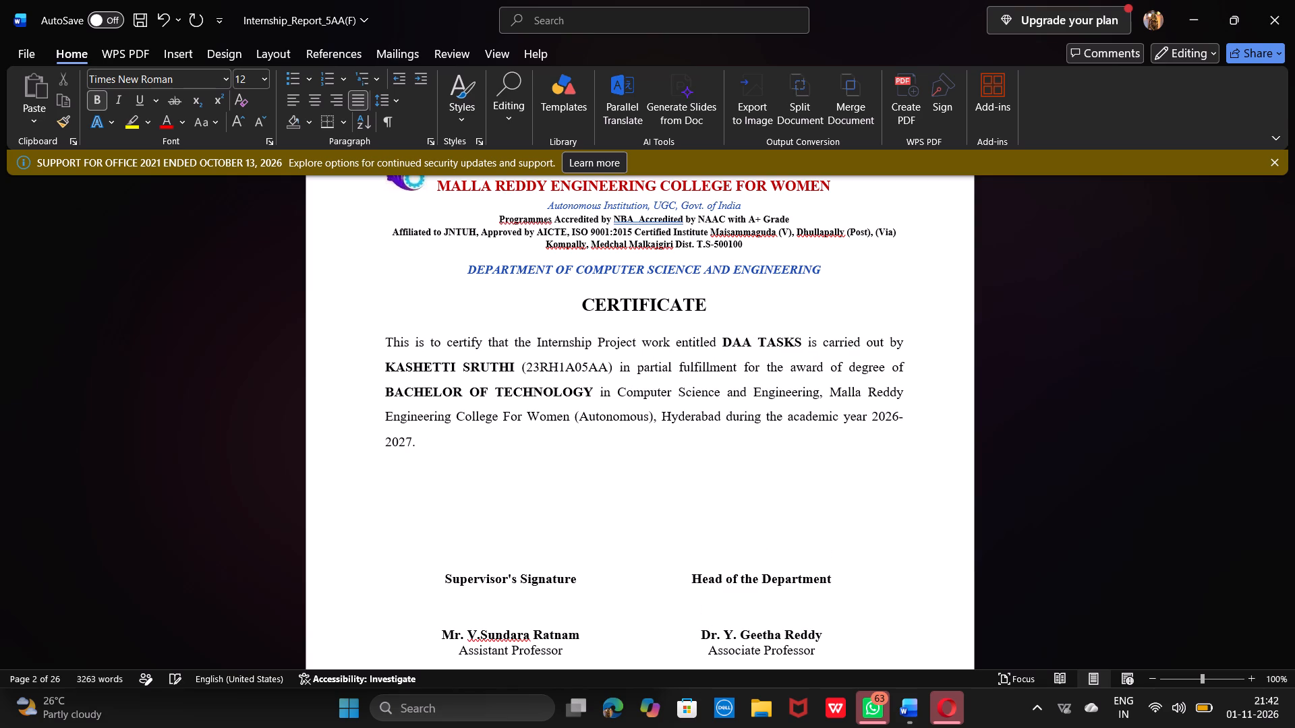
pyautogui.press('BackSpace')
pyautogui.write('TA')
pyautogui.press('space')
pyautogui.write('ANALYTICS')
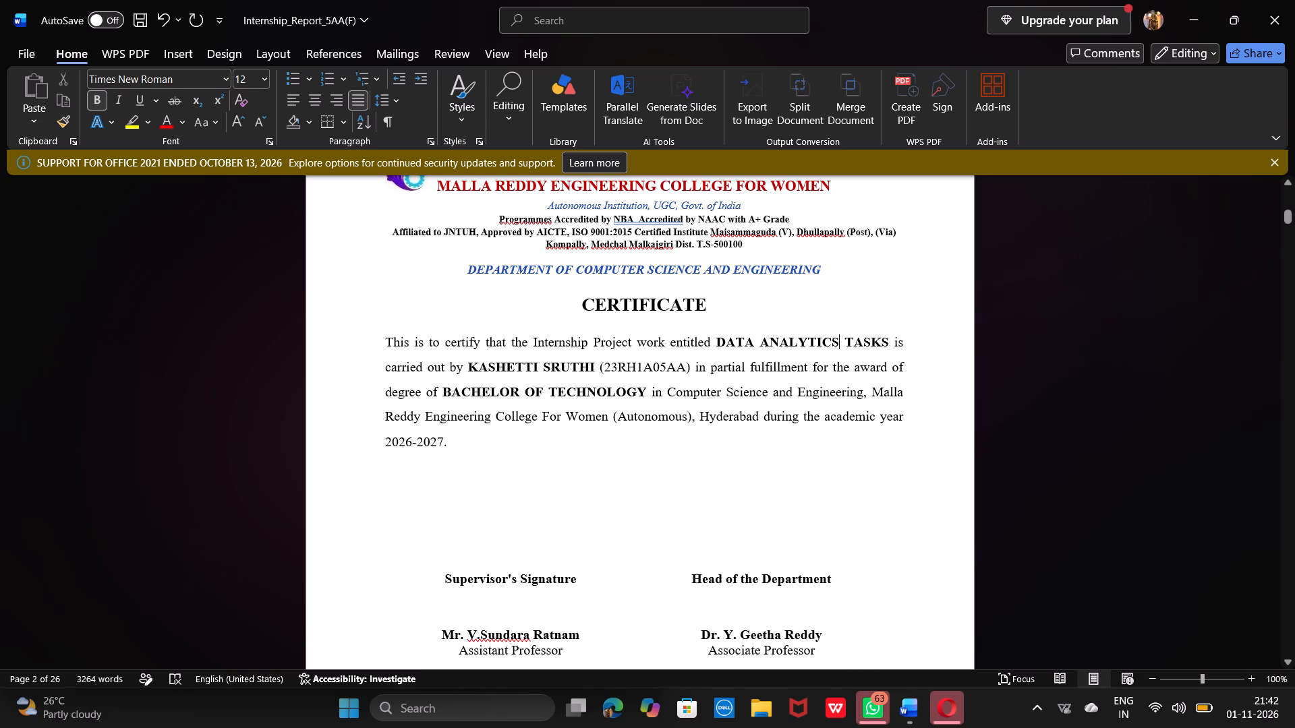
# Replace the student's surname and given name in the certificate paragraph with those on the cover page, in capitals.
pyautogui.click(538, 367)
pyautogui.press('BackSpace')
pyautogui.press('BackSpace')
pyautogui.press('BackSpace')
pyautogui.press('BackSpace')
pyautogui.press('BackSpace')
pyautogui.press('BackSpace')
pyautogui.press('BackSpace')
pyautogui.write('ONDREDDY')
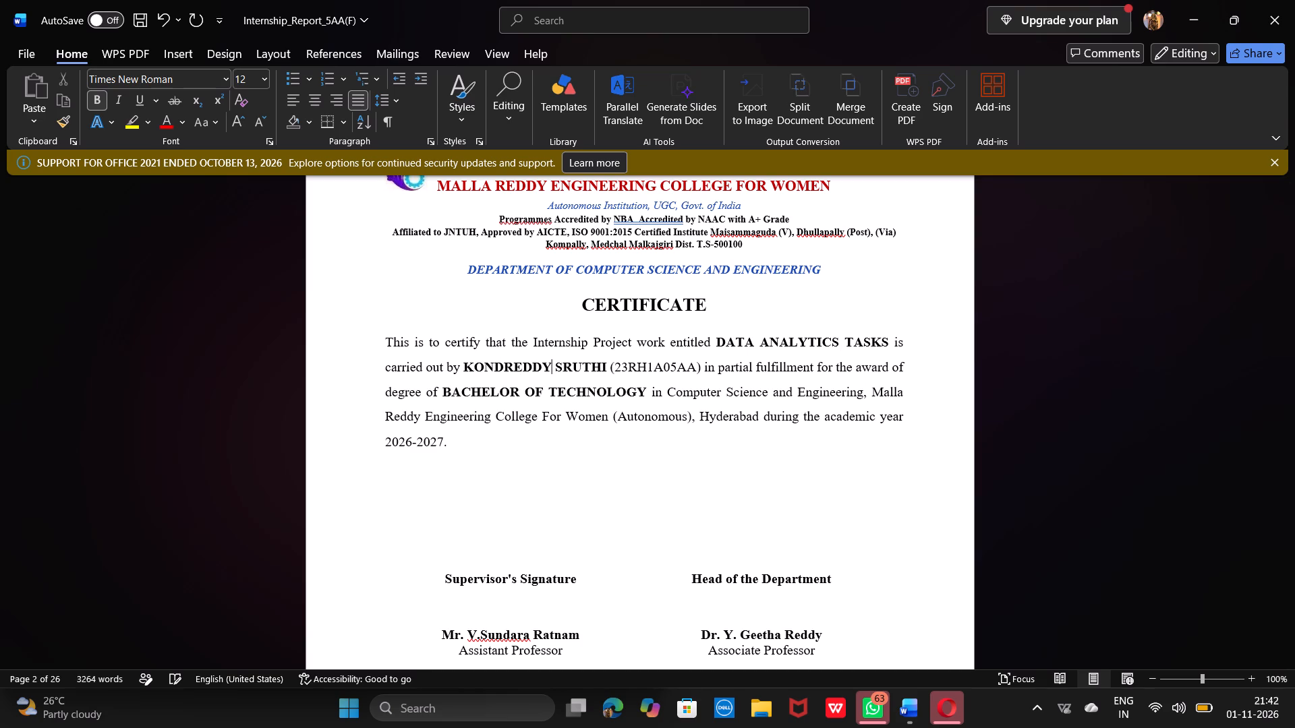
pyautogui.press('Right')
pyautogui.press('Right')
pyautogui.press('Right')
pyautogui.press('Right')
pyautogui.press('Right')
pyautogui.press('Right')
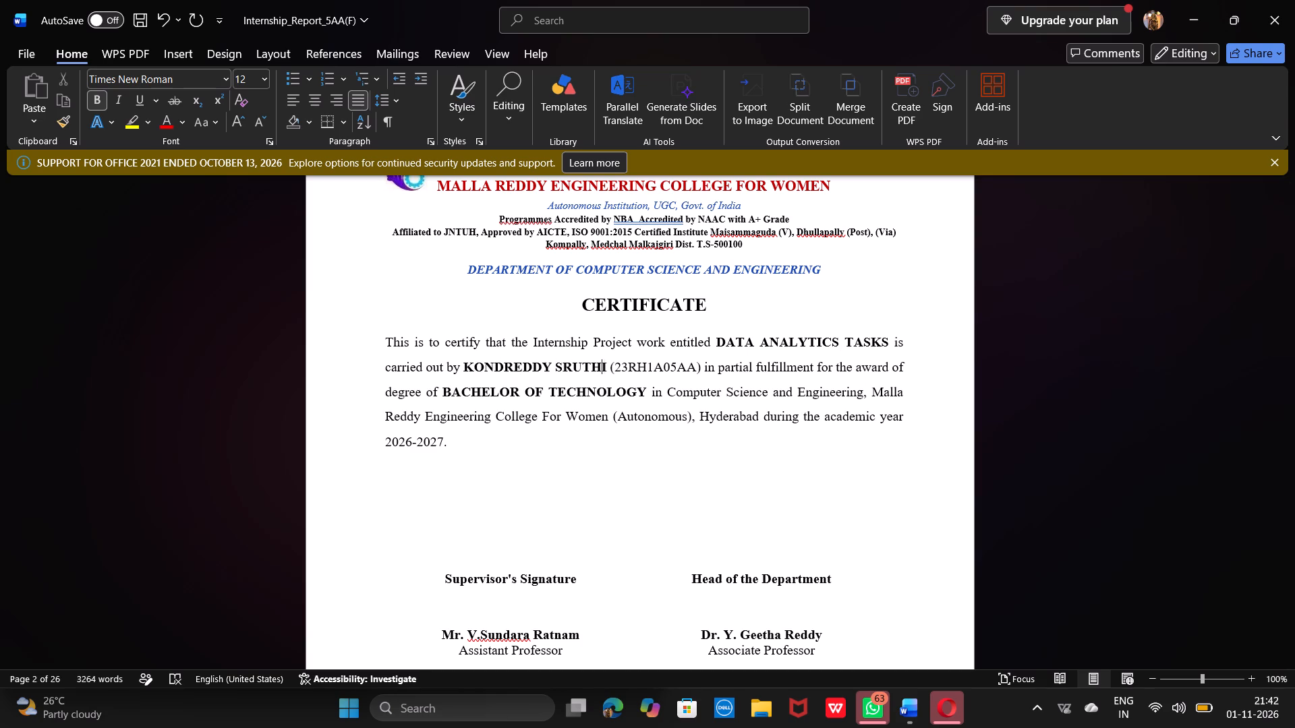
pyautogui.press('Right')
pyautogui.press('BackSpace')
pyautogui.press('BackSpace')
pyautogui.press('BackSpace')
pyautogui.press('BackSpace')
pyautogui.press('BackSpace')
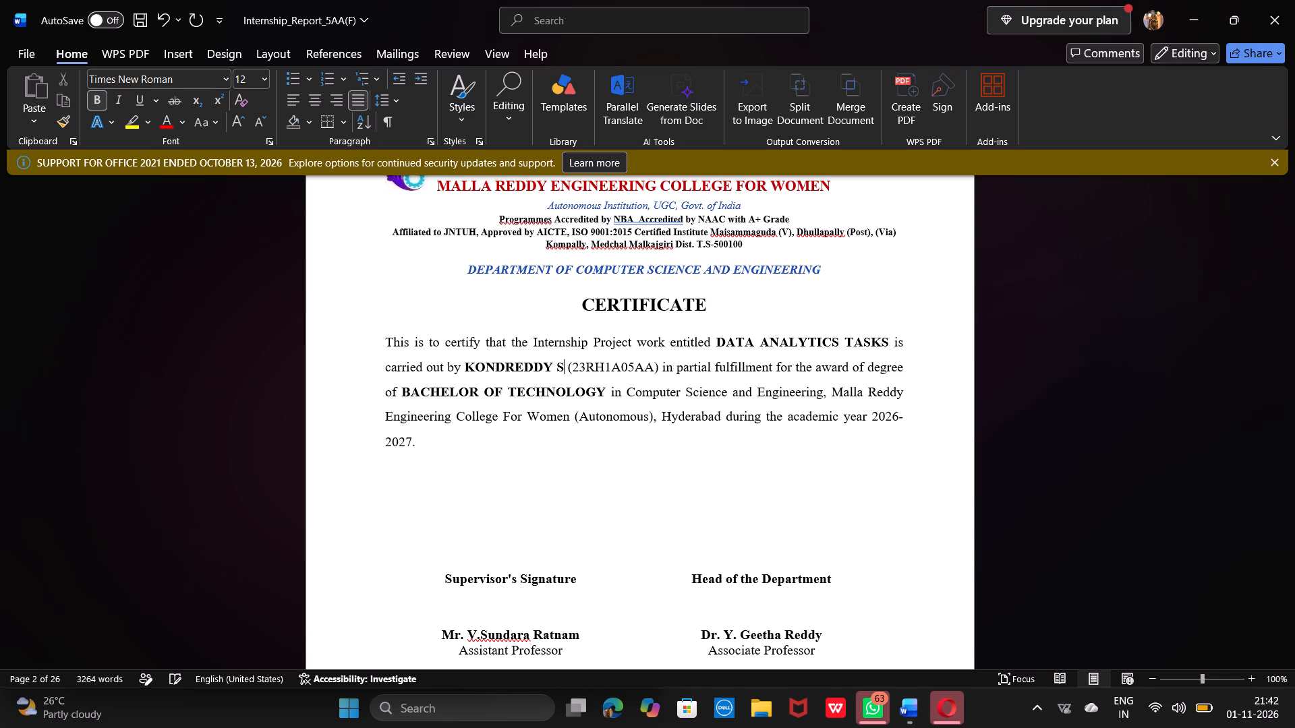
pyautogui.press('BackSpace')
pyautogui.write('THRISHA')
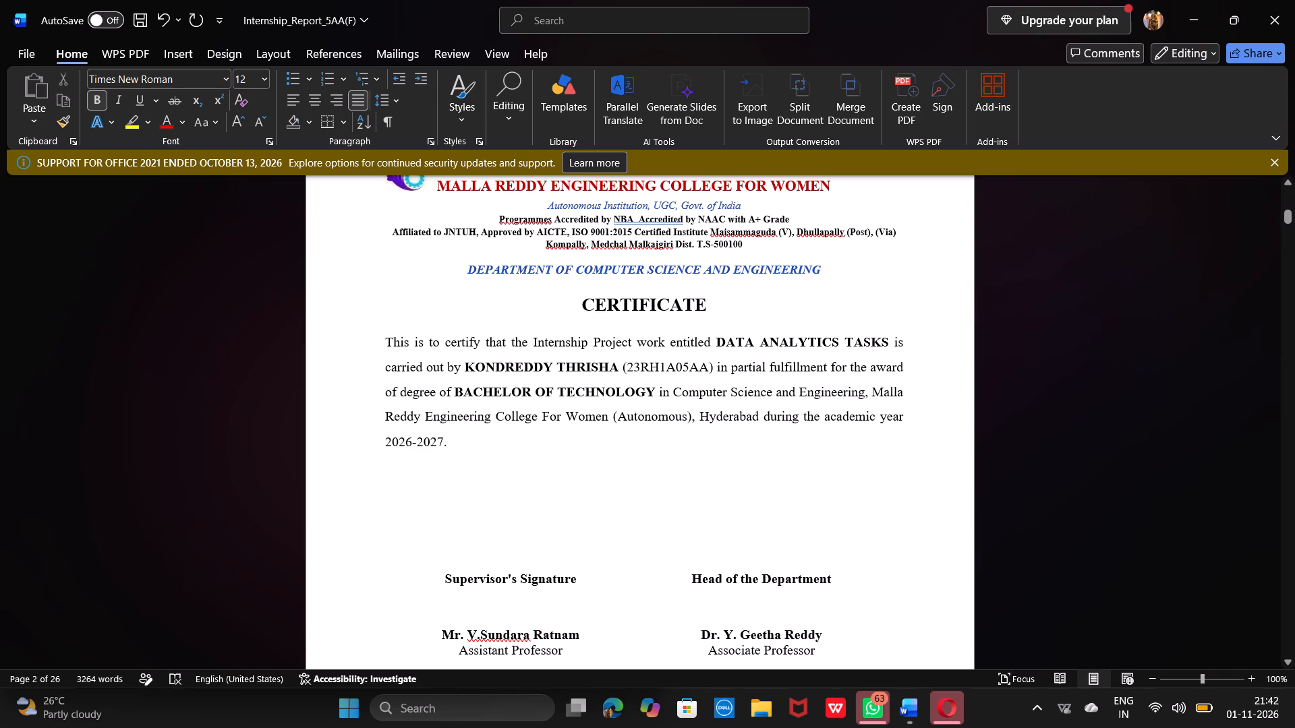
# Correct the final two characters of the student's roll number in the certificate paragraph to match the cover page.
pyautogui.click(707, 364)
pyautogui.press('BackSpace')
pyautogui.press('BackSpace')
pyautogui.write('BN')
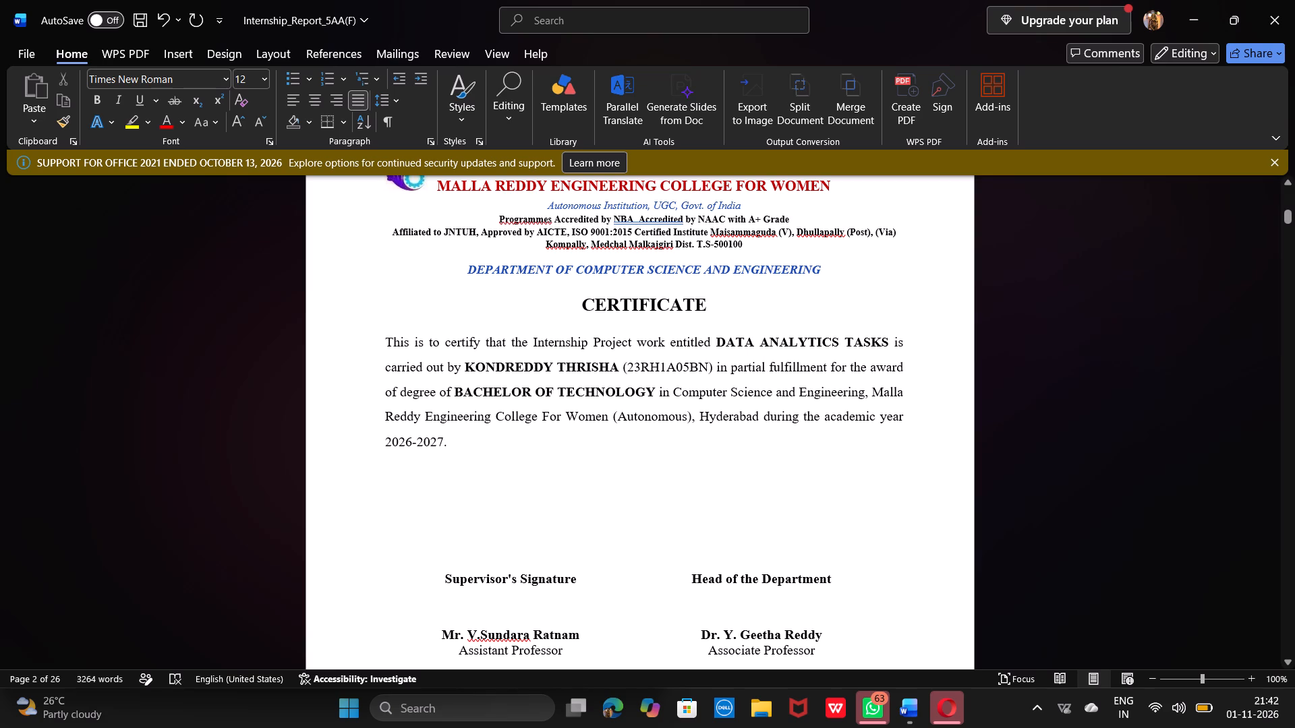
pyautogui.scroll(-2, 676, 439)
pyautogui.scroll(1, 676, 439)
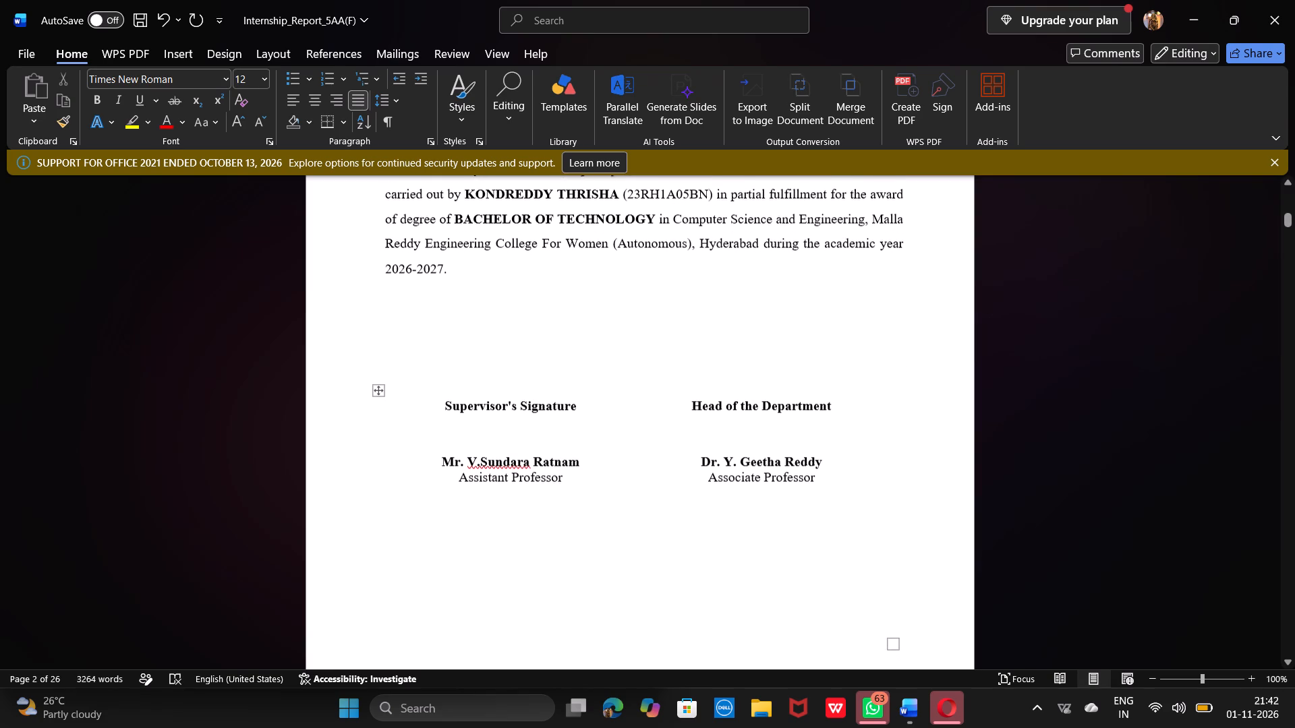
# Check the edited certificate page through External Examiner, and select the SkillCraft completion certificate picture on the following page.
pyautogui.scroll(1, 676, 439)
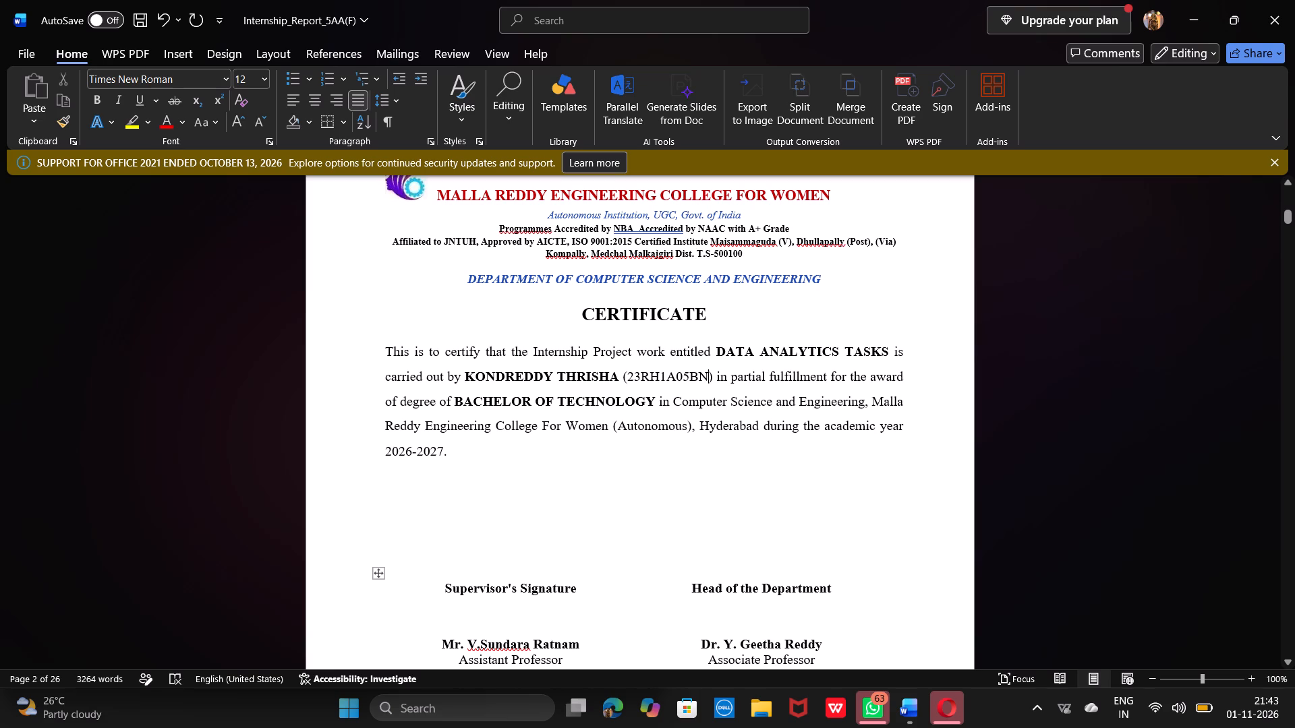
pyautogui.scroll(-2, 676, 439)
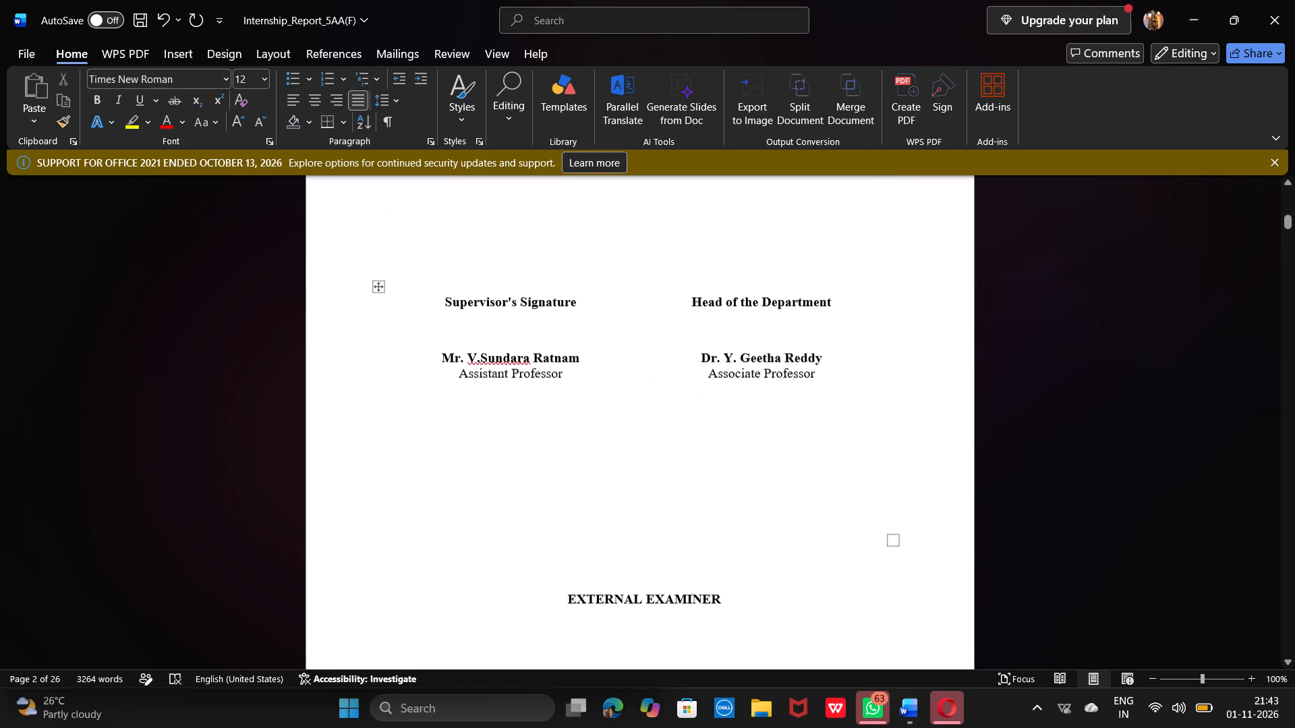
pyautogui.scroll(-2, 676, 439)
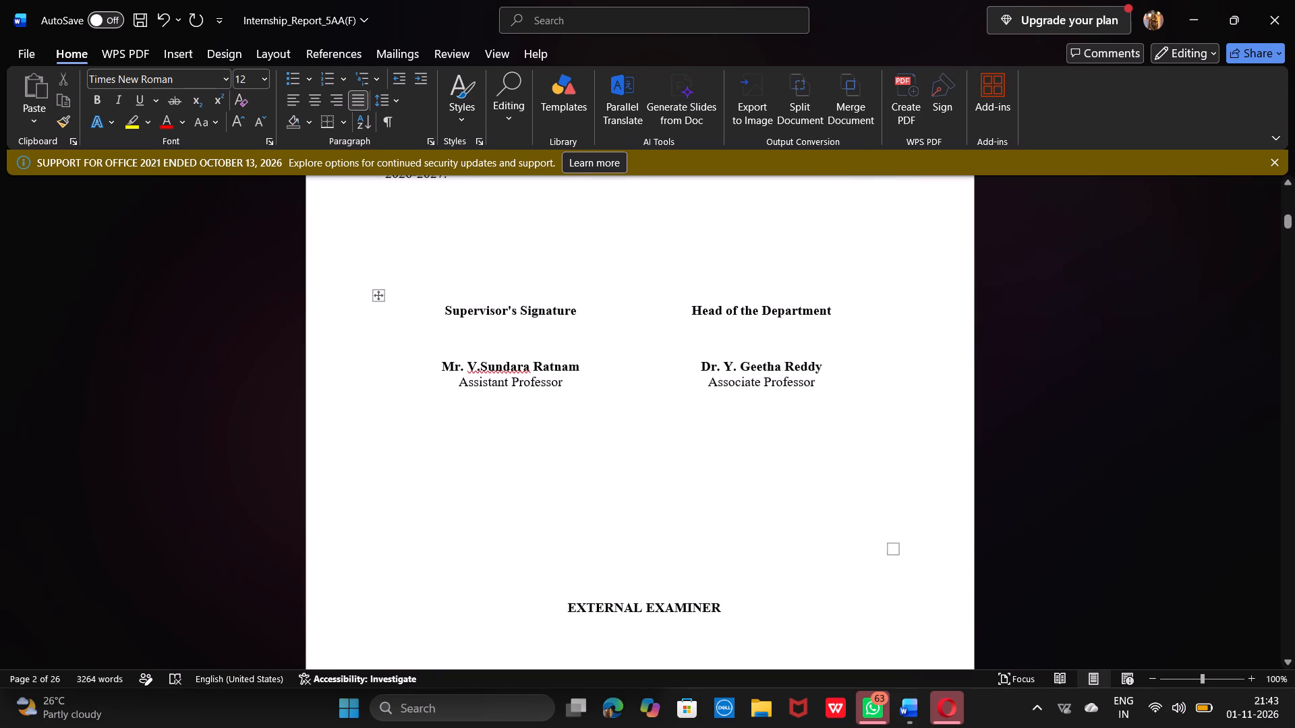
pyautogui.scroll(-2, 676, 439)
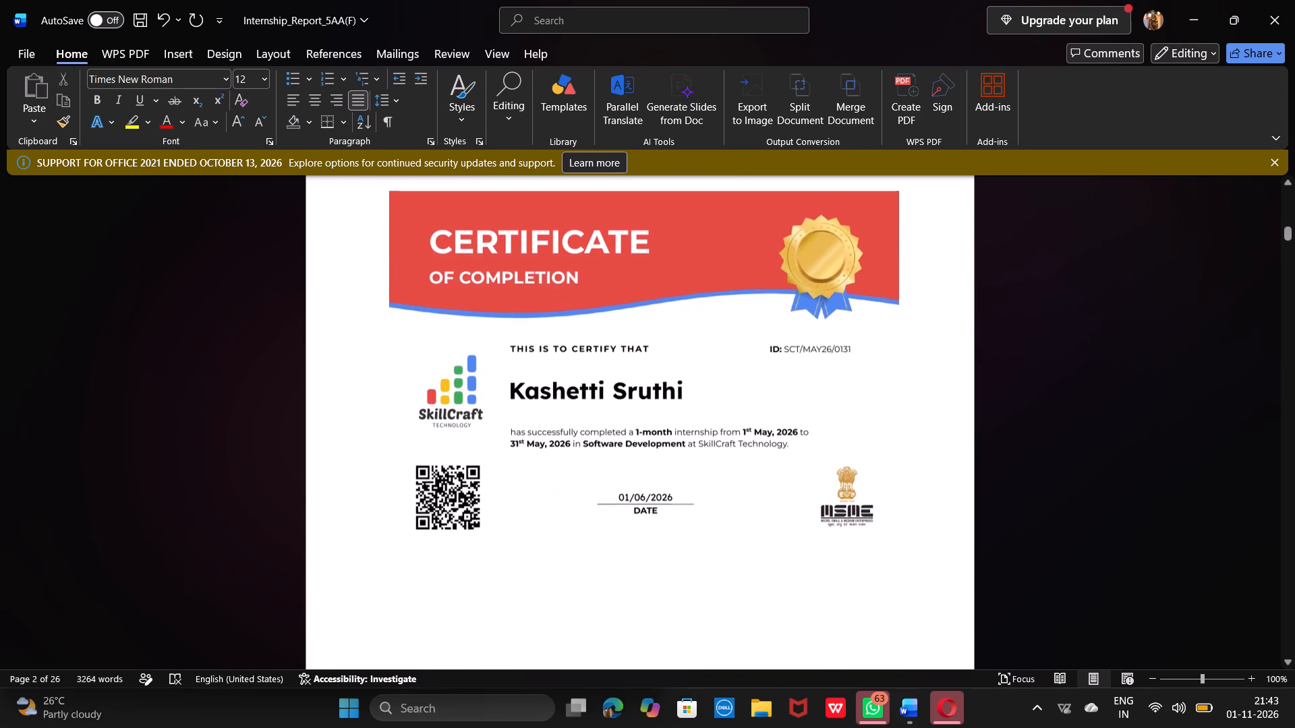
pyautogui.click(676, 439)
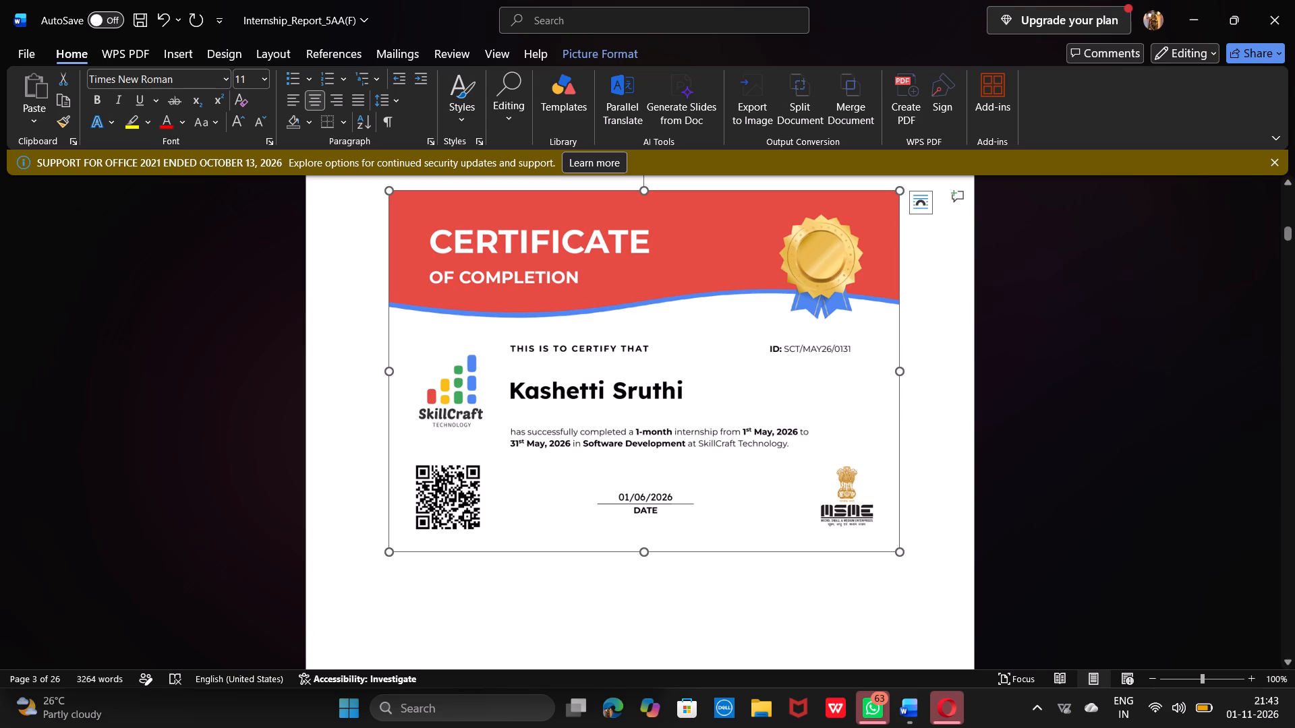
pyautogui.click(471, 719)
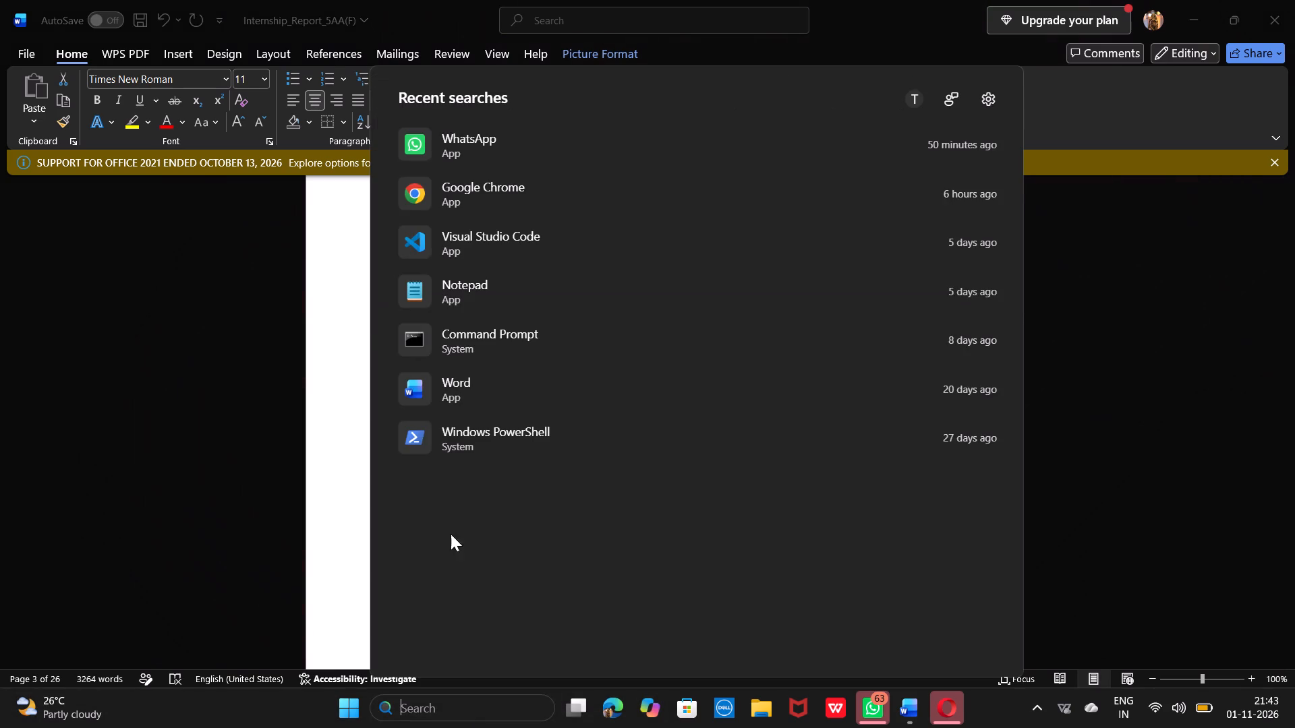
pyautogui.click(535, 205)
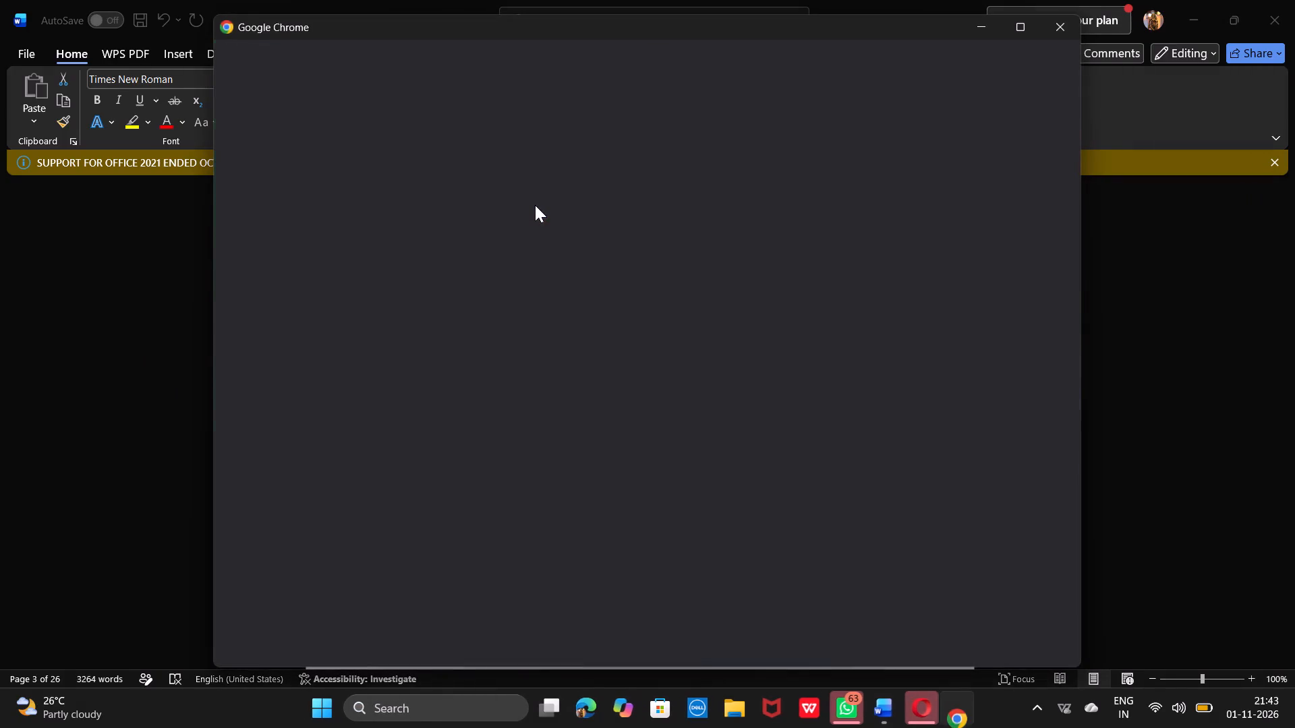
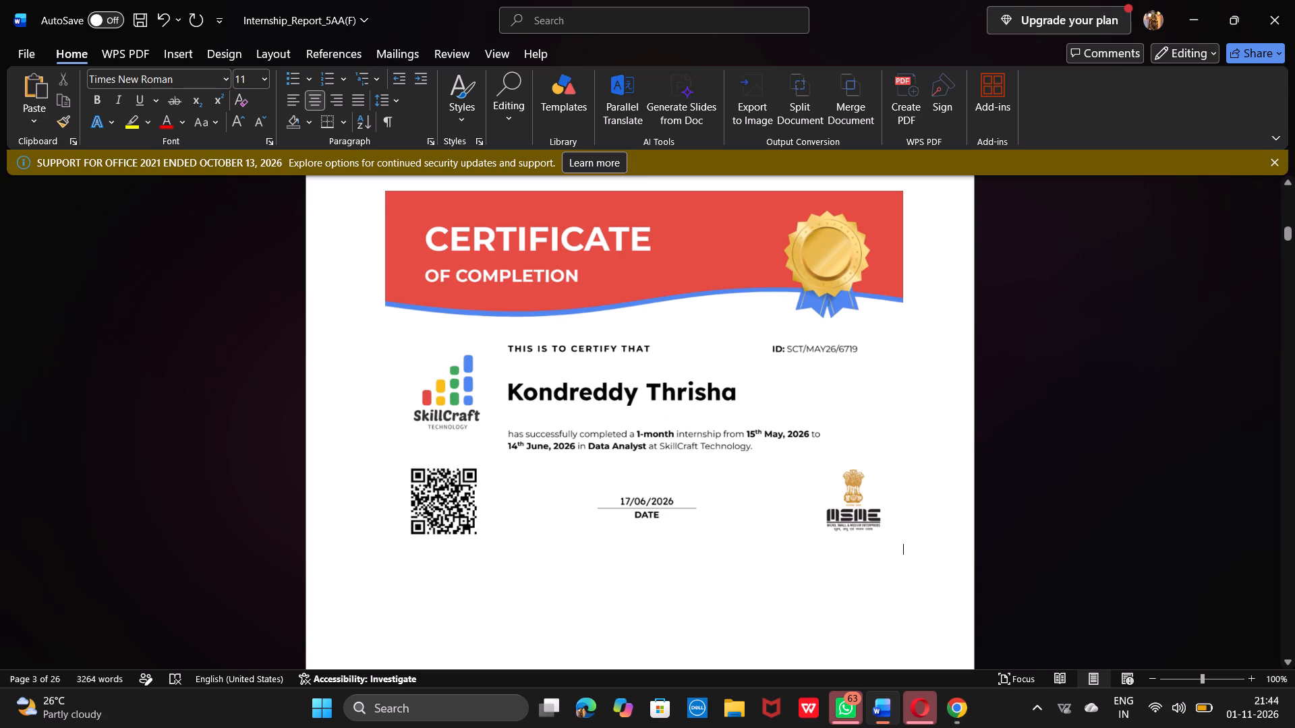
# Replace the student's name at the end of the Student Declaration page with the full name used in the certificate paragraph, in capitals.
pyautogui.scroll(3, 674, 447)
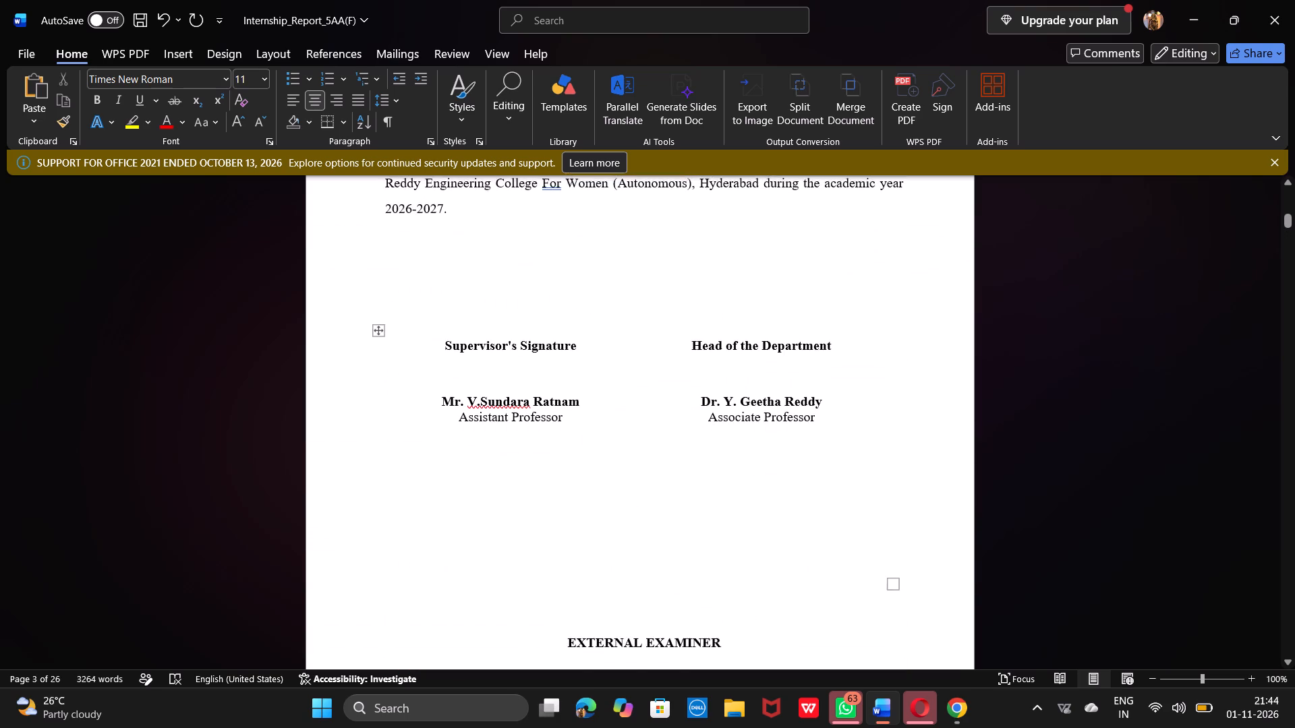
pyautogui.scroll(2, 674, 447)
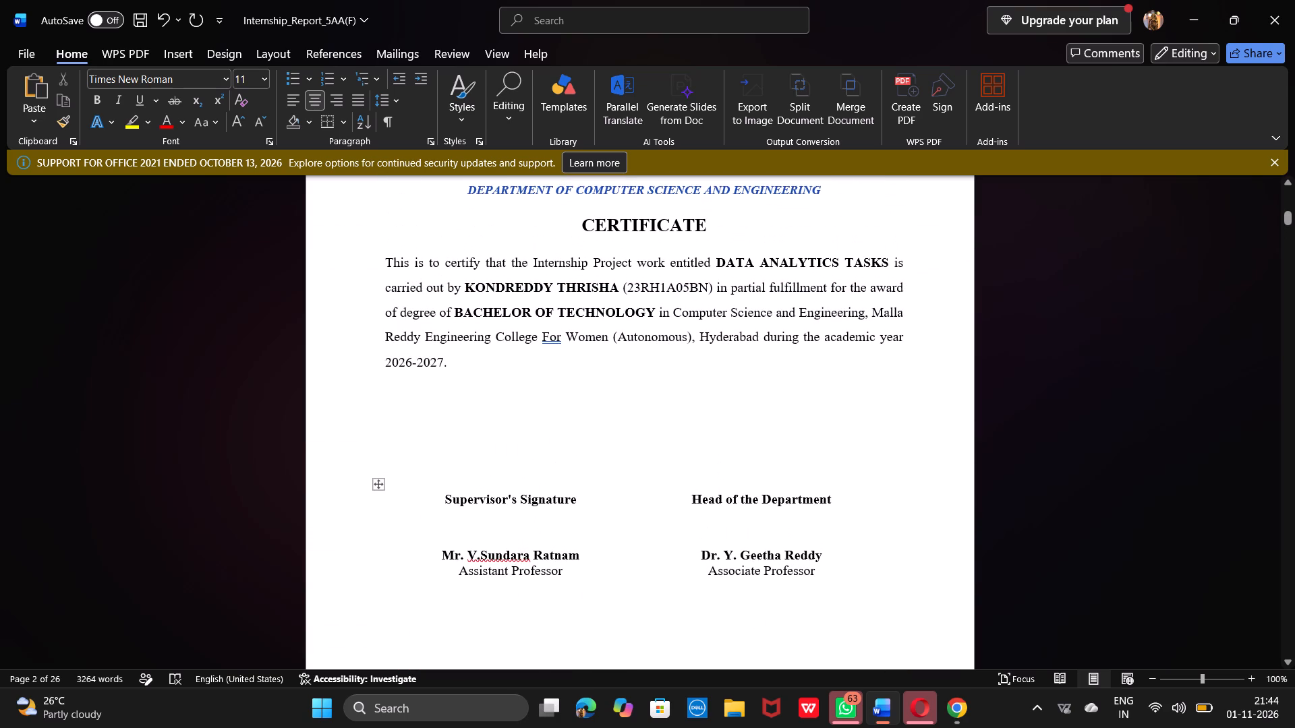
pyautogui.scroll(-8, 674, 447)
pyautogui.scroll(1, 674, 447)
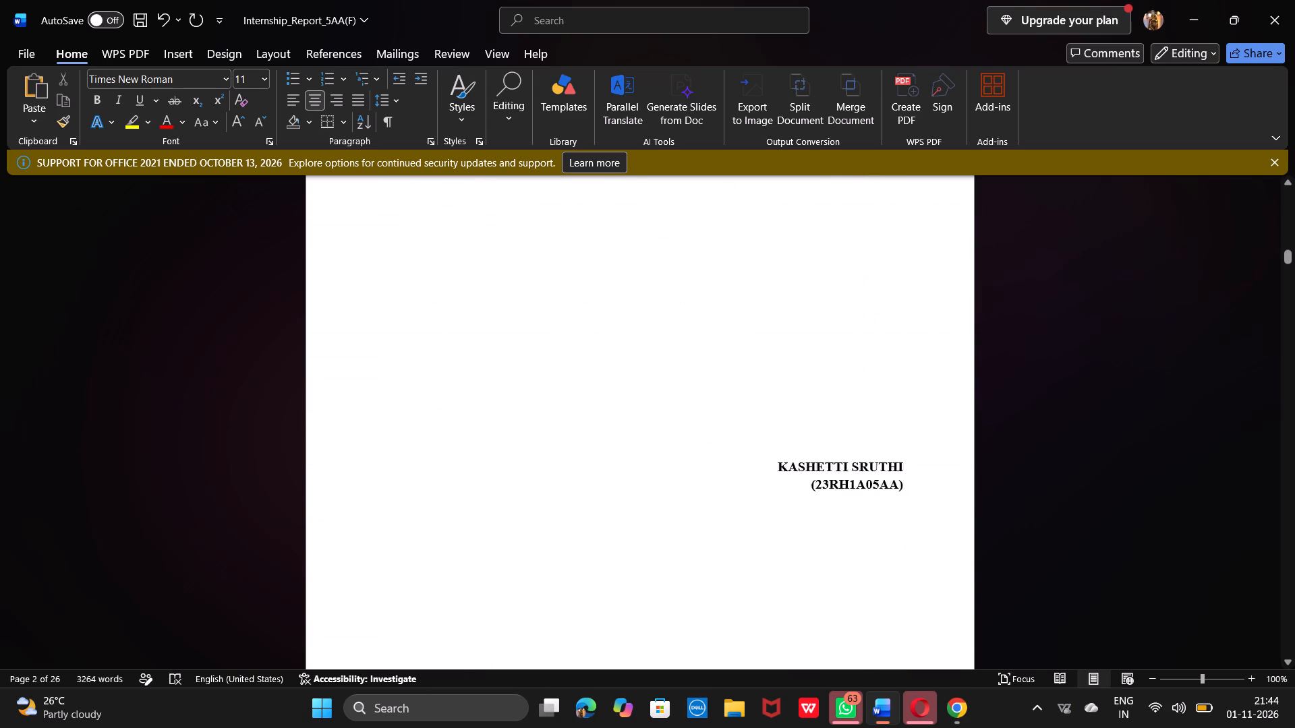
pyautogui.scroll(3, 674, 447)
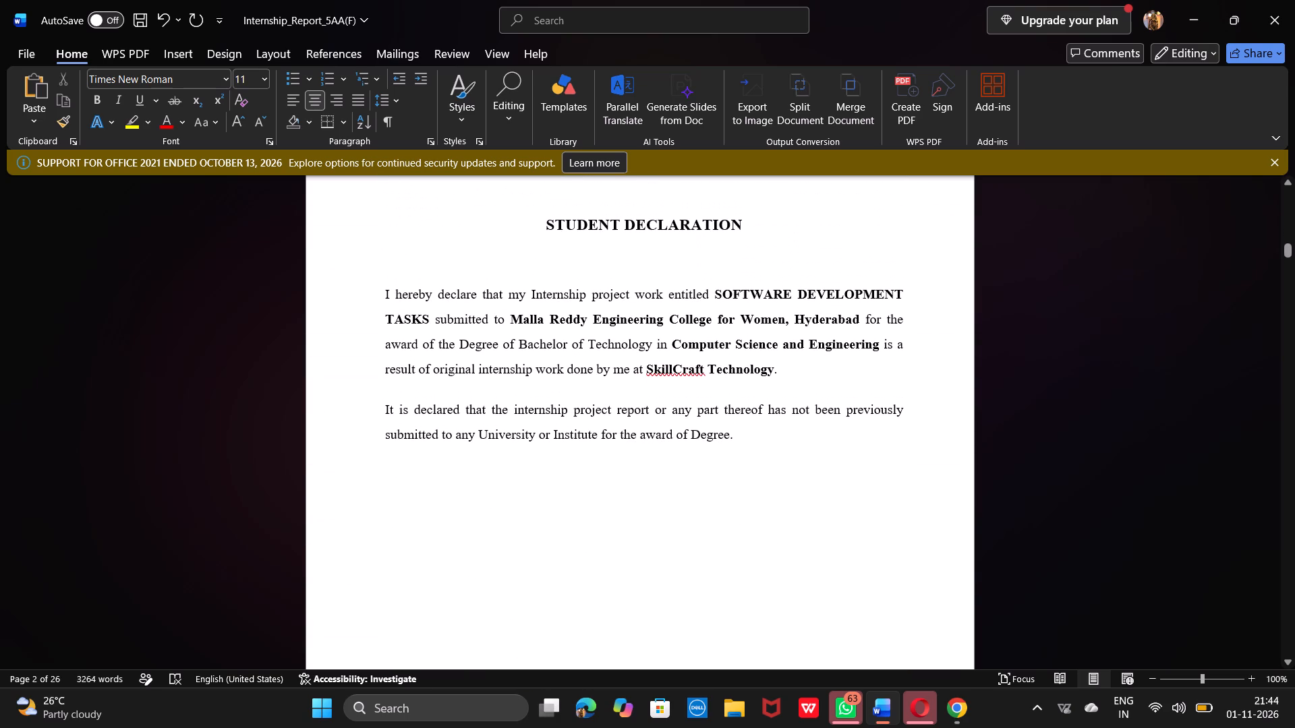
pyautogui.scroll(-4, 674, 447)
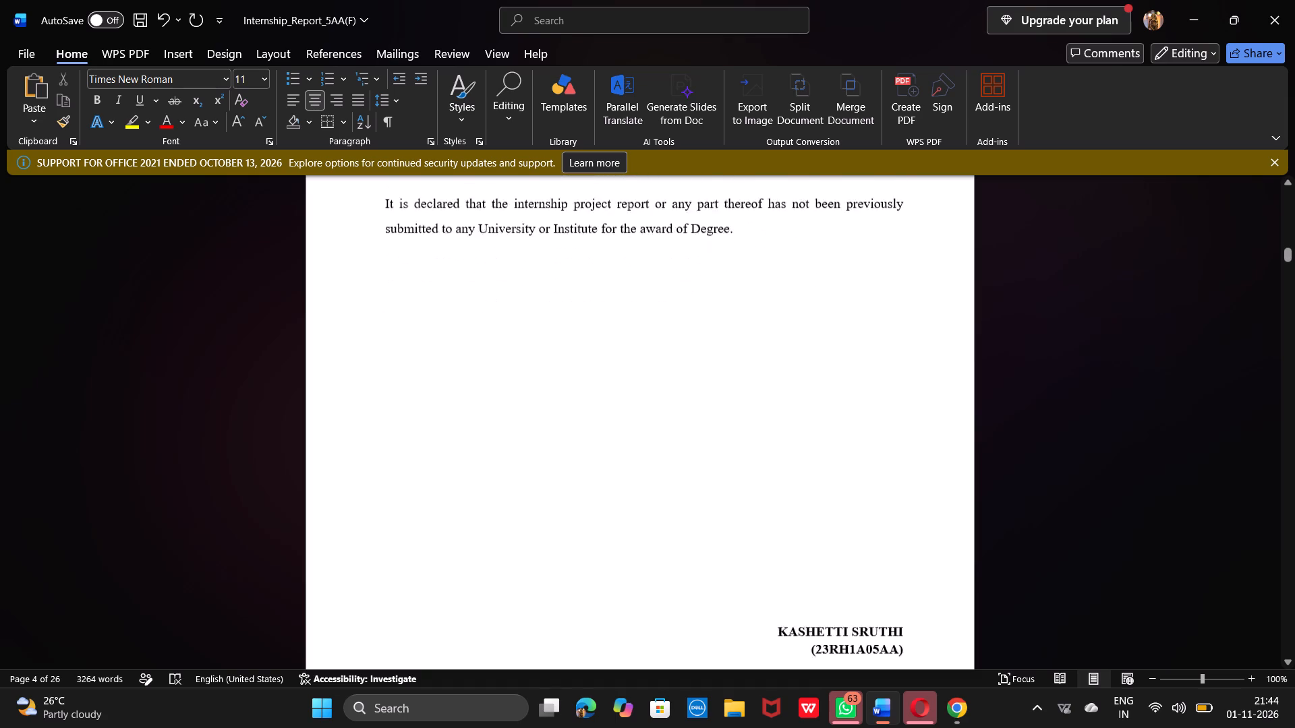
pyautogui.scroll(-1, 674, 447)
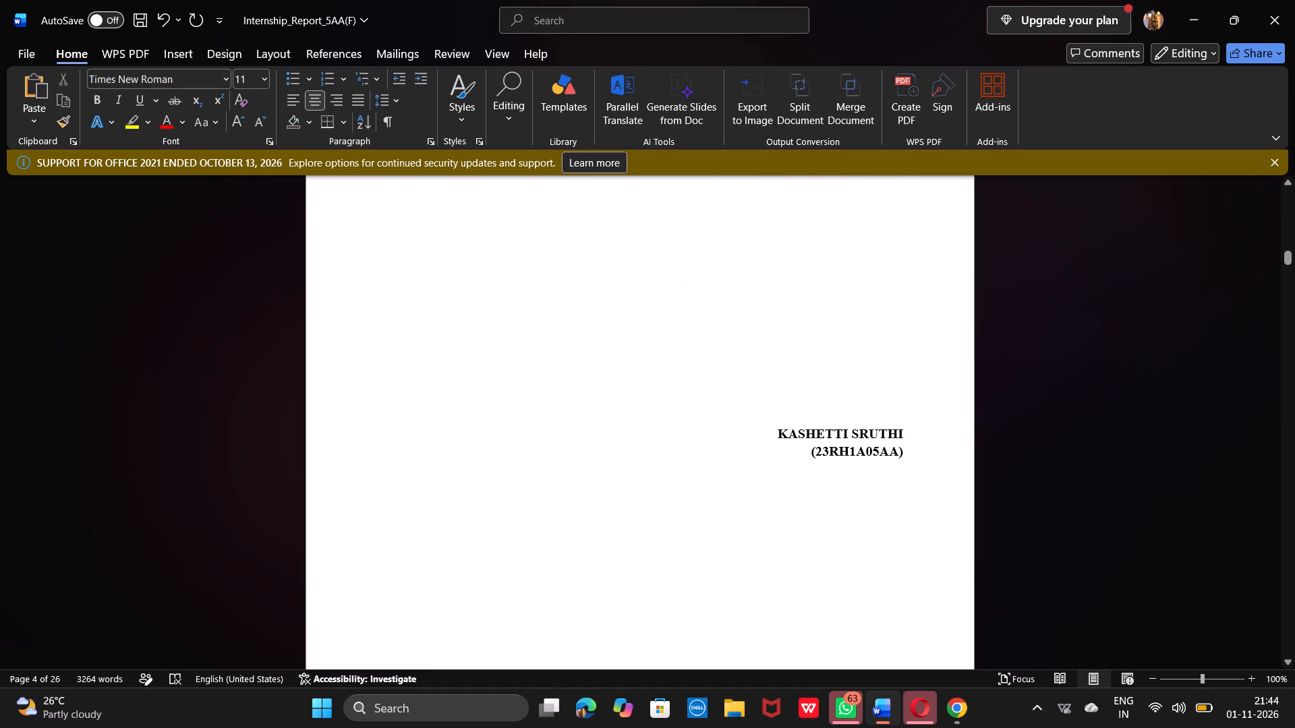
pyautogui.click(904, 436)
pyautogui.press('\\')
pyautogui.press('BackSpace')
pyautogui.press('BackSpace')
pyautogui.press('BackSpace')
pyautogui.press('BackSpace')
pyautogui.press('BackSpace')
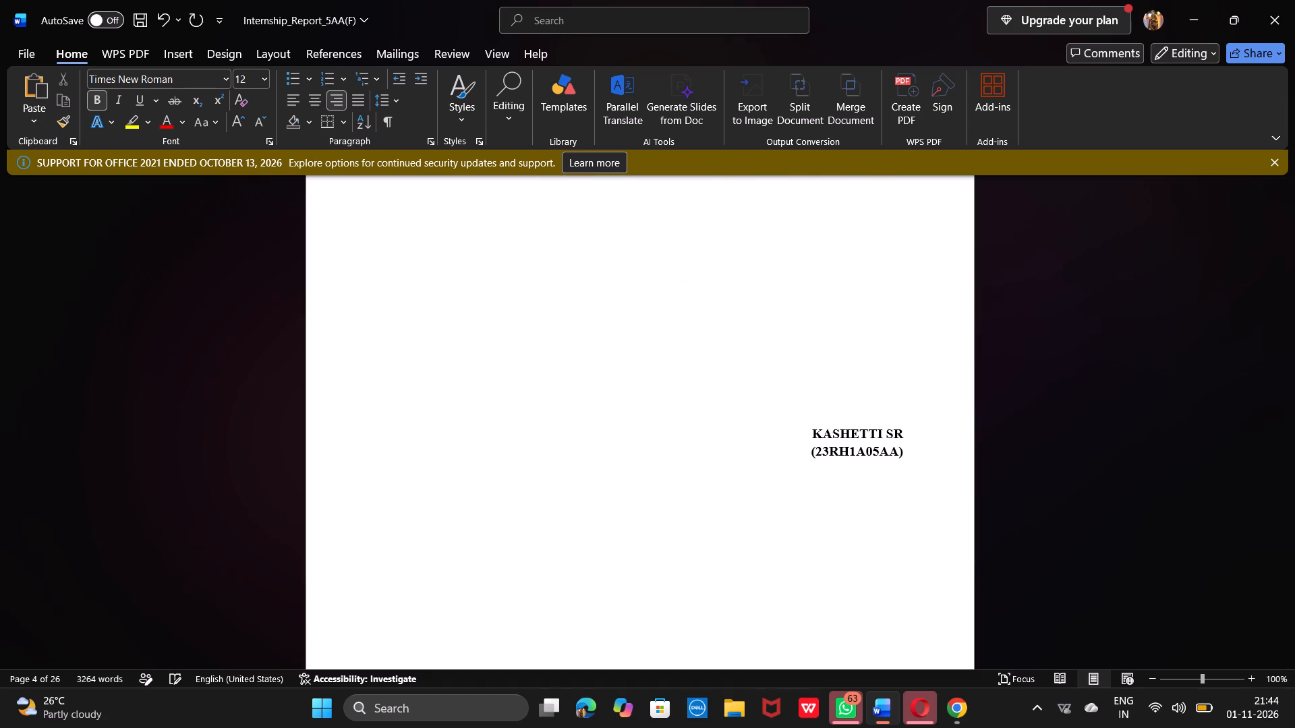
pyautogui.press('BackSpace')
pyautogui.press('BackSpace')
pyautogui.press('BackSpace')
pyautogui.press('BackSpace')
pyautogui.press('BackSpace')
pyautogui.press('BackSpace')
pyautogui.press('BackSpace')
pyautogui.press('BackSpace')
pyautogui.press('BackSpace')
pyautogui.press('BackSpace')
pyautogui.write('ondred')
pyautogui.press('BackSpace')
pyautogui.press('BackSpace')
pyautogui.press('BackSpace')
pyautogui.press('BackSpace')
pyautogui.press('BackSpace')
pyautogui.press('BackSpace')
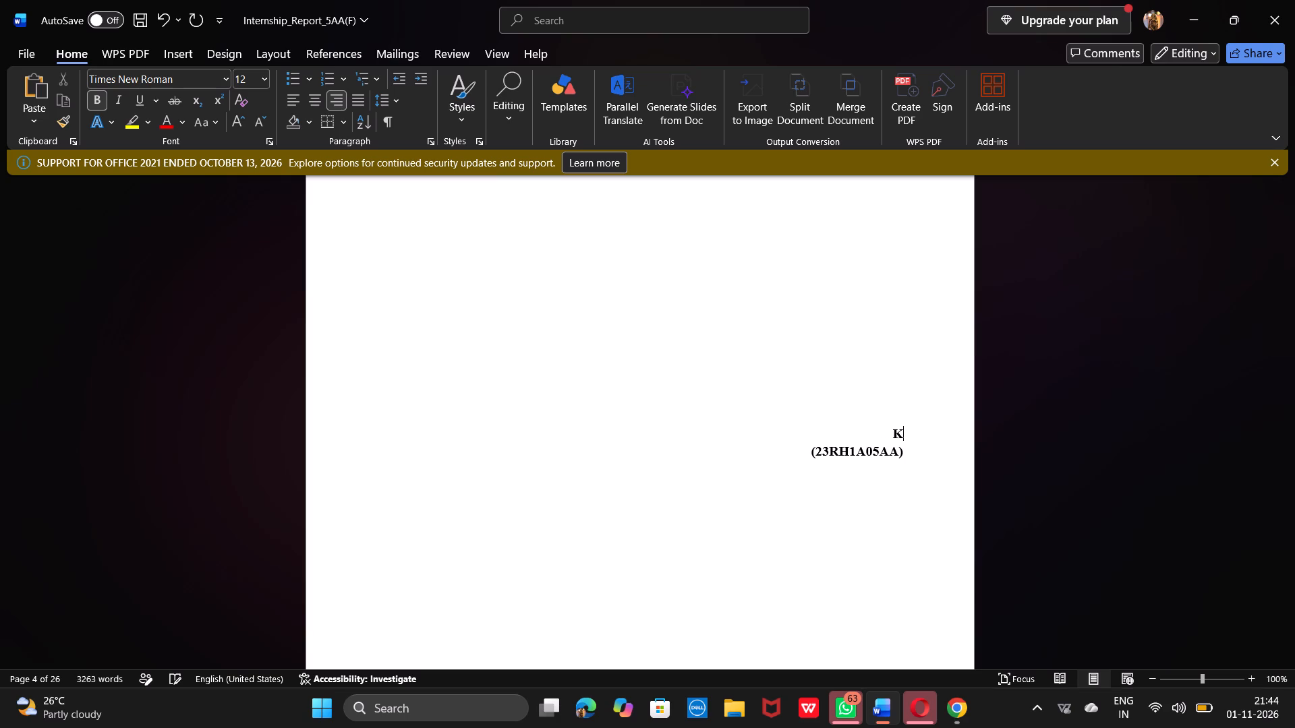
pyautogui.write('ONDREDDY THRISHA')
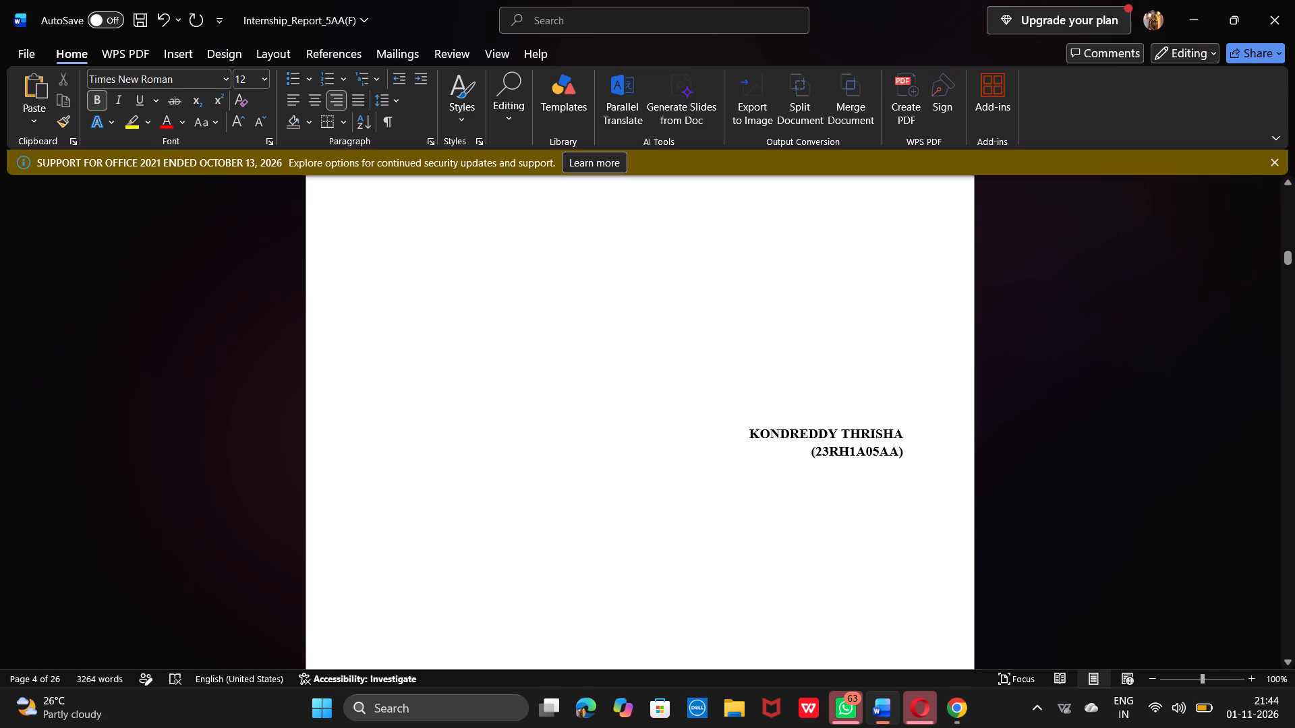
# Correct the final two characters of the roll number below the student's name on the declaration page to match the certificate paragraph.
pyautogui.click(896, 454)
pyautogui.press('BackSpace')
pyautogui.press('BackSpace')
# Replace the internal guide's name in the last Acknowledgement paragraph with the new supervisor's name from the certificate page, titled Mr.
pyautogui.scroll(-3, 788, 560)
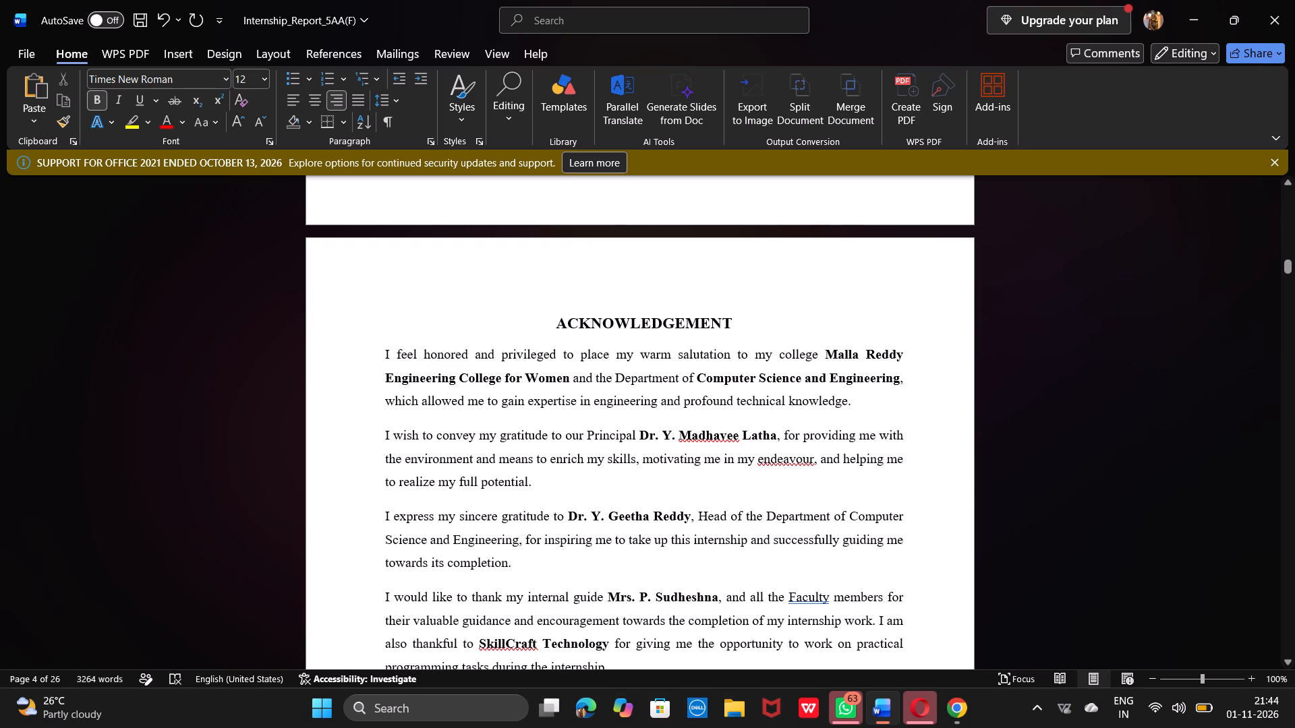
pyautogui.scroll(-1, 788, 560)
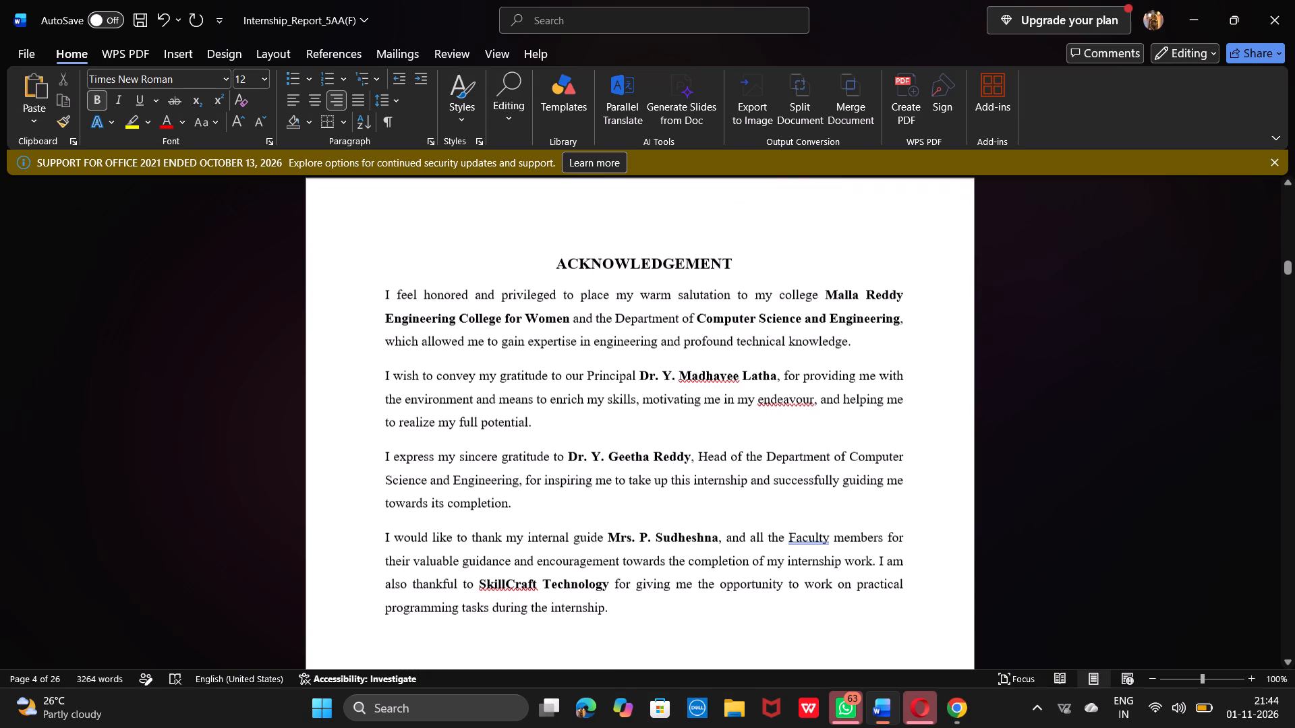
pyautogui.scroll(-1, 788, 560)
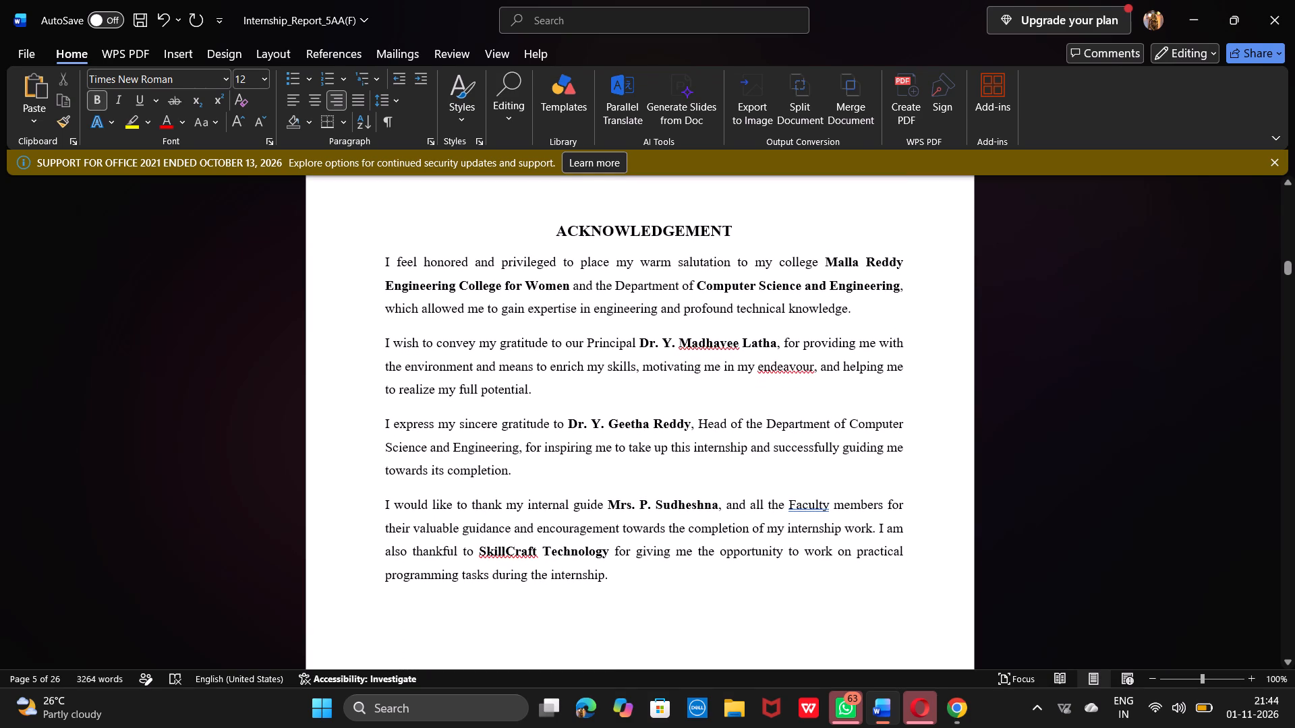
pyautogui.click(717, 506)
pyautogui.press('BackSpace')
pyautogui.press('BackSpace')
pyautogui.press('BackSpace')
pyautogui.press('BackSpace')
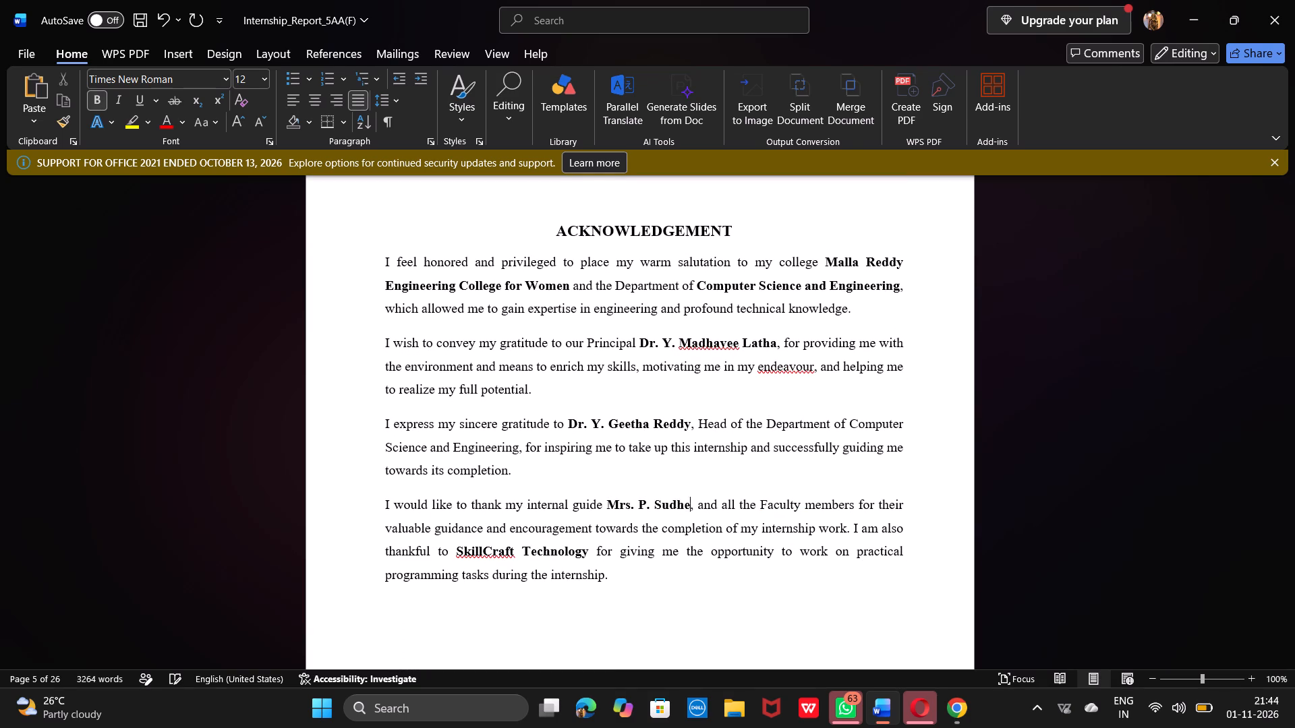
pyautogui.press('BackSpace')
pyautogui.press('BackSpace')
pyautogui.press('BackSpace')
pyautogui.press('BackSpace')
pyautogui.press('BackSpace')
pyautogui.press('BackSpace')
pyautogui.press('BackSpace')
pyautogui.press('BackSpace')
pyautogui.press('BackSpace')
pyautogui.press('BackSpace')
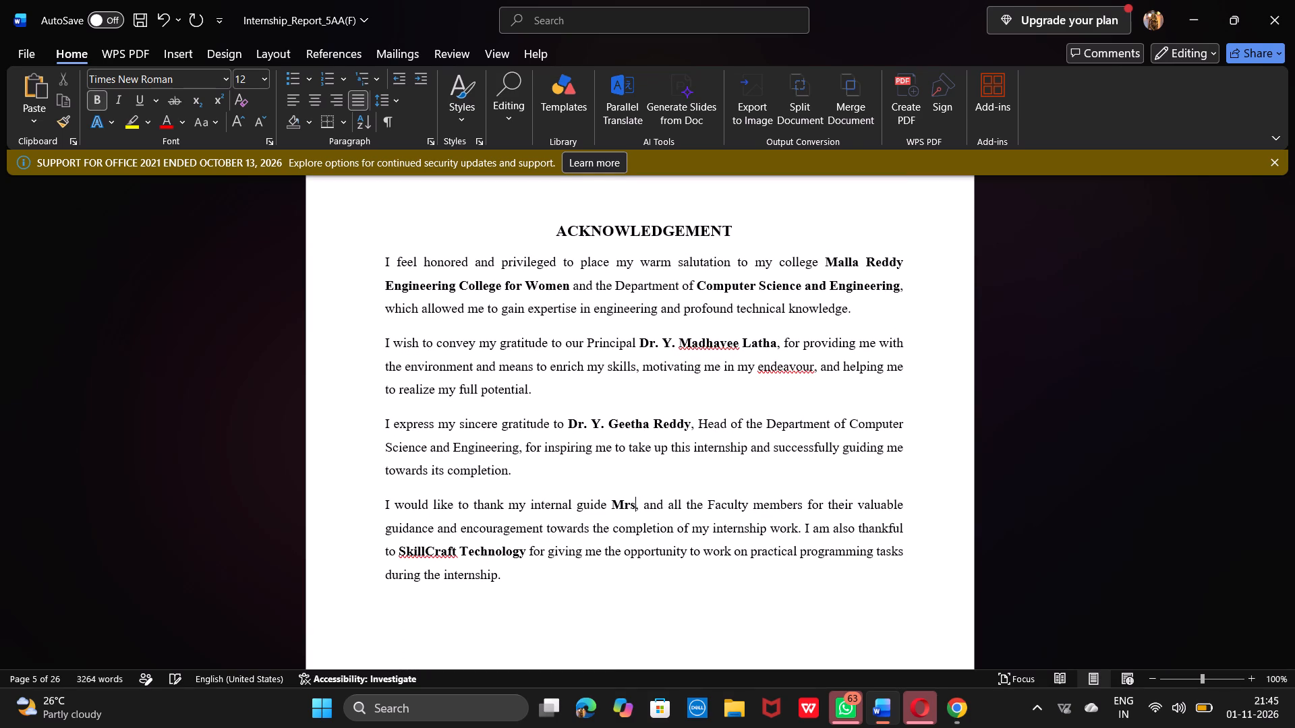
pyautogui.press('BackSpace')
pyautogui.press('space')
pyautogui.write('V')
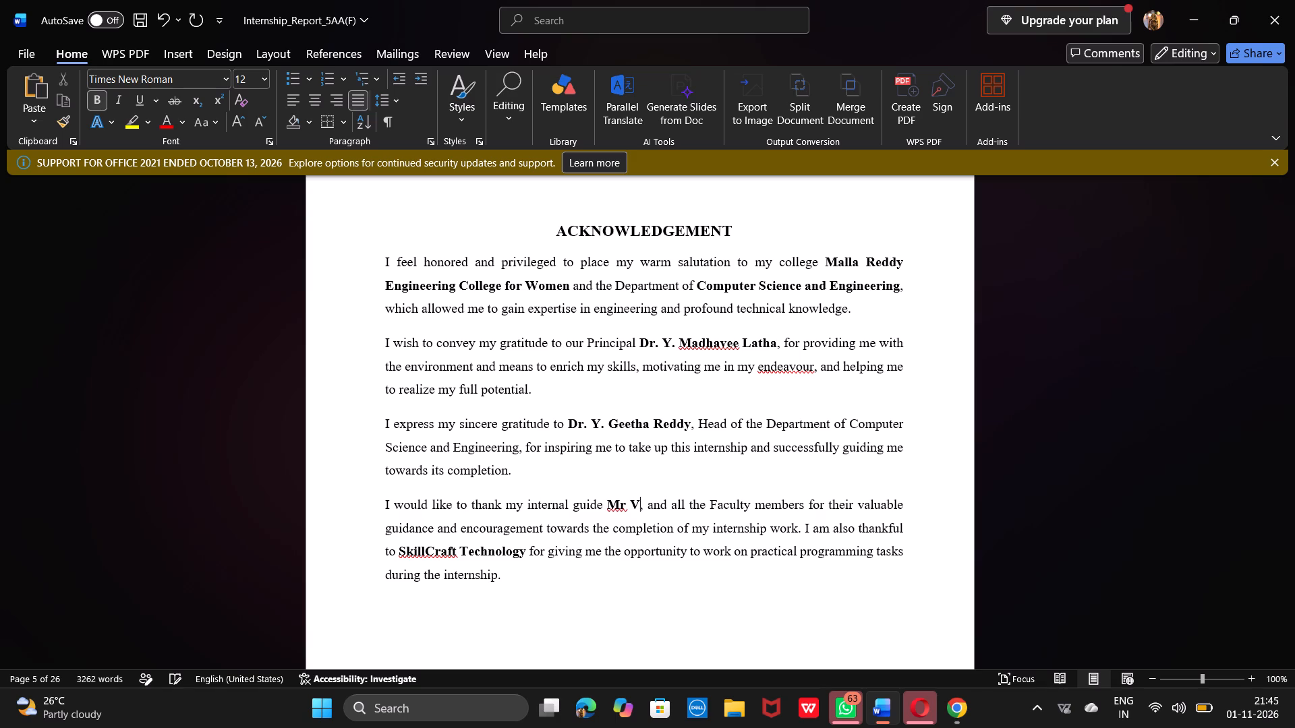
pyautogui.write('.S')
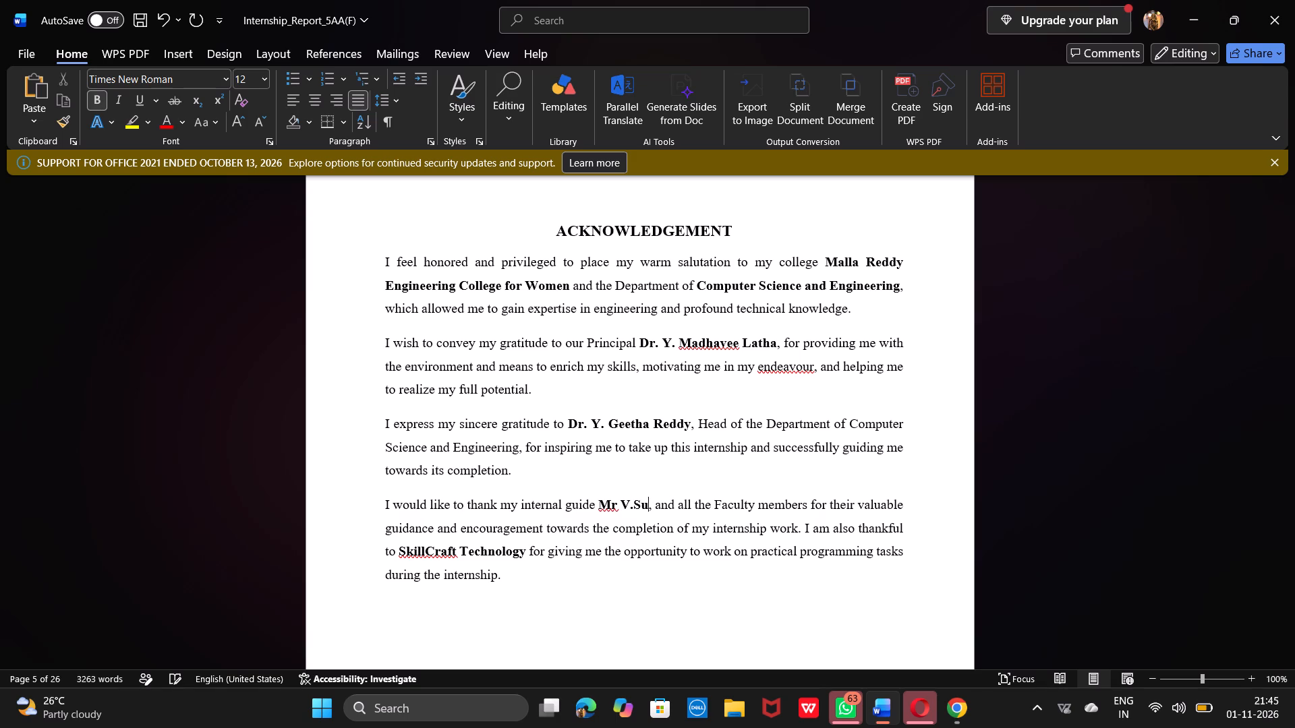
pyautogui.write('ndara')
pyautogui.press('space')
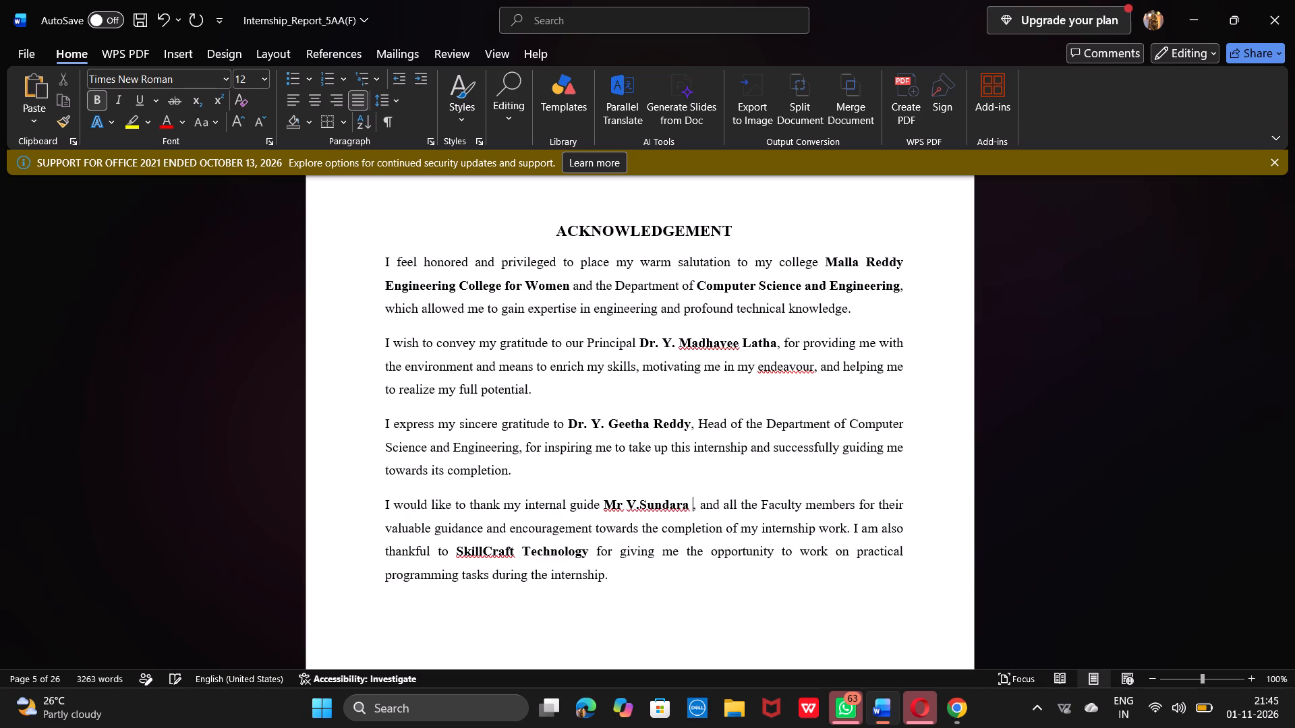
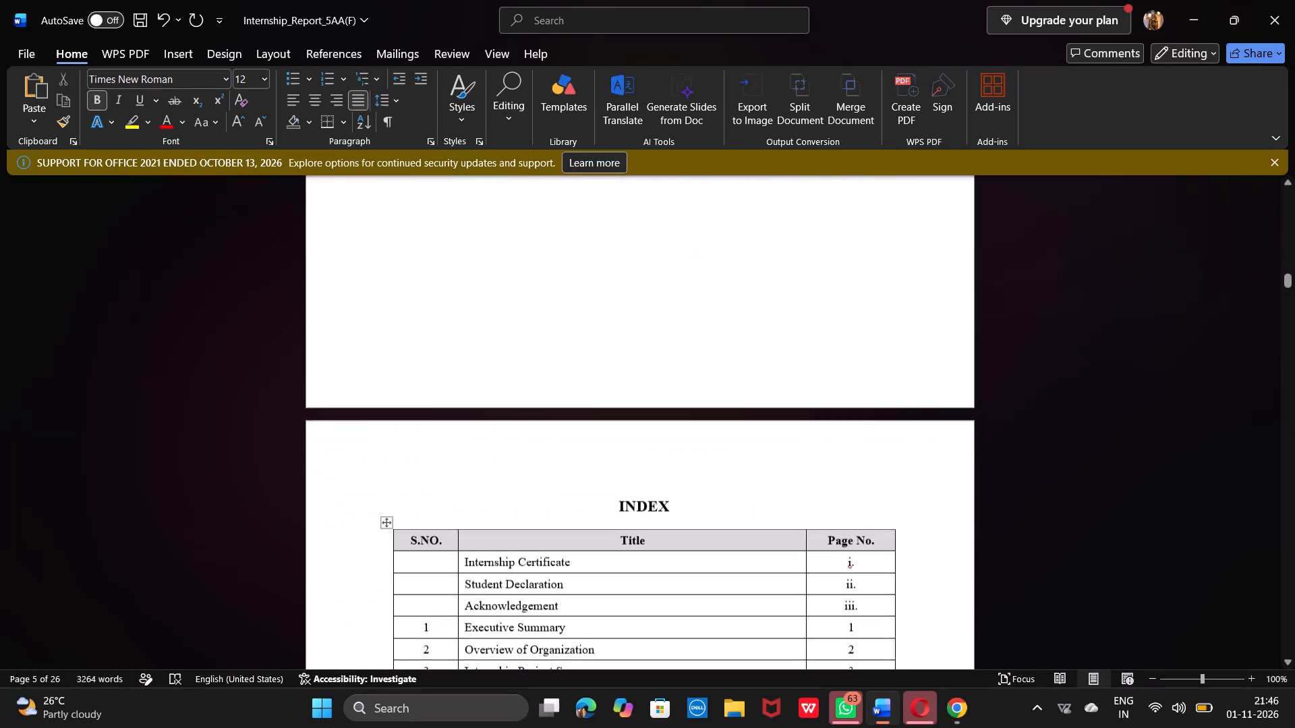
# Change the internship start date in the Executive Summary's first paragraph to 15th May 2026.
pyautogui.scroll(-4, 859, 516)
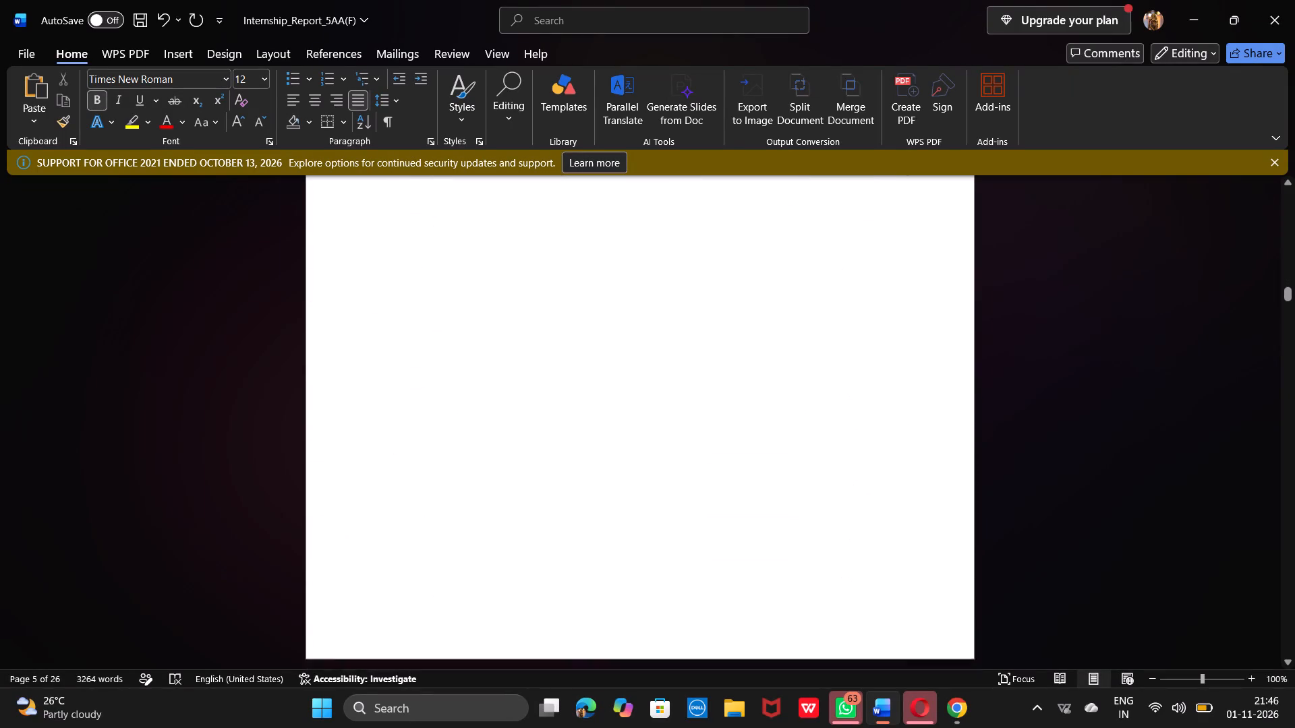
pyautogui.scroll(-3, 859, 516)
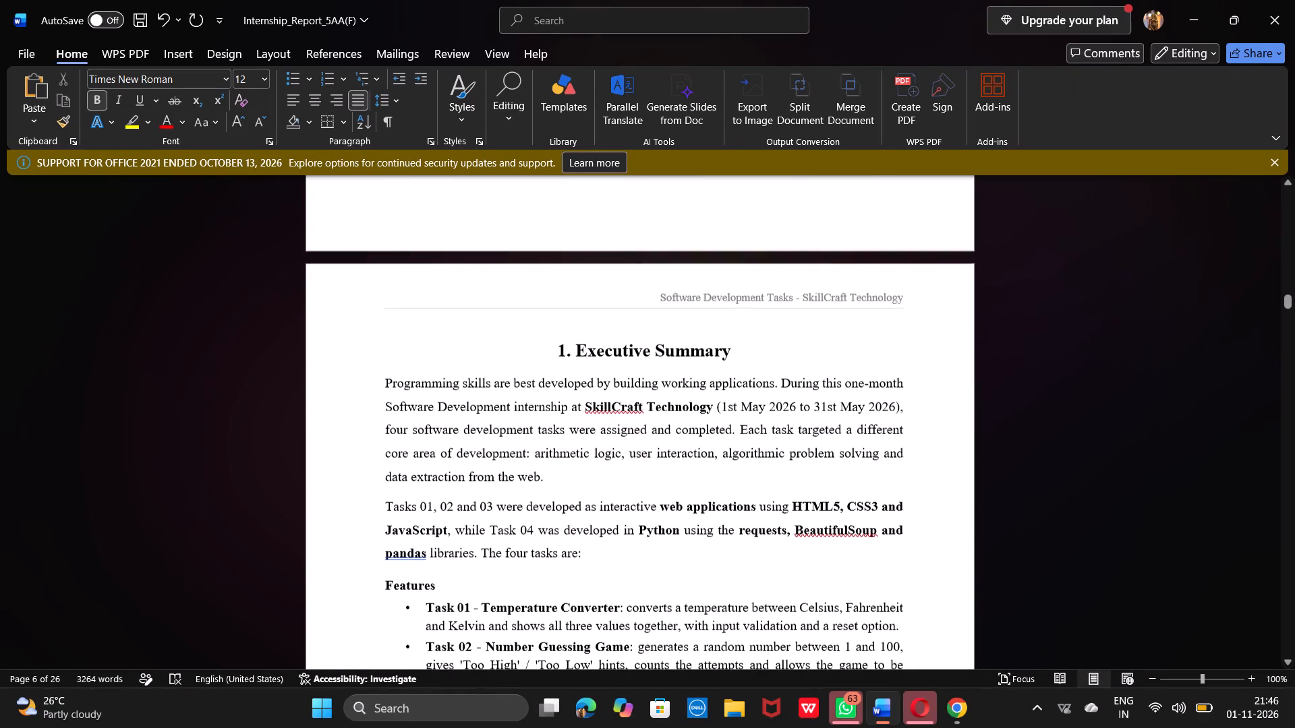
pyautogui.click(725, 410)
pyautogui.press('BackSpace')
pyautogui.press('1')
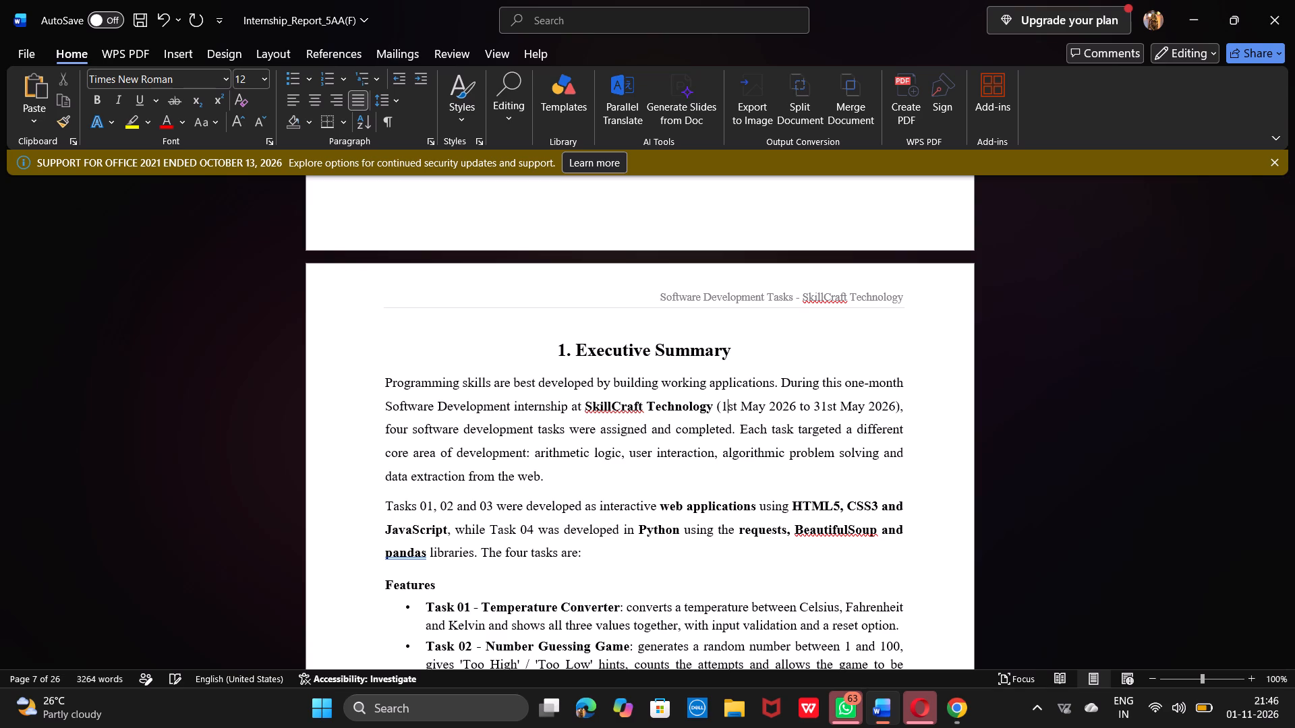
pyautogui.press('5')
pyautogui.press('Right')
pyautogui.press('Right')
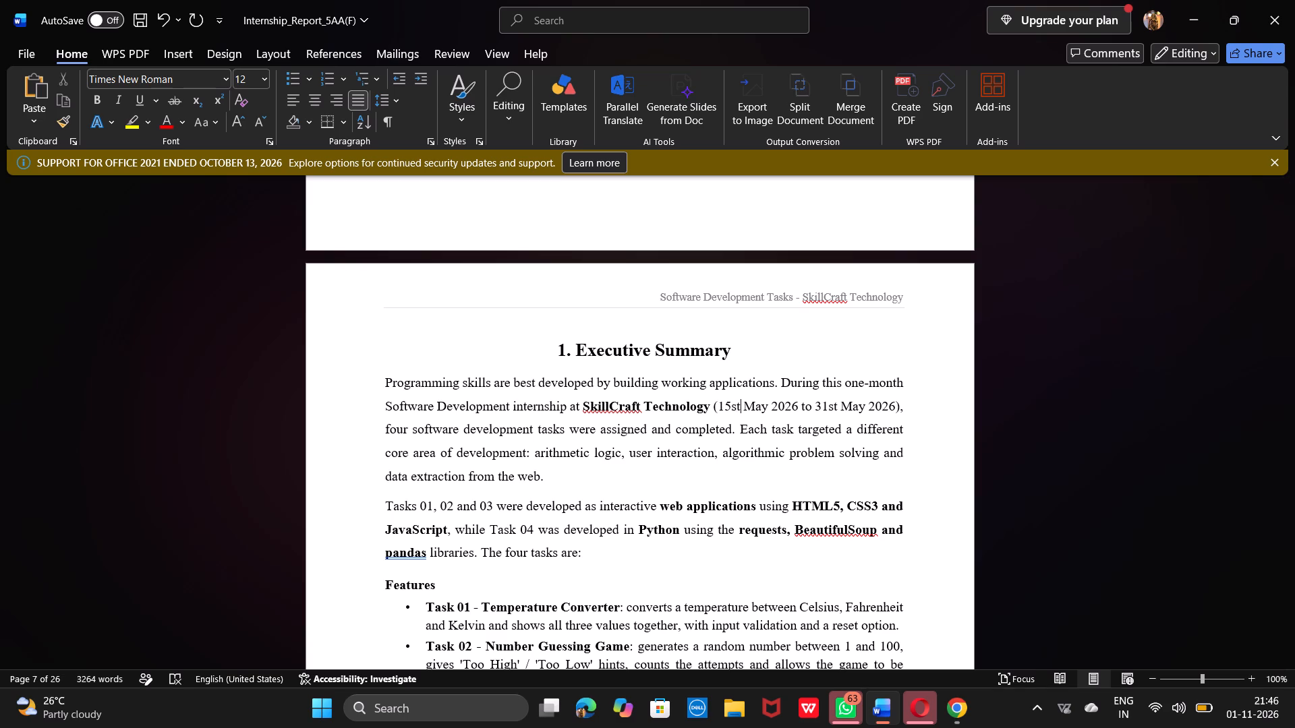
pyautogui.press('BackSpace')
pyautogui.press('BackSpace')
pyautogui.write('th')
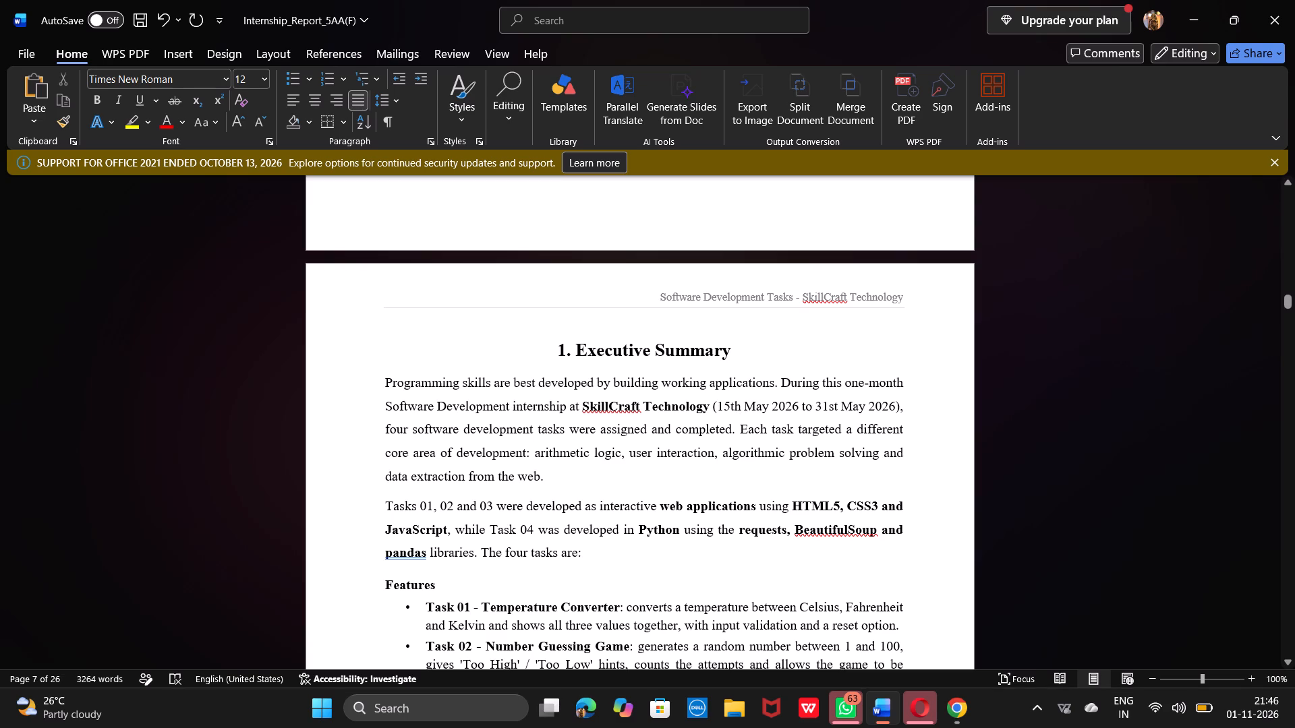
# Change the internship end date in the Executive Summary's first paragraph to 15 June 2026.
pyautogui.click(828, 406)
pyautogui.press('BackSpace')
pyautogui.press('BackSpace')
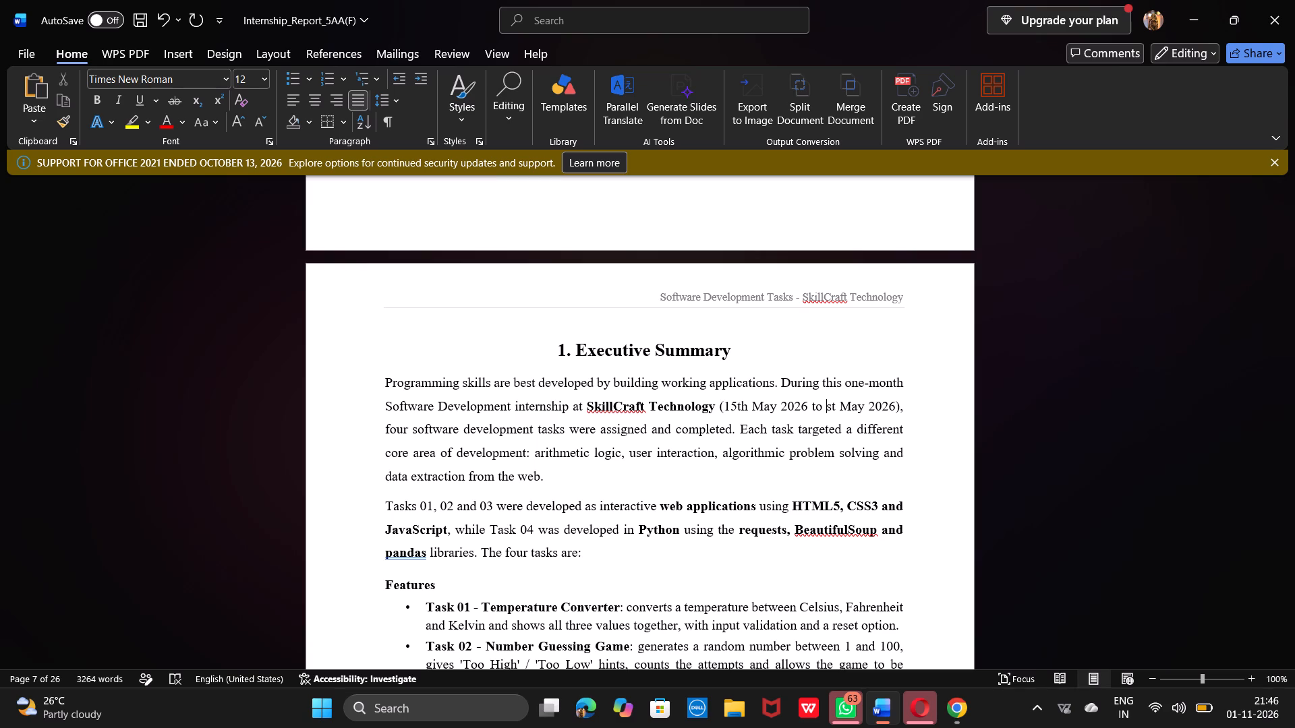
pyautogui.press('Right')
pyautogui.press('BackSpace')
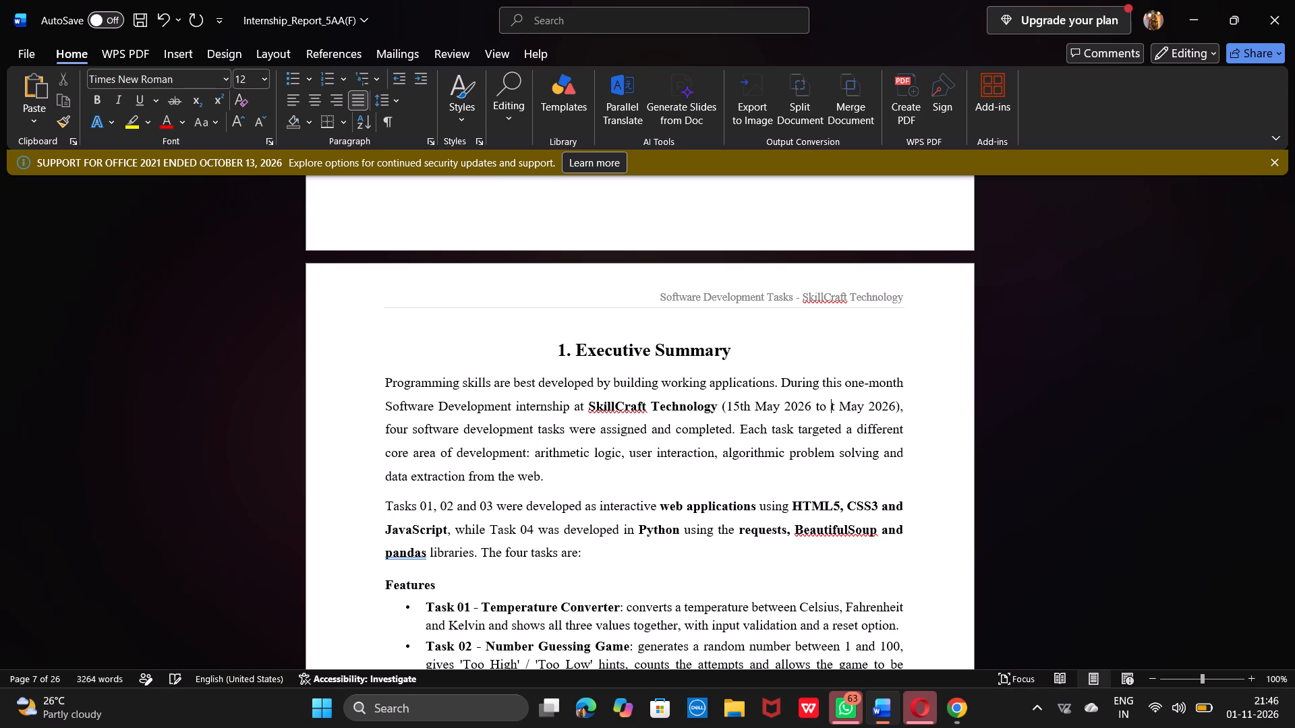
pyautogui.press('BackSpace')
pyautogui.press('Right')
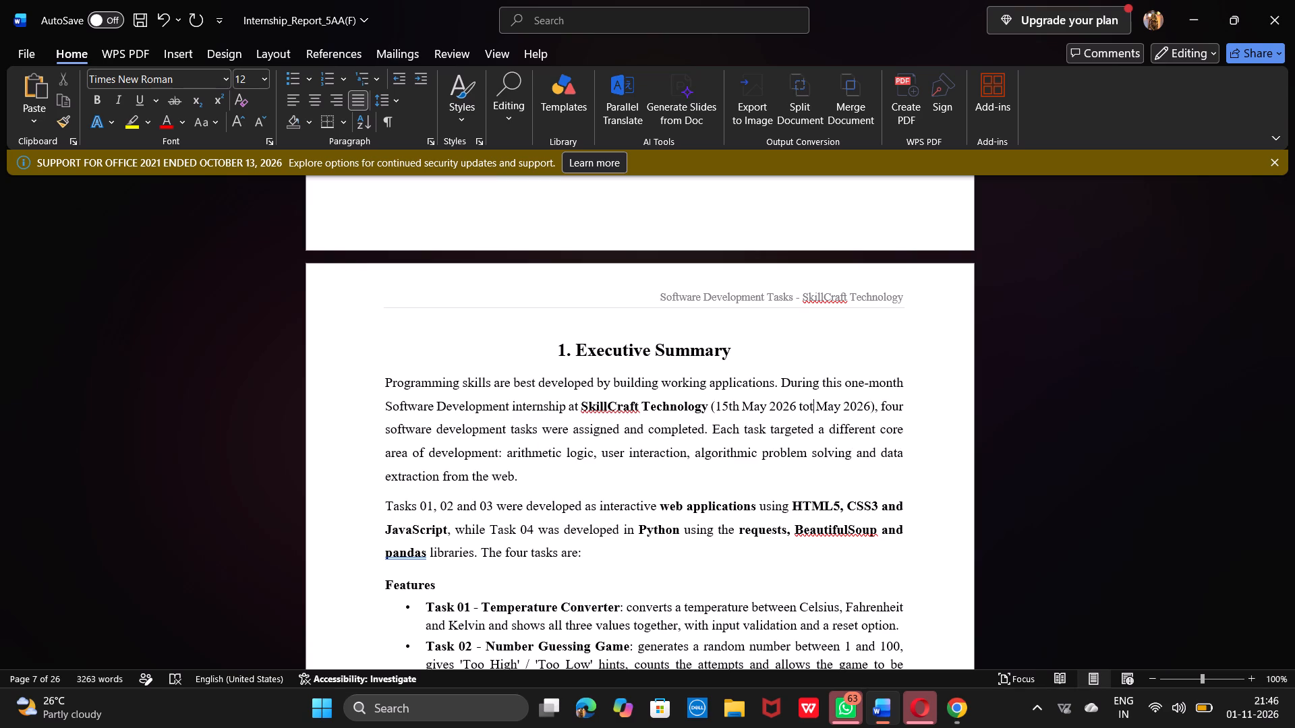
pyautogui.press('BackSpace')
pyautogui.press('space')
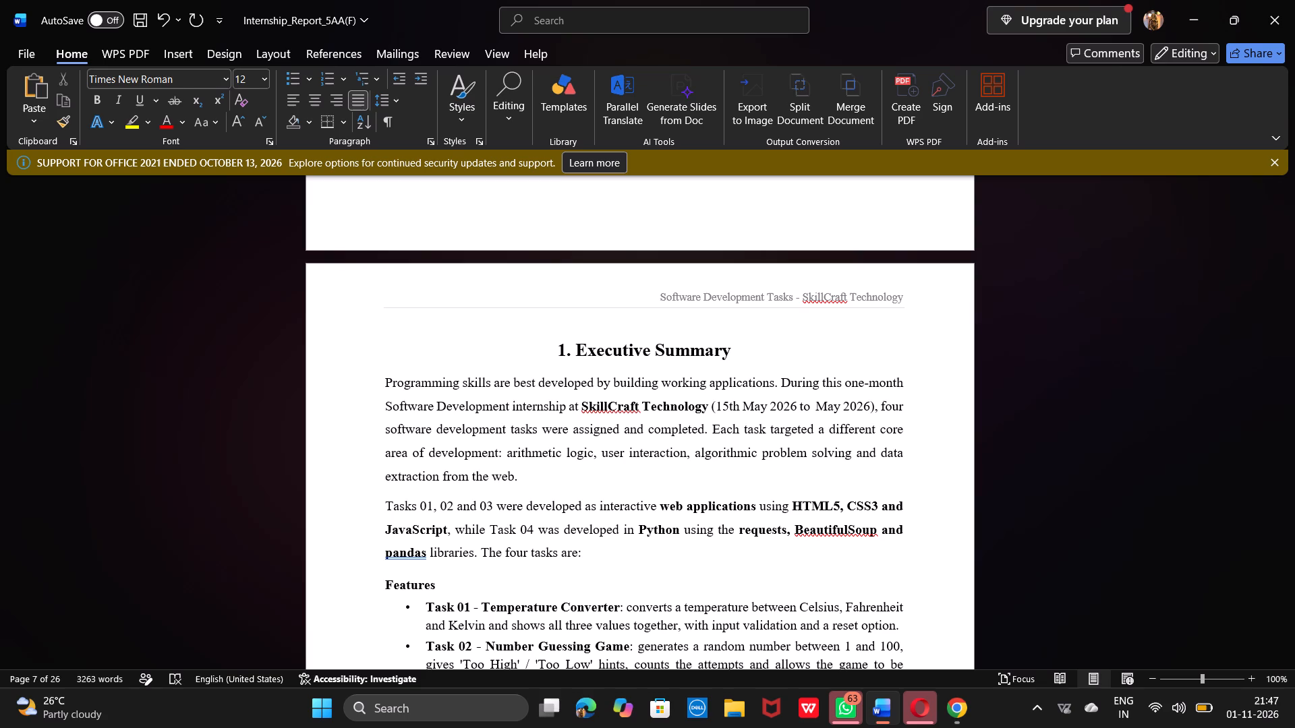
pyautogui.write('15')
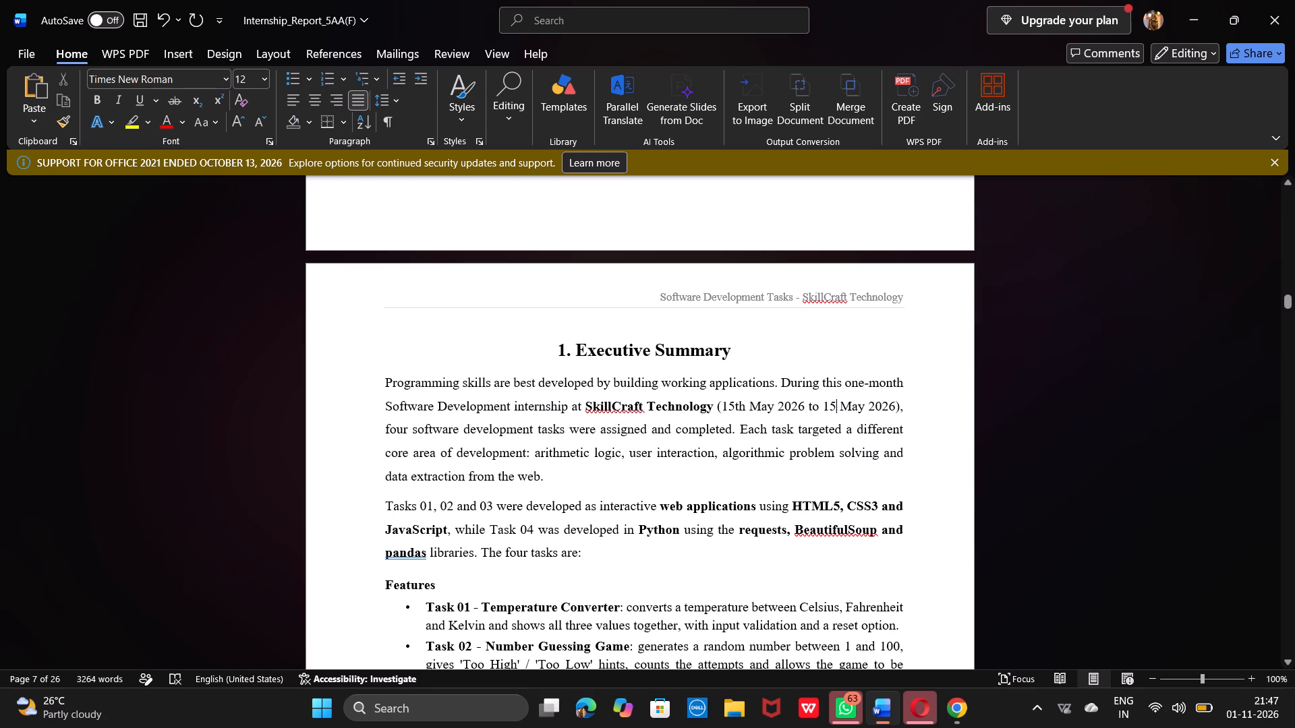
pyautogui.click(863, 404)
pyautogui.click(863, 404)
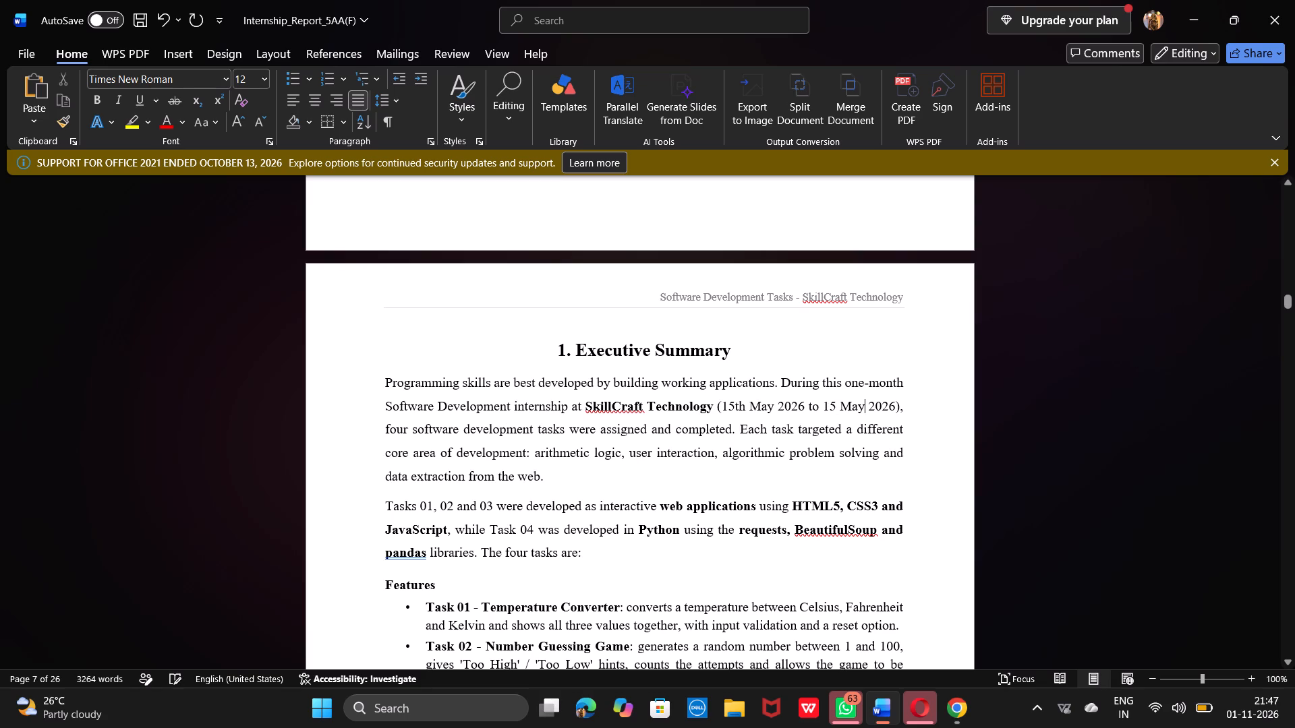
pyautogui.click(863, 404)
pyautogui.press('BackSpace')
pyautogui.press('BackSpace')
pyautogui.press('BackSpace')
# Review the rest of the Executive Summary and the organization, project summary and module pages for details that need updating.
pyautogui.scroll(-1, 809, 421)
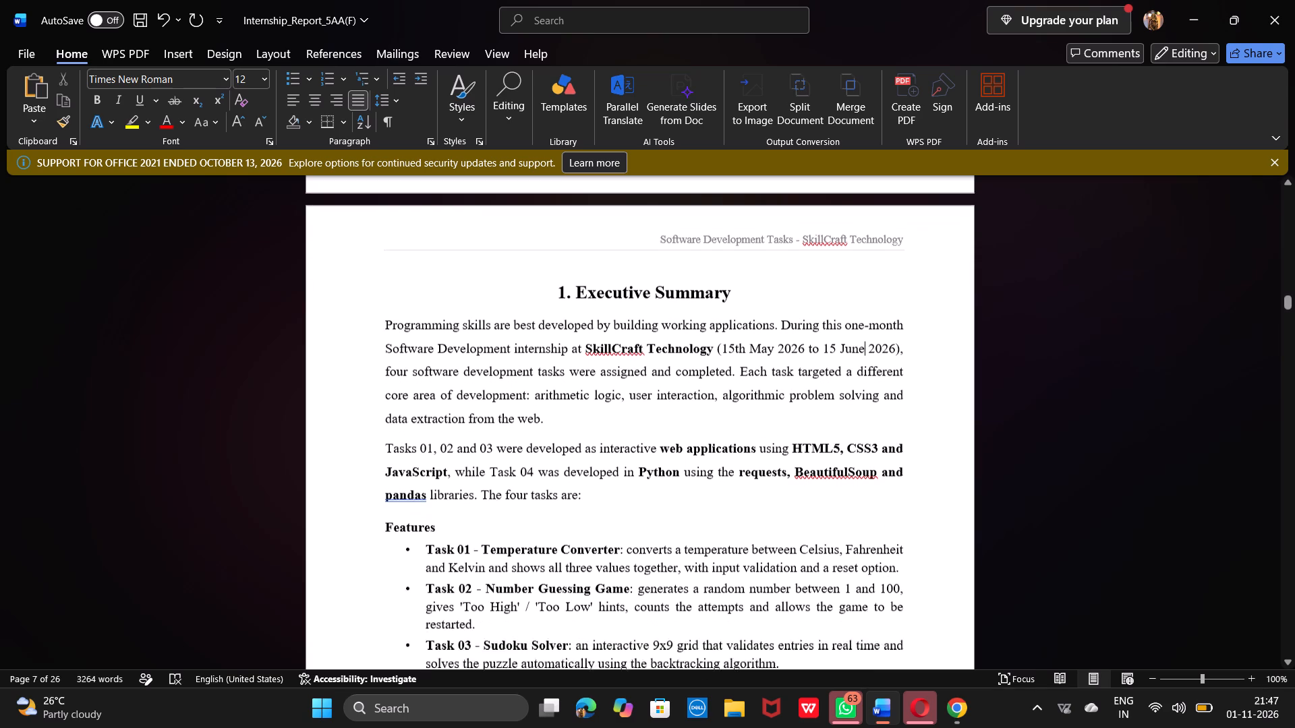
pyautogui.scroll(-2, 809, 421)
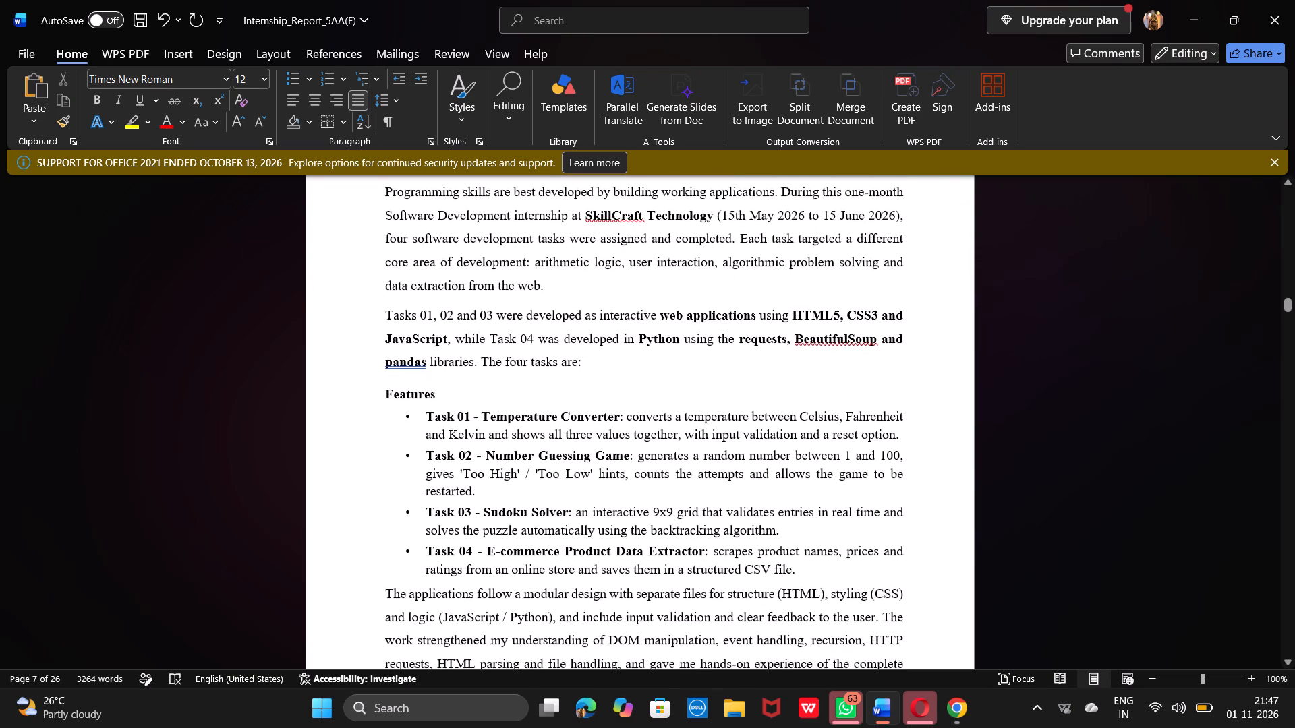
pyautogui.scroll(-2, 809, 421)
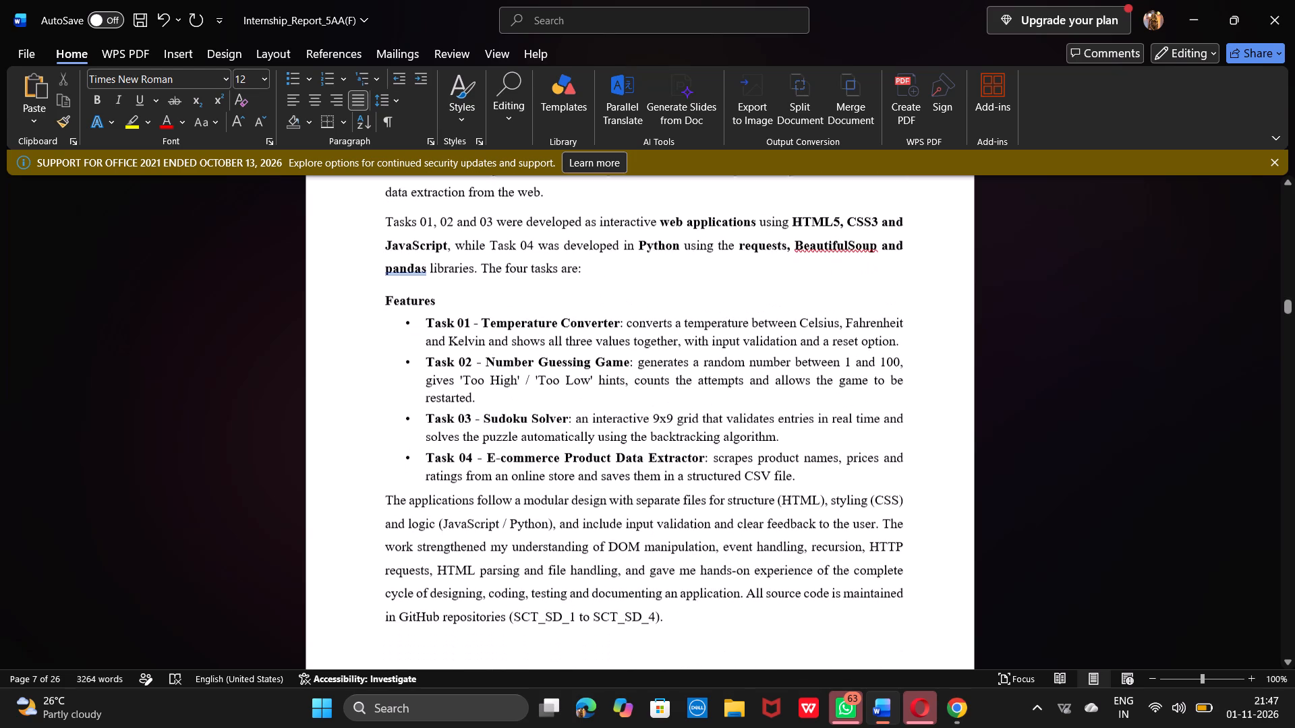
pyautogui.scroll(-2, 809, 421)
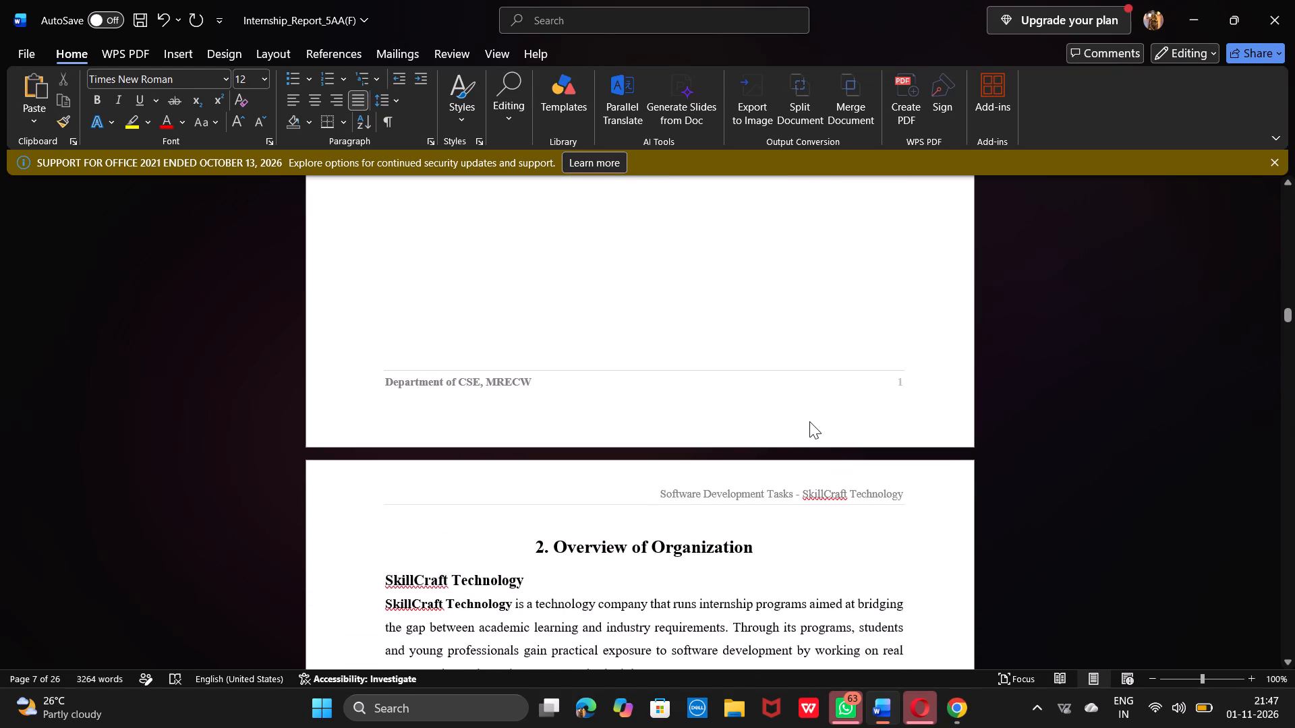
pyautogui.scroll(-2, 809, 421)
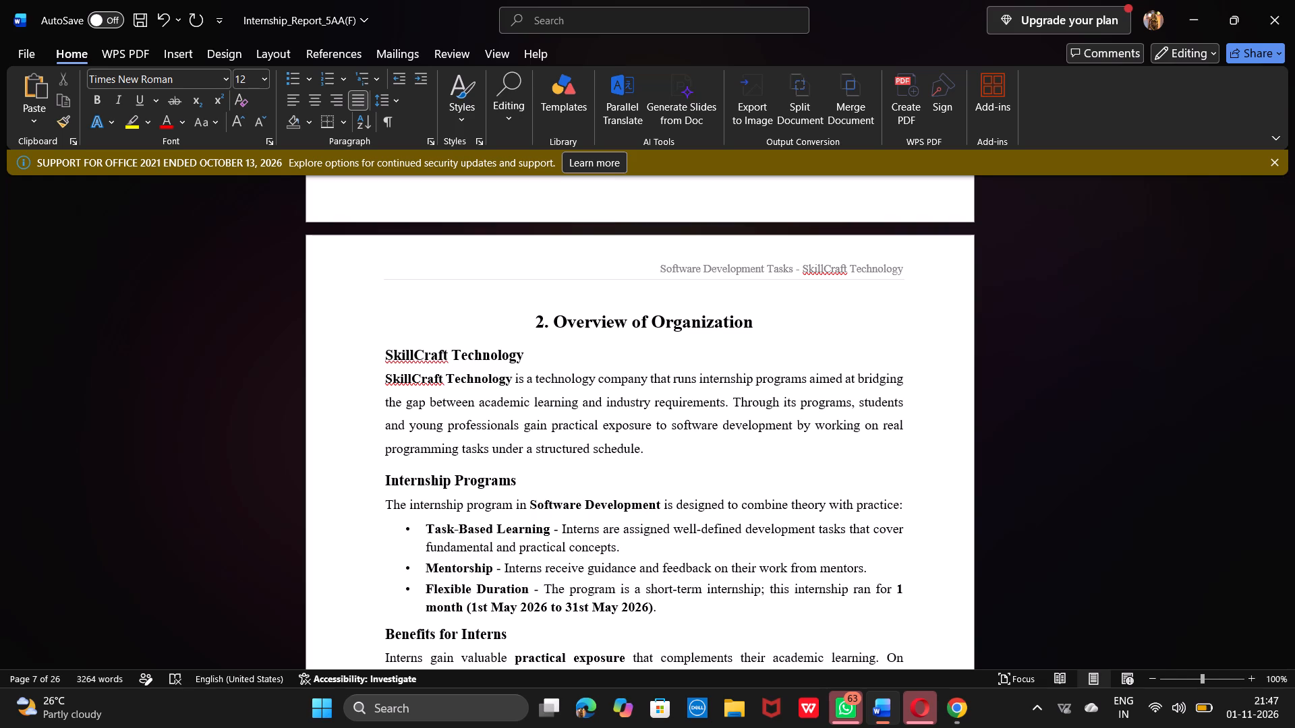
pyautogui.scroll(-1, 809, 421)
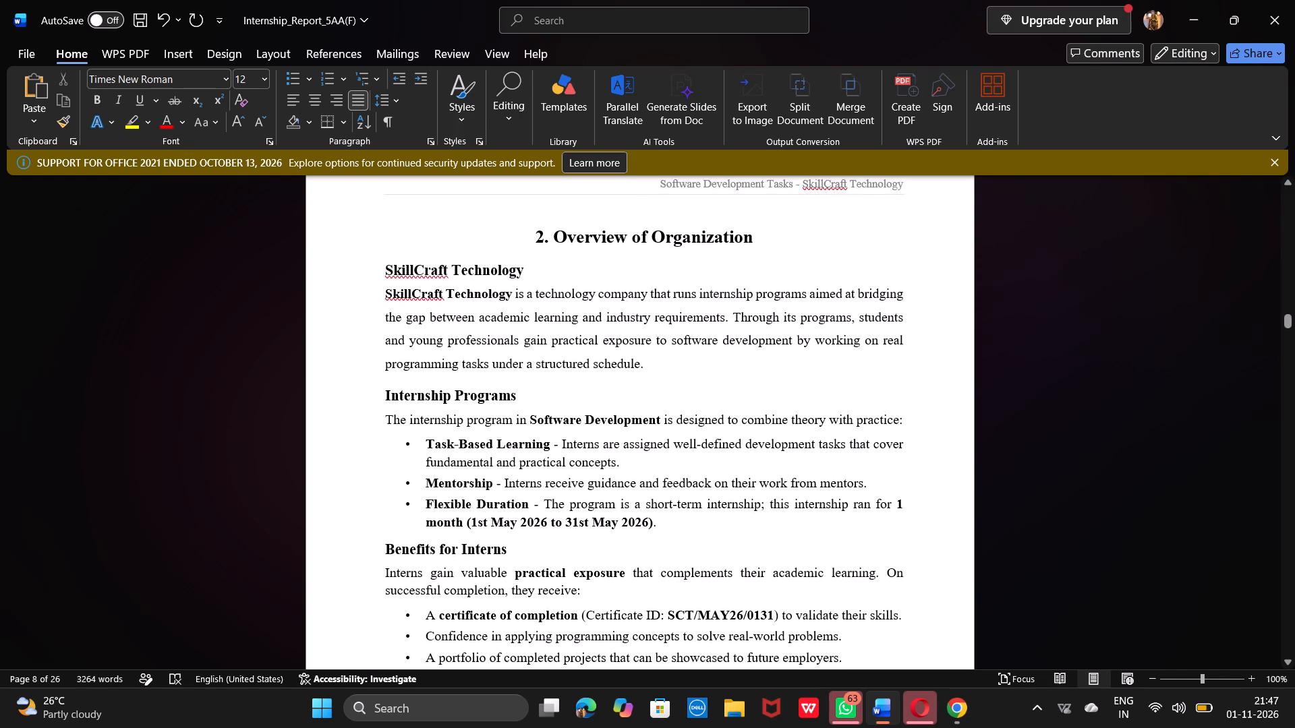
pyautogui.scroll(-2, 809, 421)
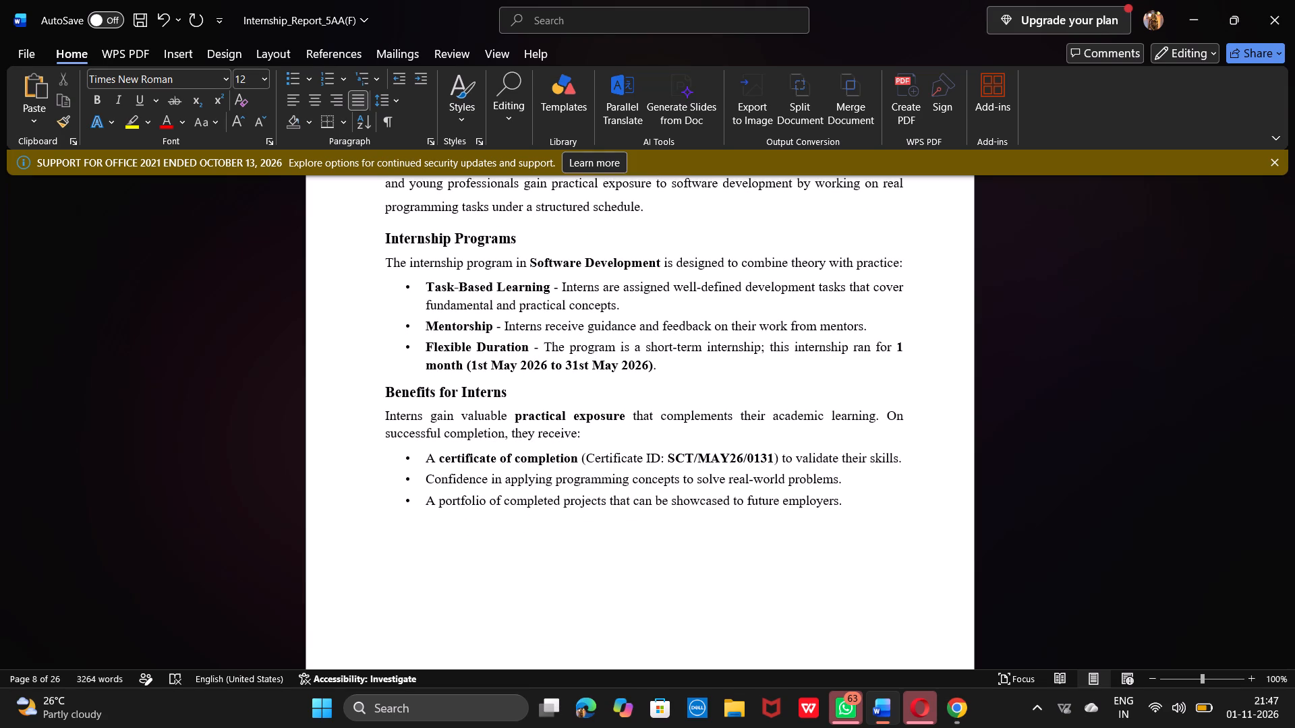
pyautogui.scroll(-4, 809, 421)
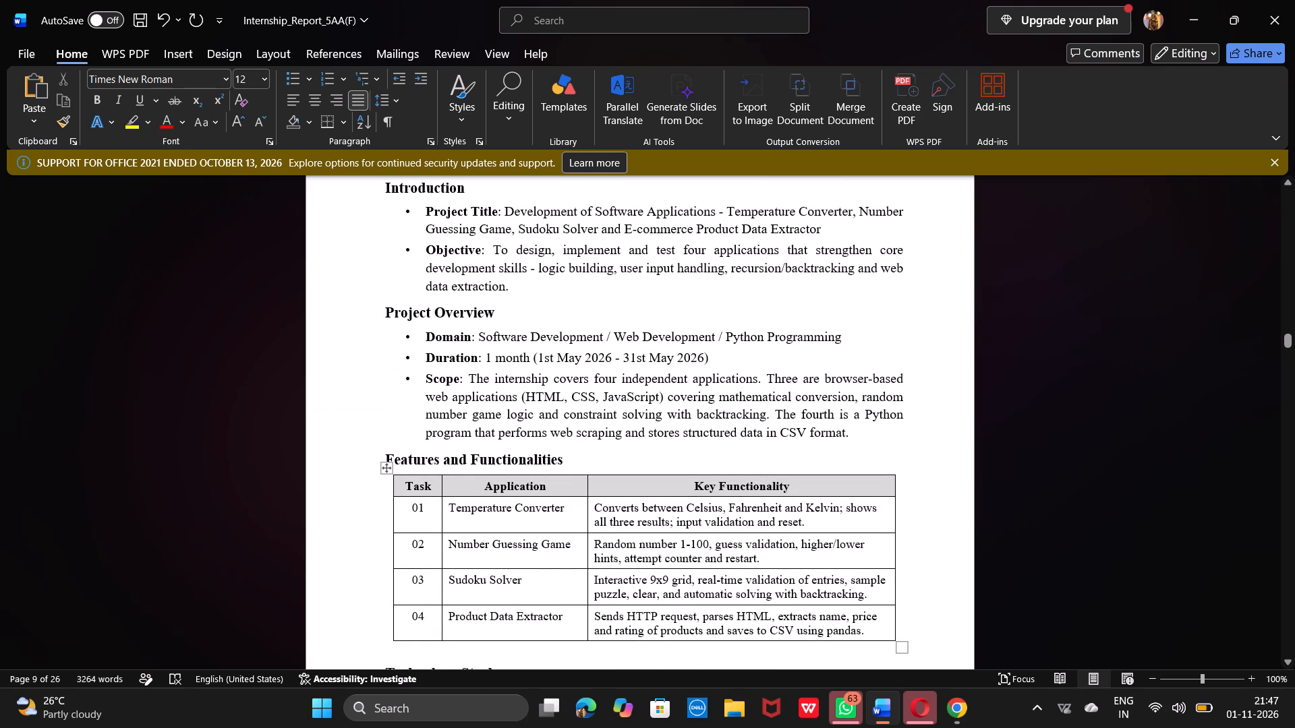
pyautogui.scroll(2, 790, 481)
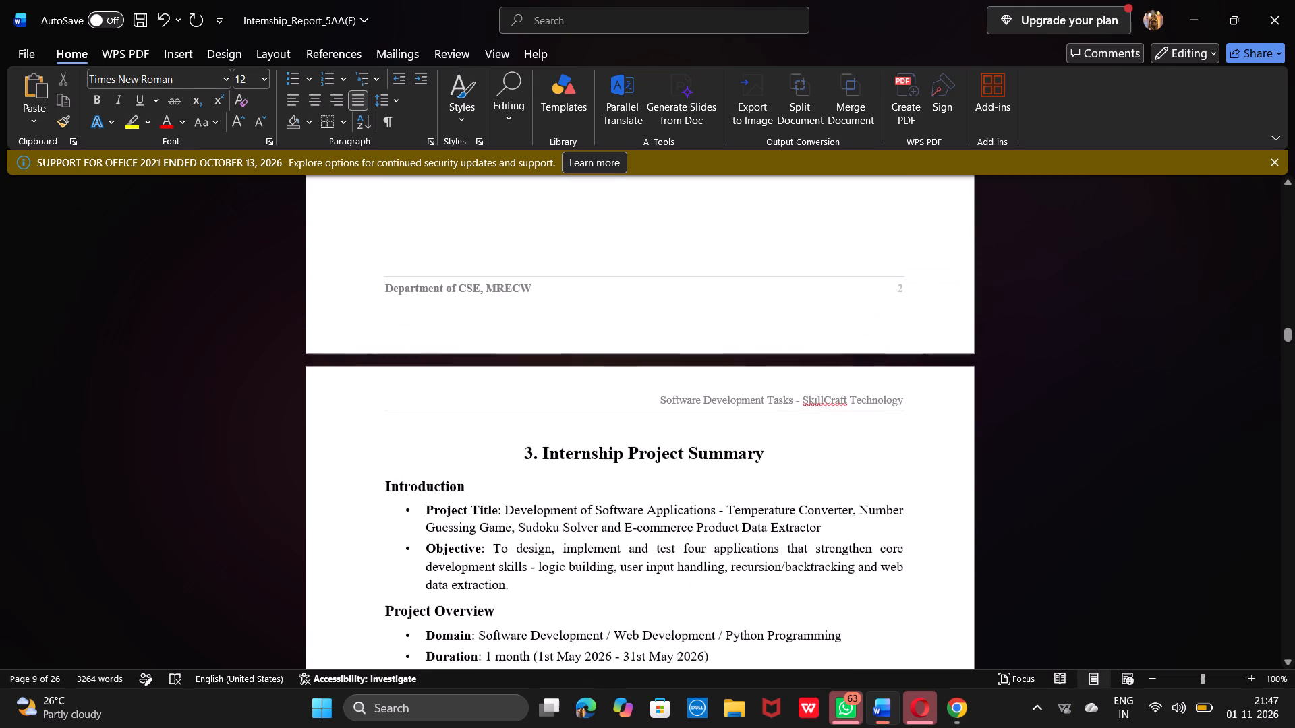
pyautogui.scroll(2, 790, 481)
pyautogui.scroll(-6, 790, 481)
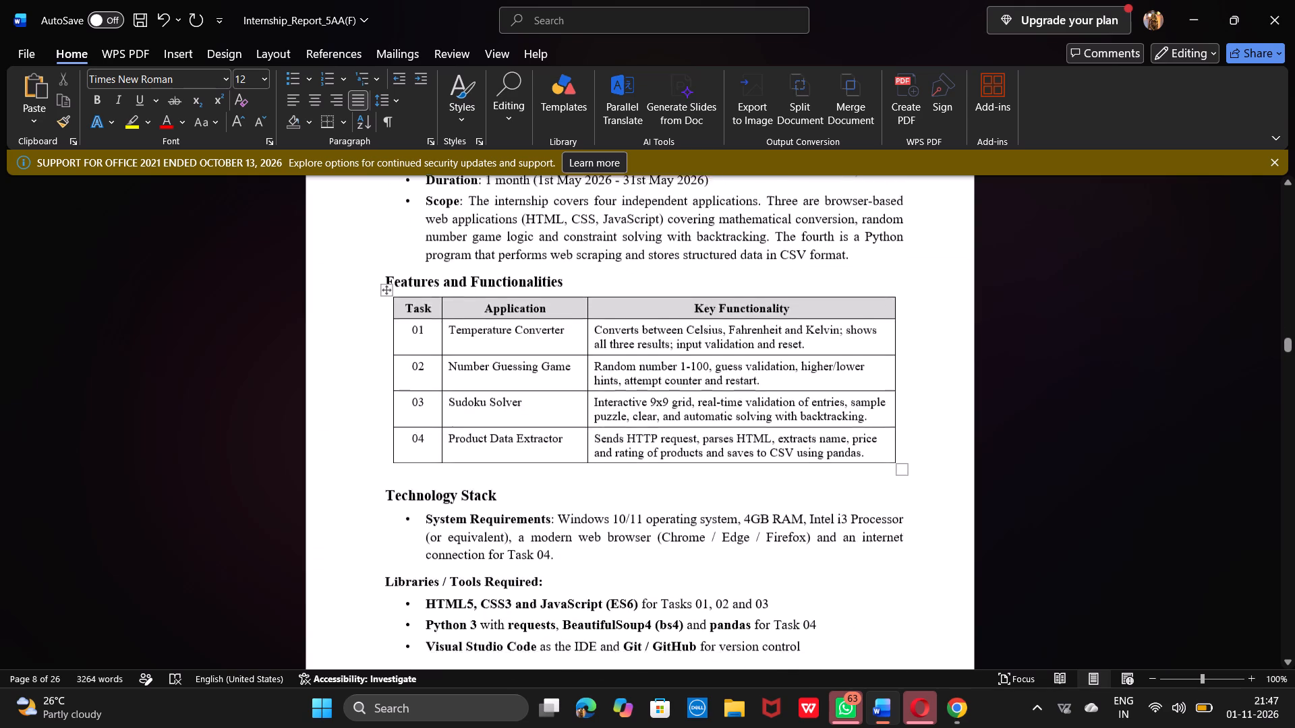
pyautogui.scroll(-6, 790, 481)
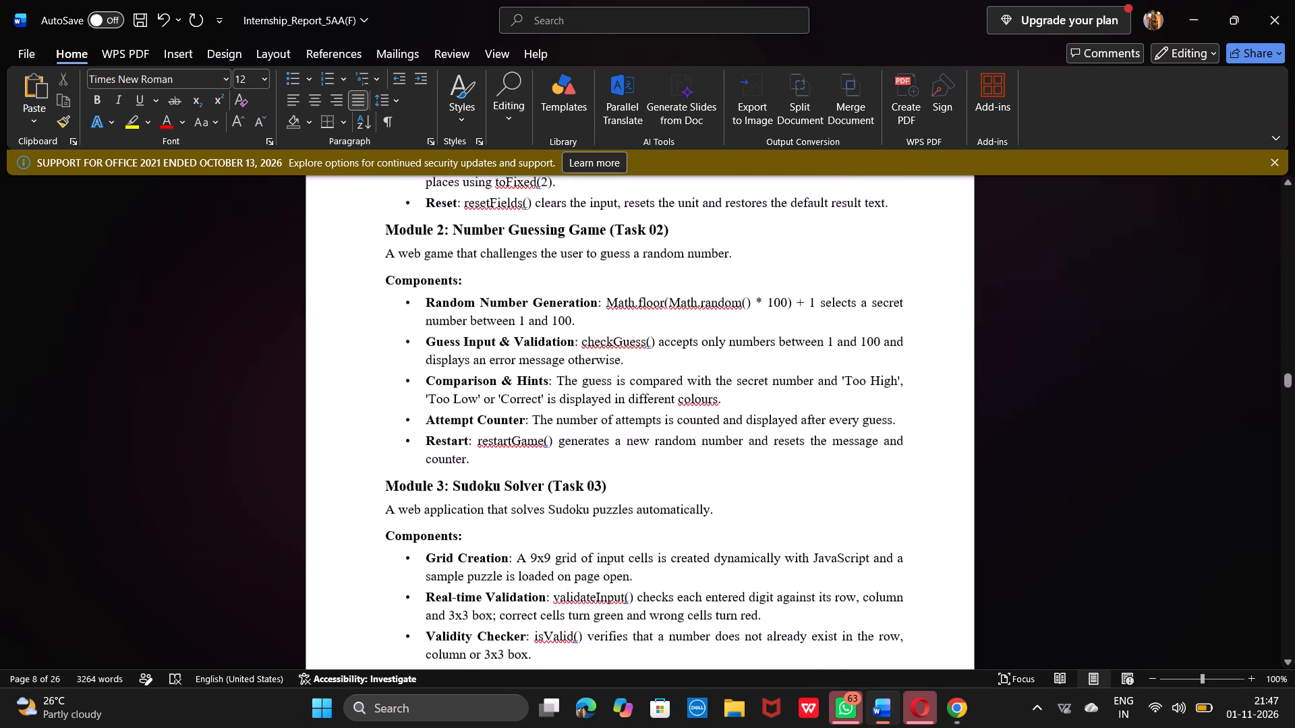
# Replace the student's name in the Acknowledgement sign-off with the full name used on the declaration page, in capitals.
pyautogui.scroll(15, 790, 481)
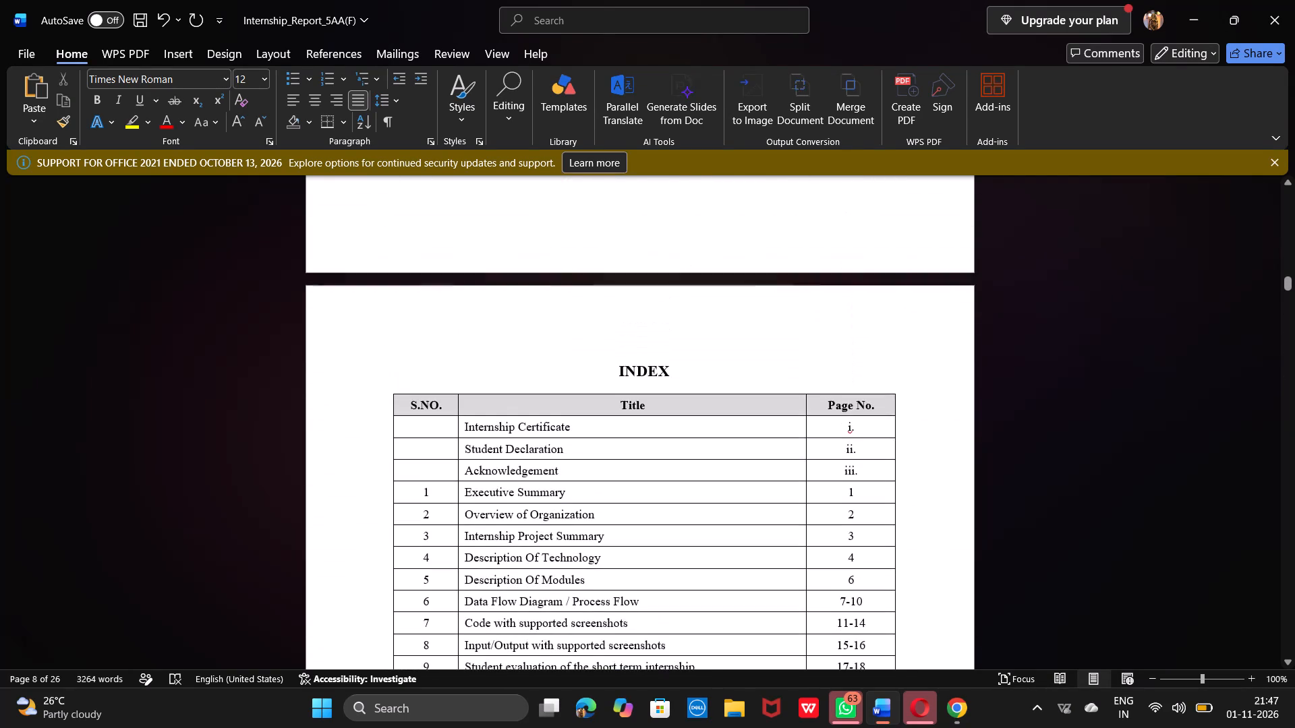
pyautogui.scroll(2, 790, 481)
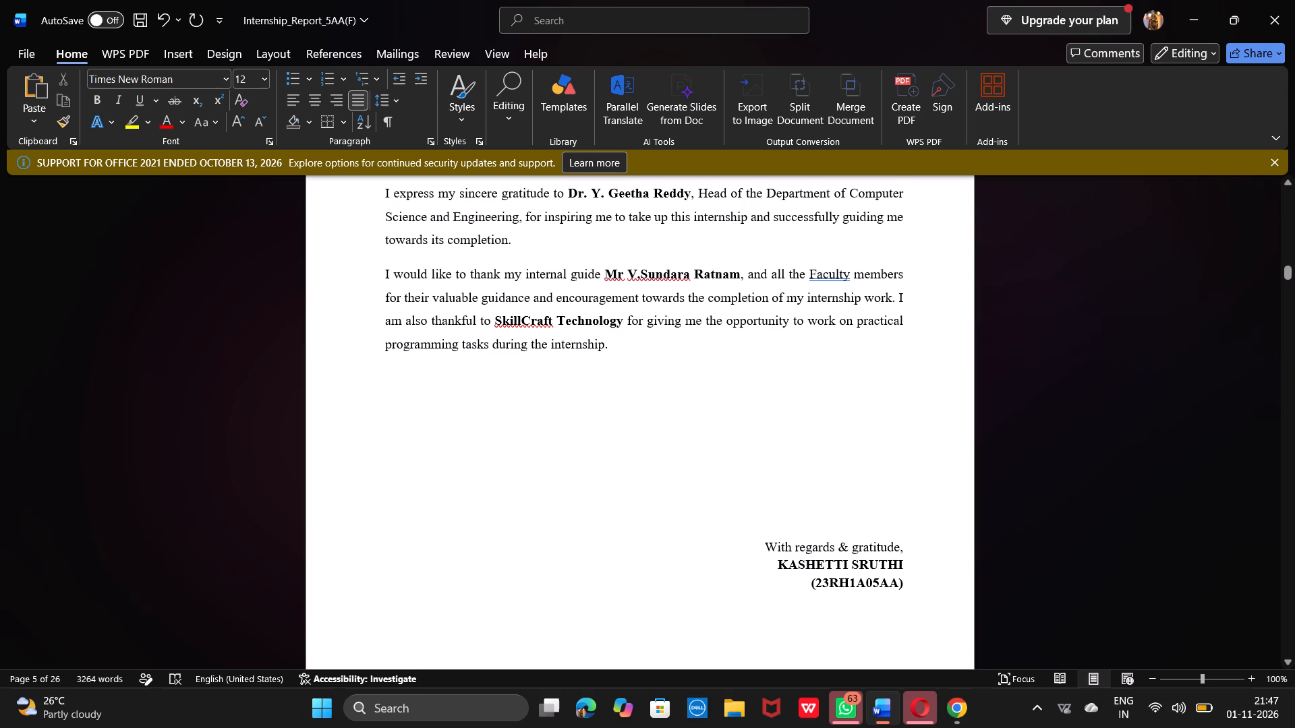
pyautogui.click(903, 562)
pyautogui.press('BackSpace')
pyautogui.press('BackSpace')
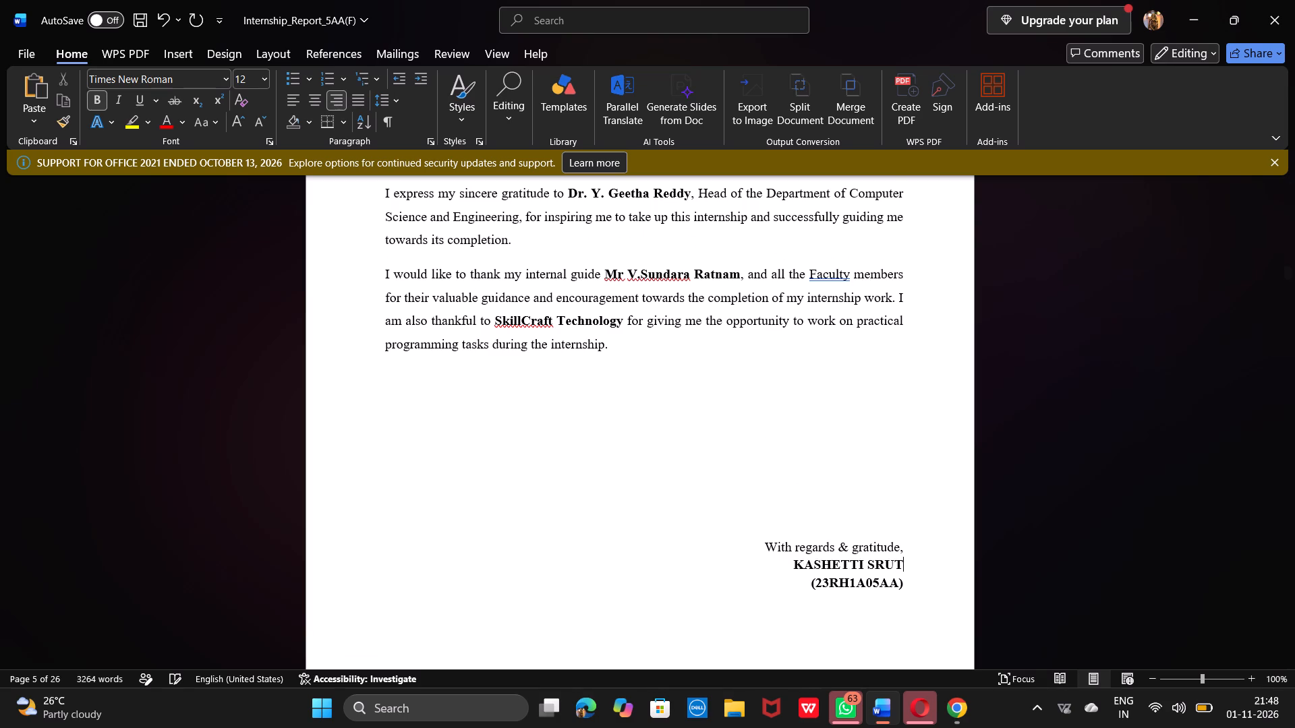
pyautogui.press('BackSpace')
pyautogui.press('BackSpace')
pyautogui.press('BackSpace')
pyautogui.press('BackSpace')
pyautogui.press('BackSpace')
pyautogui.press('BackSpace')
pyautogui.press('BackSpace')
pyautogui.press('BackSpace')
pyautogui.press('BackSpace')
pyautogui.press('BackSpace')
pyautogui.press('BackSpace')
pyautogui.press('BackSpace')
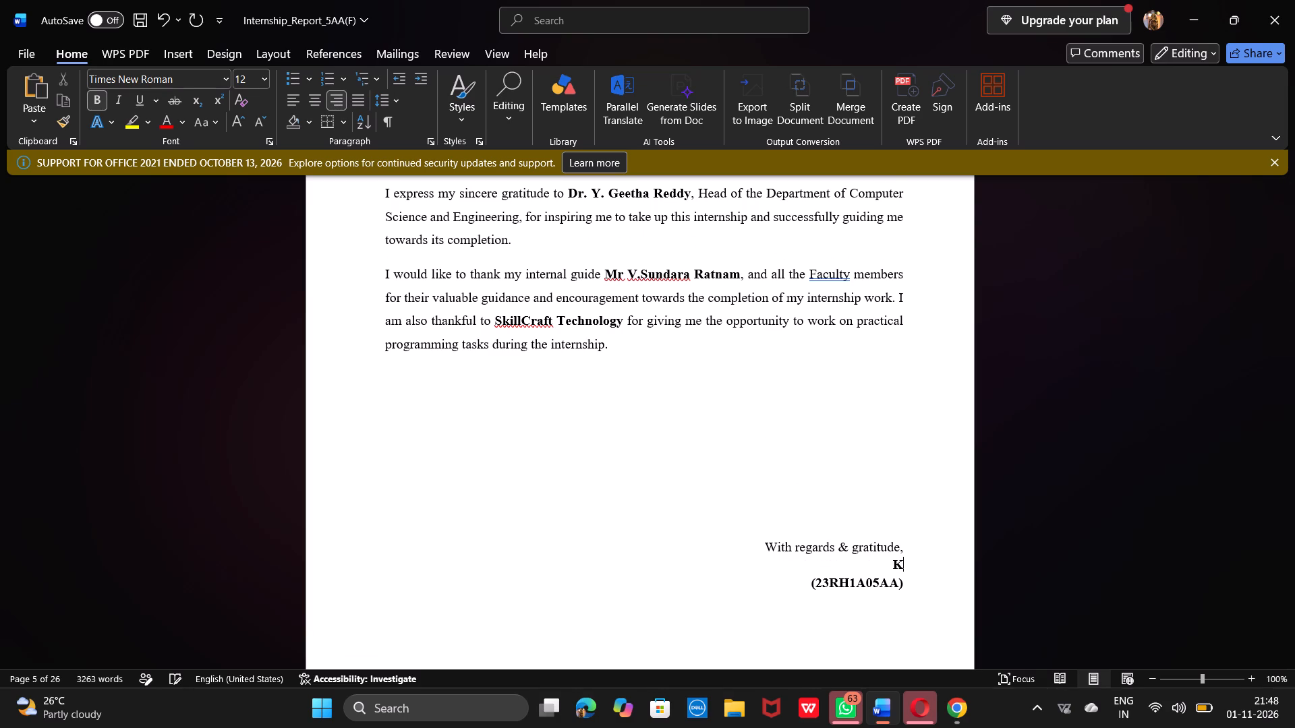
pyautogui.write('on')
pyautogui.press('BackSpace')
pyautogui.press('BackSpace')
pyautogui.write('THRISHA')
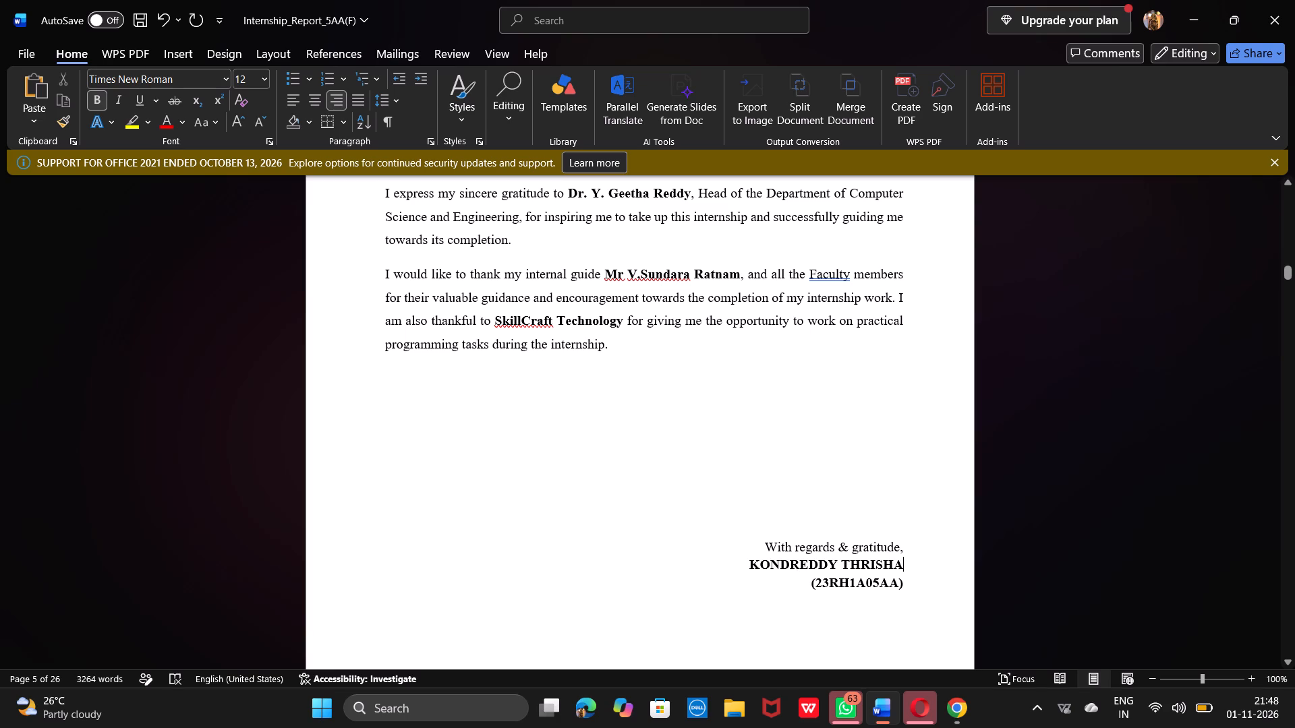
# Correct the final two characters of the roll number in the Acknowledgement sign-off to match the declaration page.
pyautogui.click(894, 585)
pyautogui.press('Right')
pyautogui.press('BackSpace')
pyautogui.press('BackSpace')
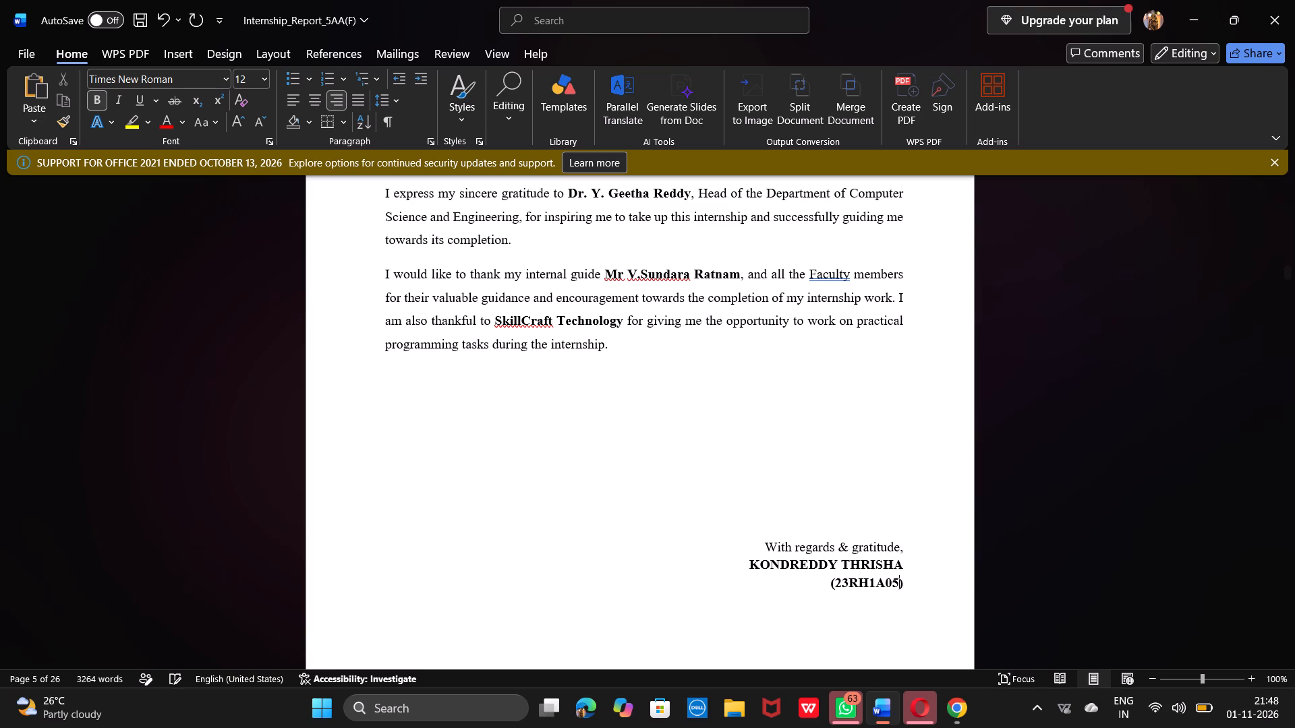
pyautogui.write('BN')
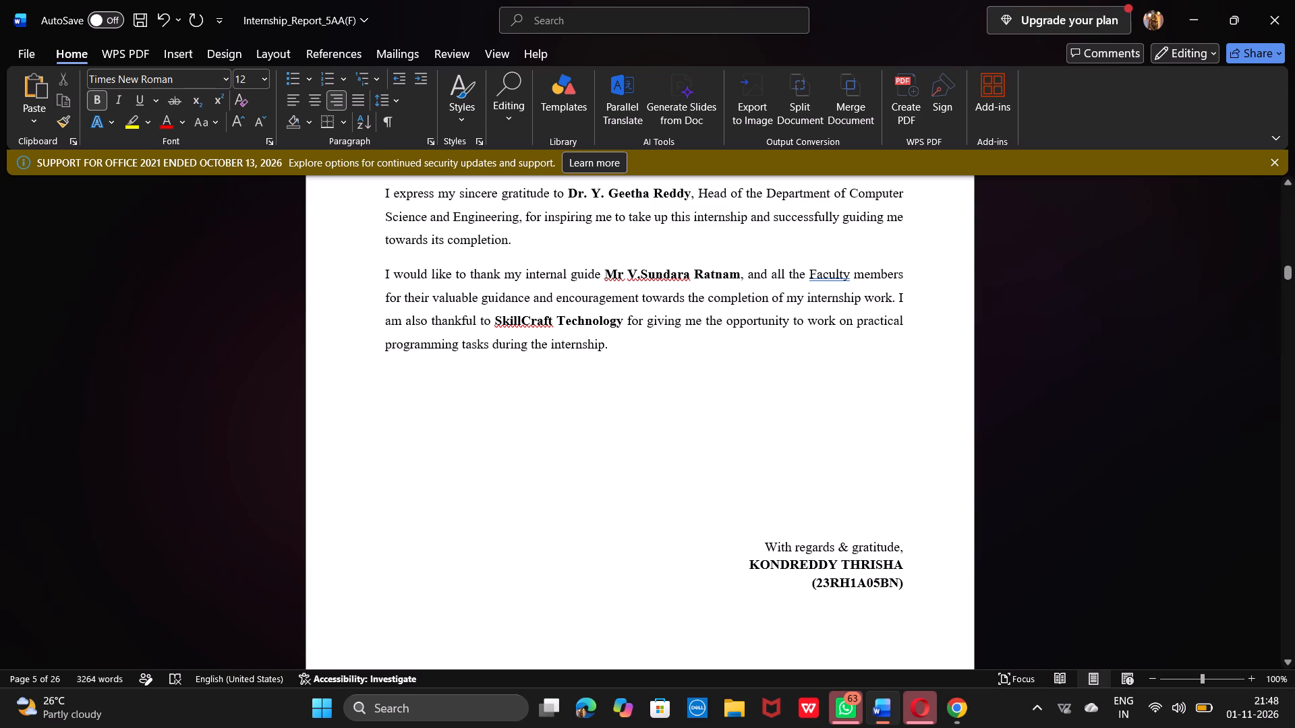
# Realign the roll number line in the Acknowledgement sign-off with leading spaces so it sits centred beneath the student's name.
pyautogui.click(813, 590)
pyautogui.press('BackSpace')
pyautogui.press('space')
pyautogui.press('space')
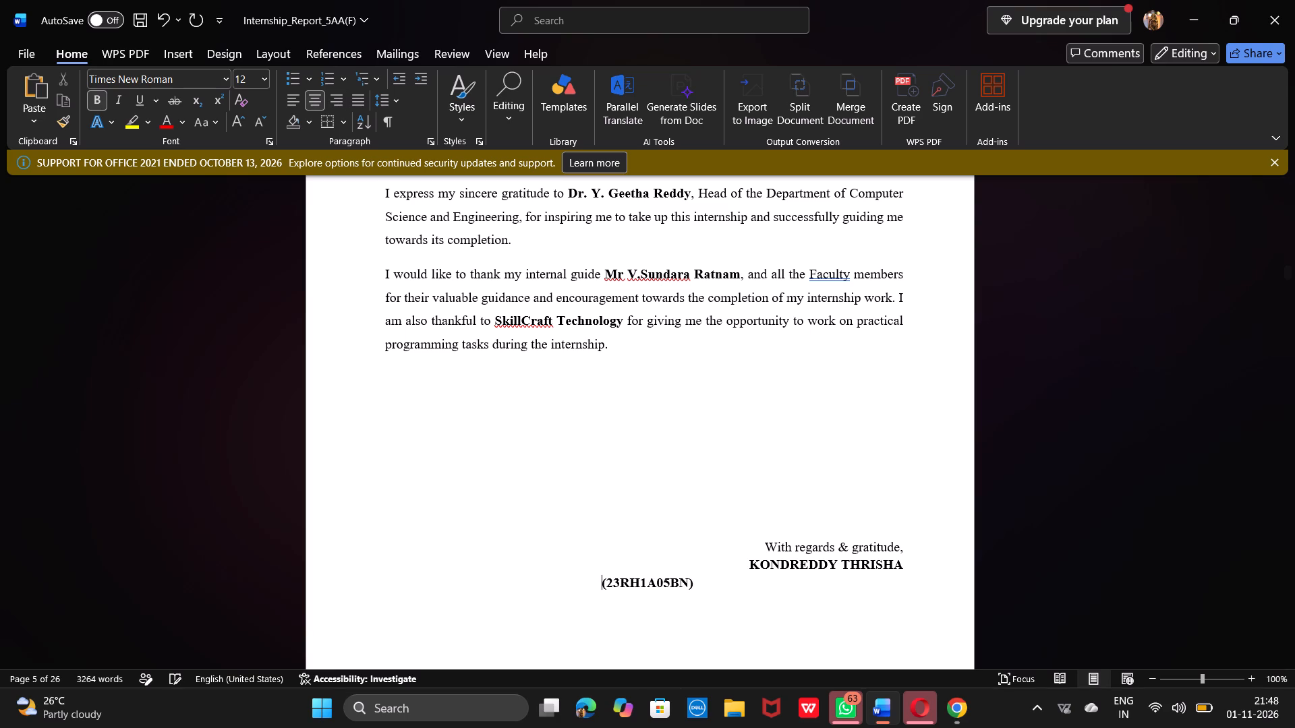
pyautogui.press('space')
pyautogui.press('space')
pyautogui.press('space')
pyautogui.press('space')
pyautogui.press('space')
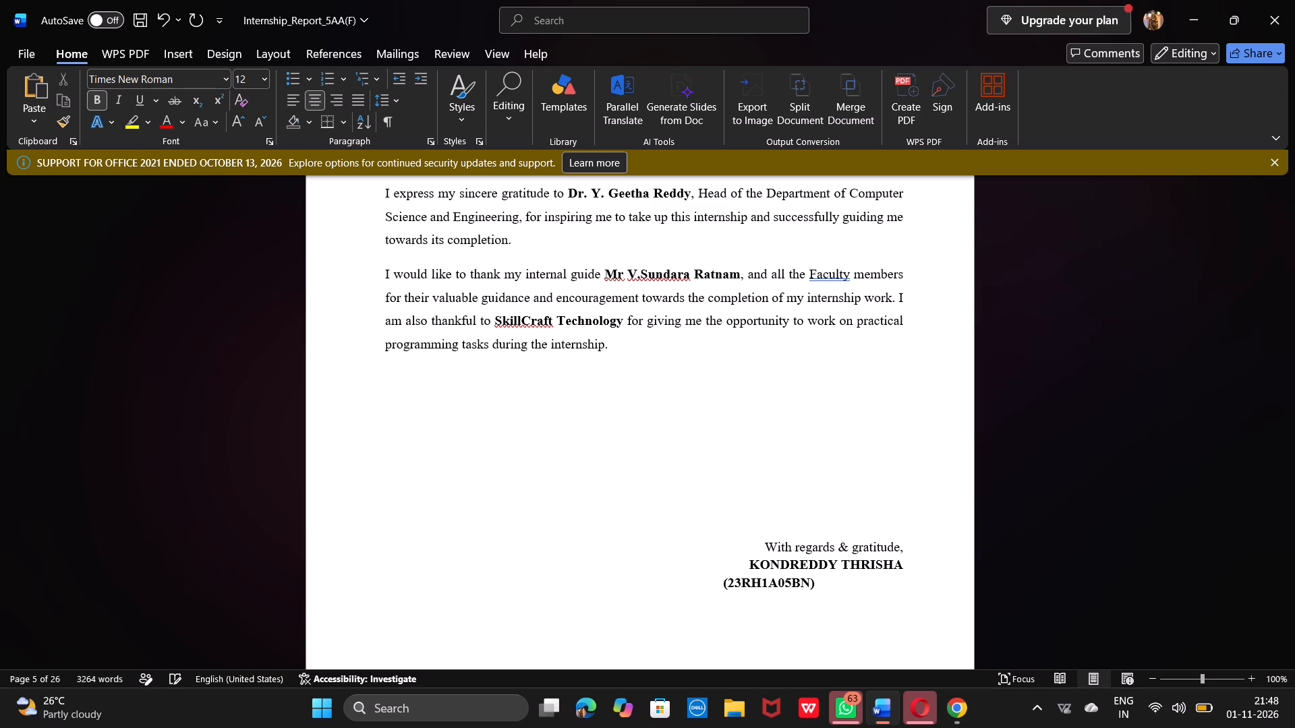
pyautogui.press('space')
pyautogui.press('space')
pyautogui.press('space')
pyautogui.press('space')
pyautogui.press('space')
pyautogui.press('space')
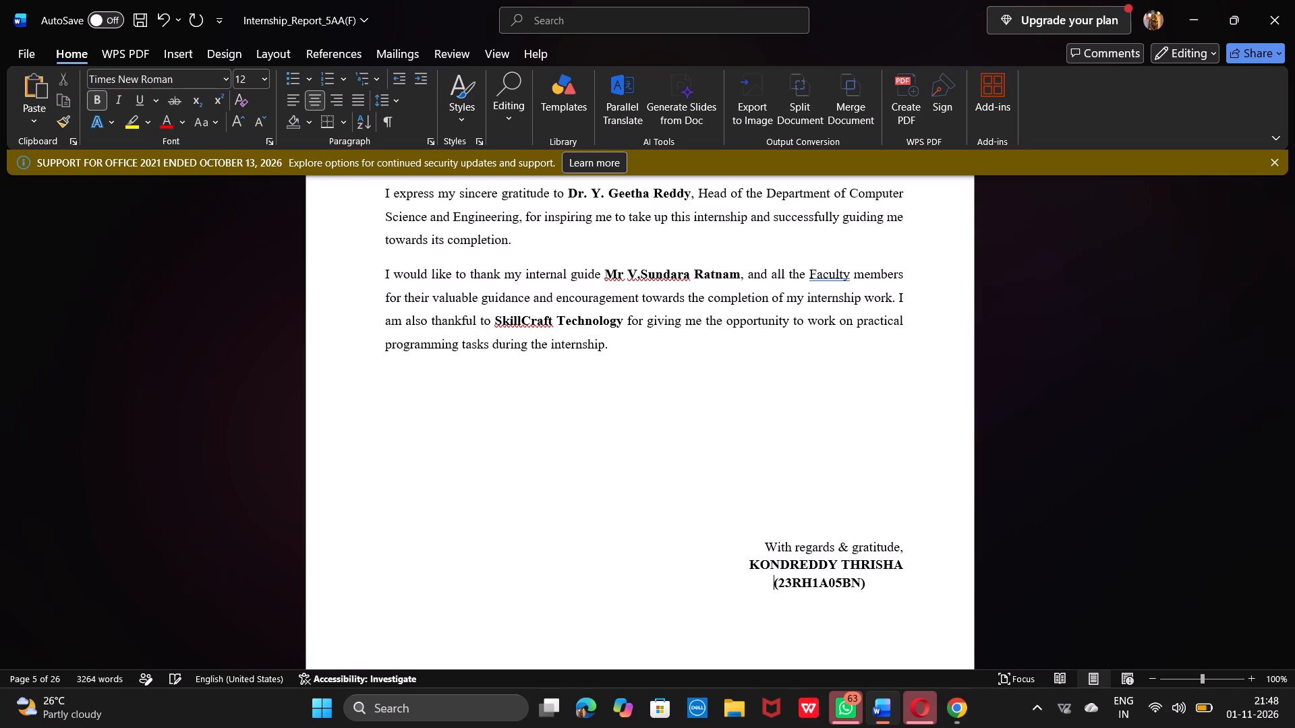
# Add one more leading space before the roll number in the Acknowledgement sign-off to centre it beneath the student's name.
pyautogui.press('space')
# Review the Acknowledgement, Student Declaration, internship certificate, college certificate and cover page for correct student, guide and project details.
pyautogui.scroll(1, 879, 545)
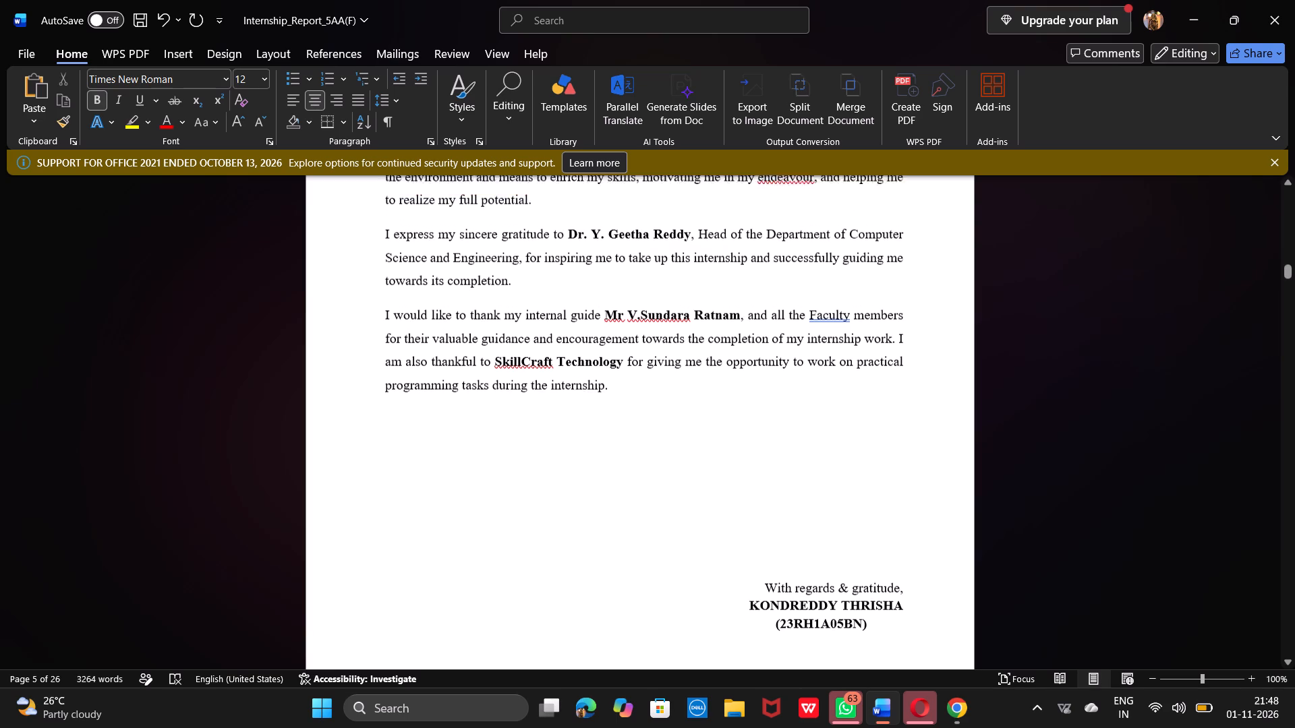
pyautogui.scroll(7, 879, 545)
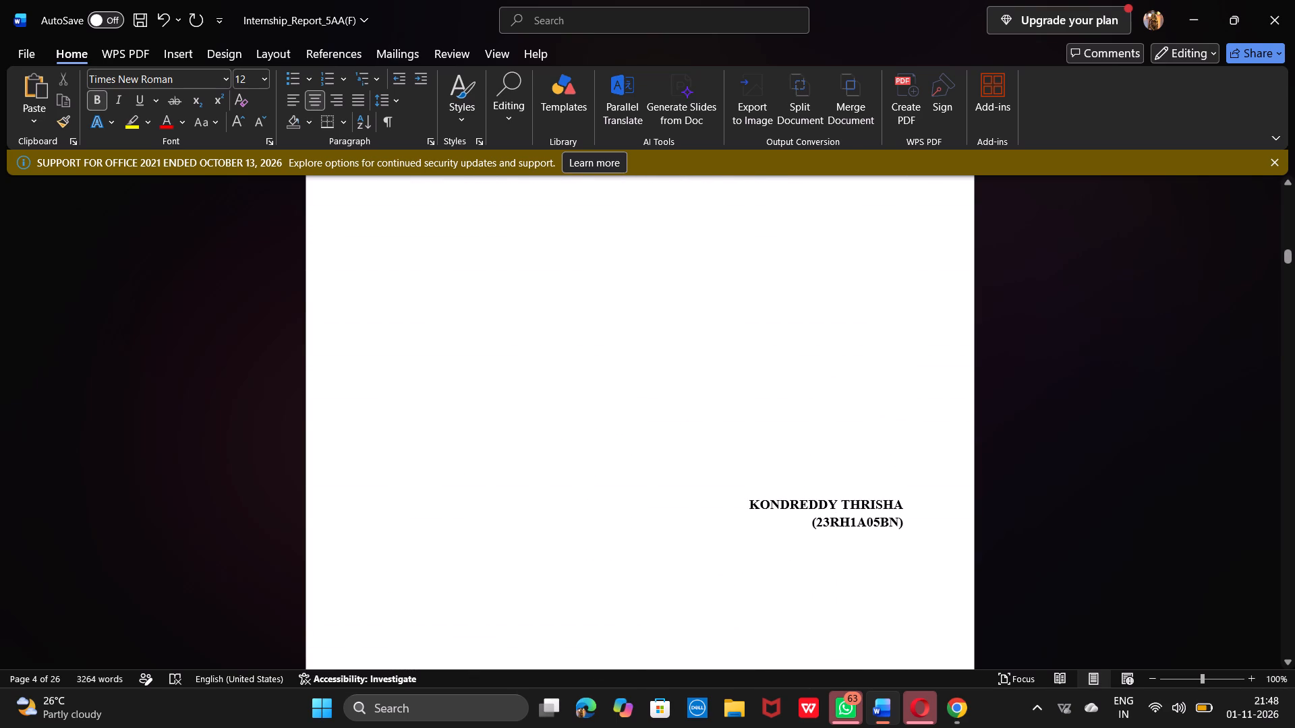
pyautogui.scroll(2, 879, 545)
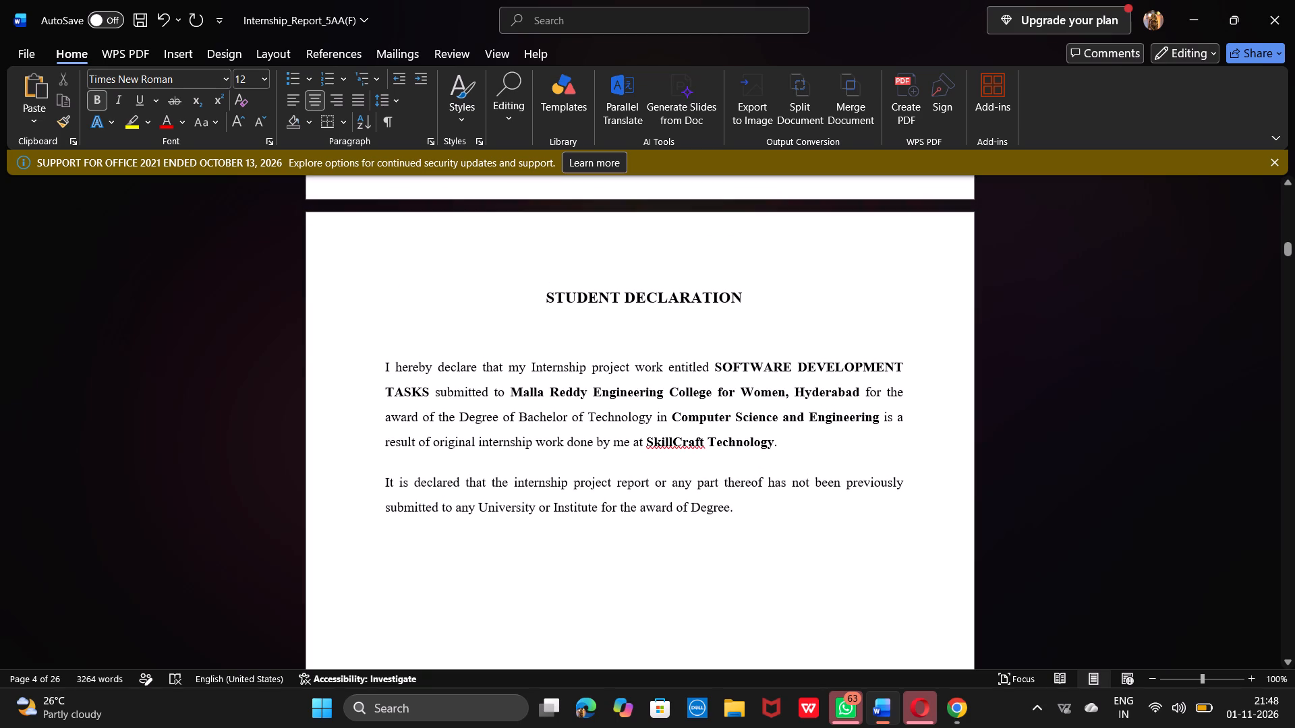
pyautogui.scroll(4, 879, 545)
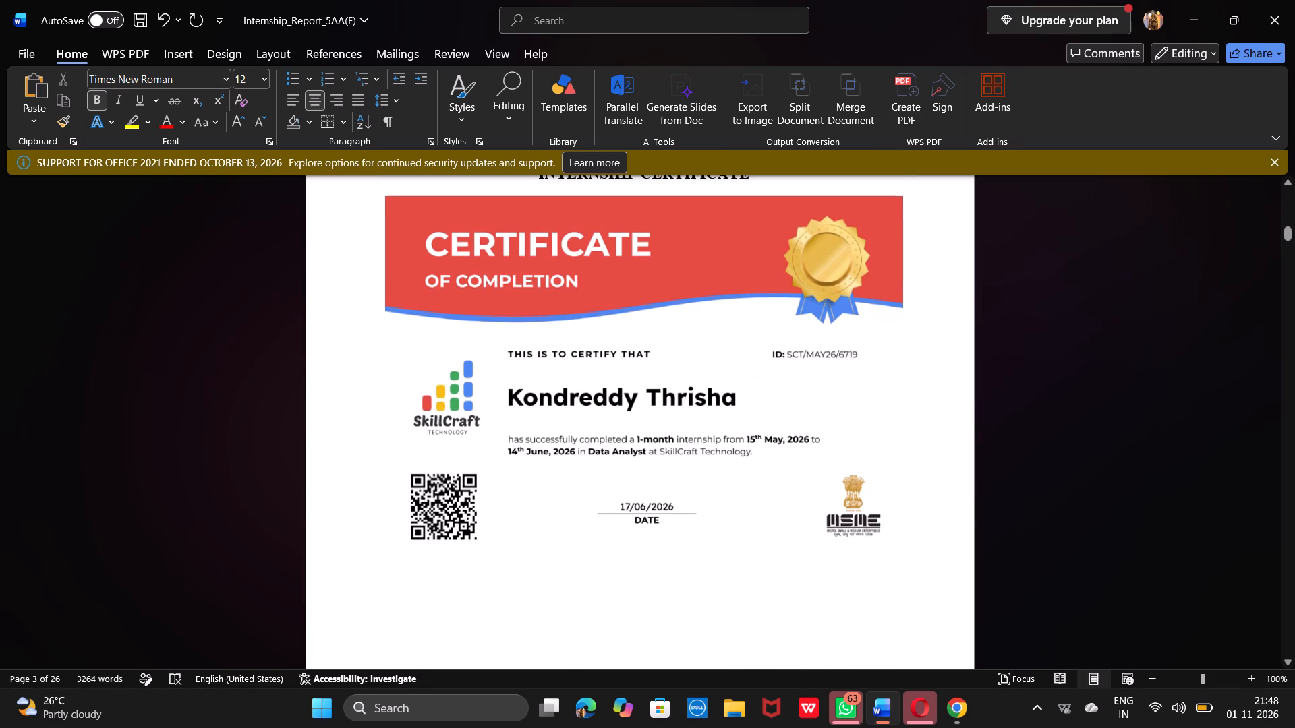
pyautogui.scroll(2, 879, 545)
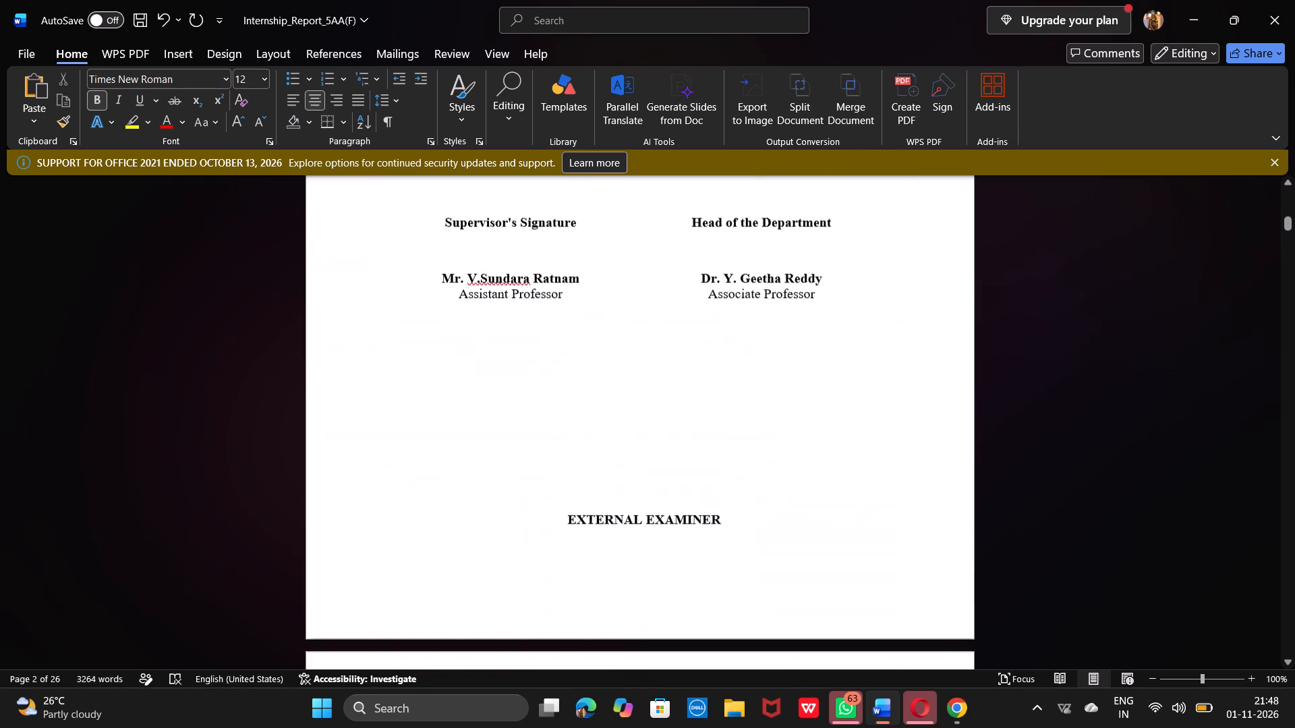
pyautogui.scroll(4, 879, 545)
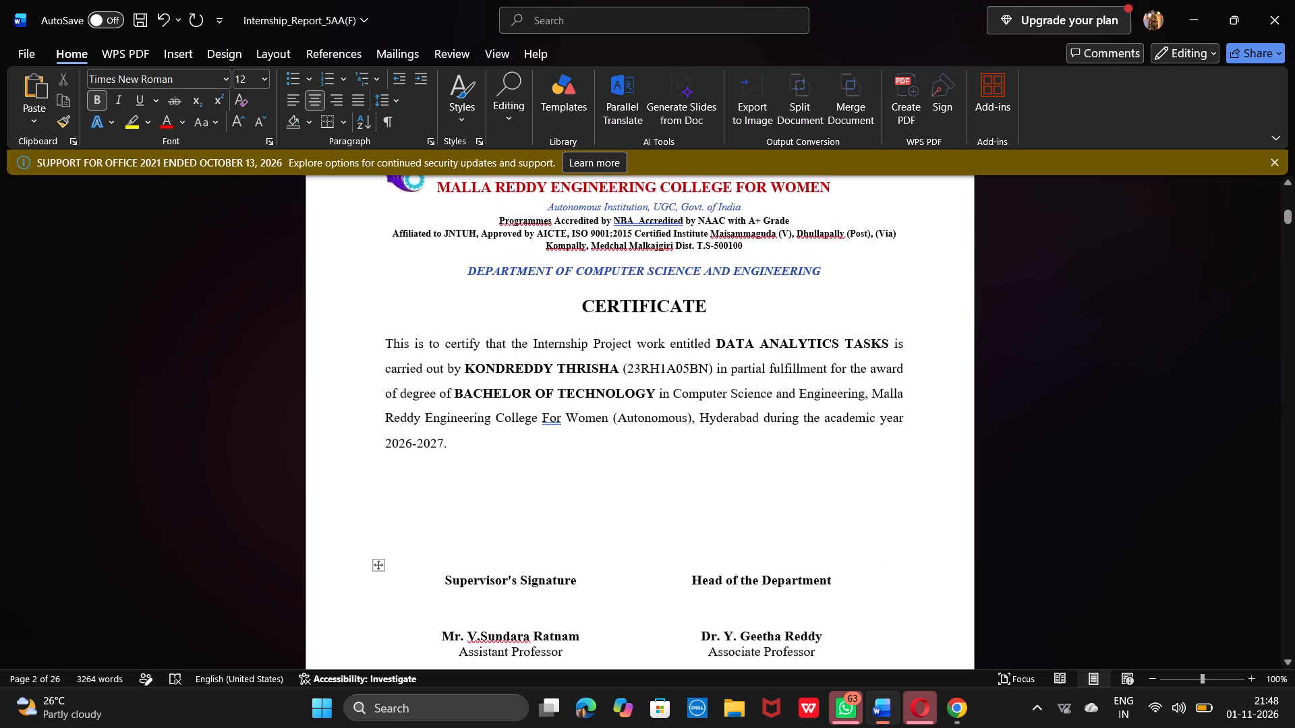
pyautogui.scroll(4, 879, 545)
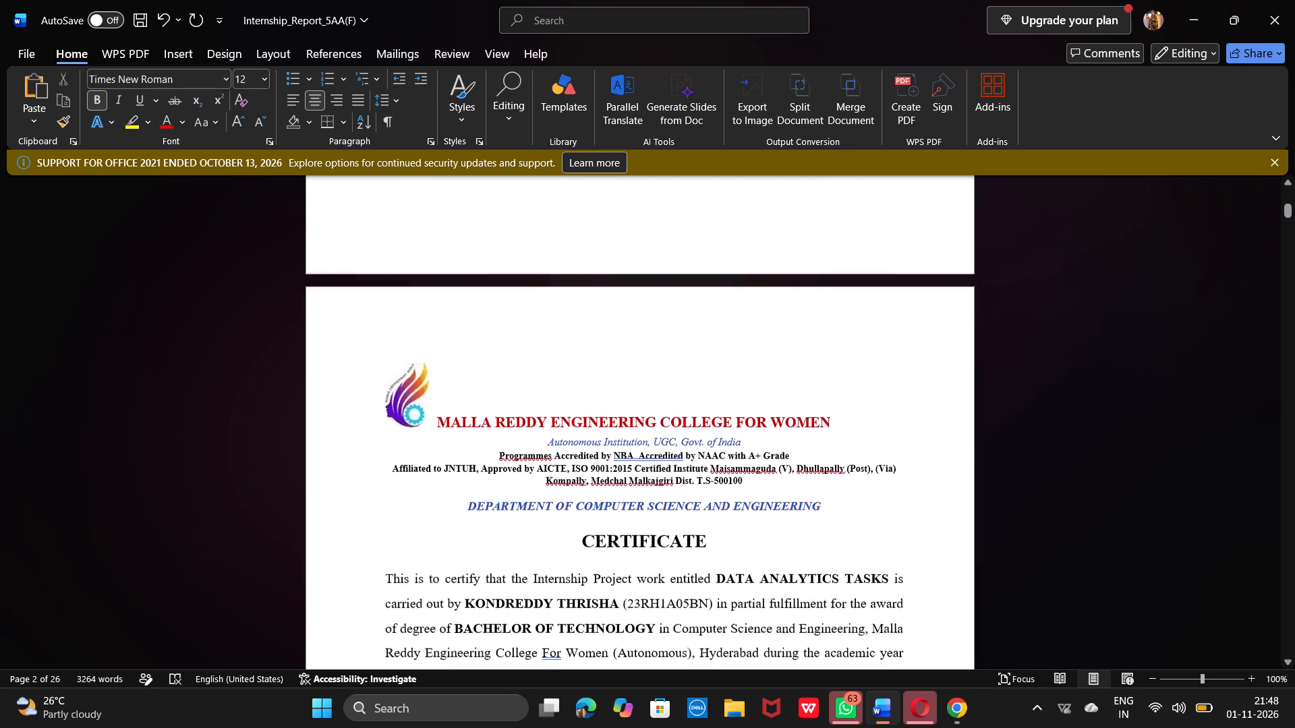
pyautogui.scroll(2, 879, 545)
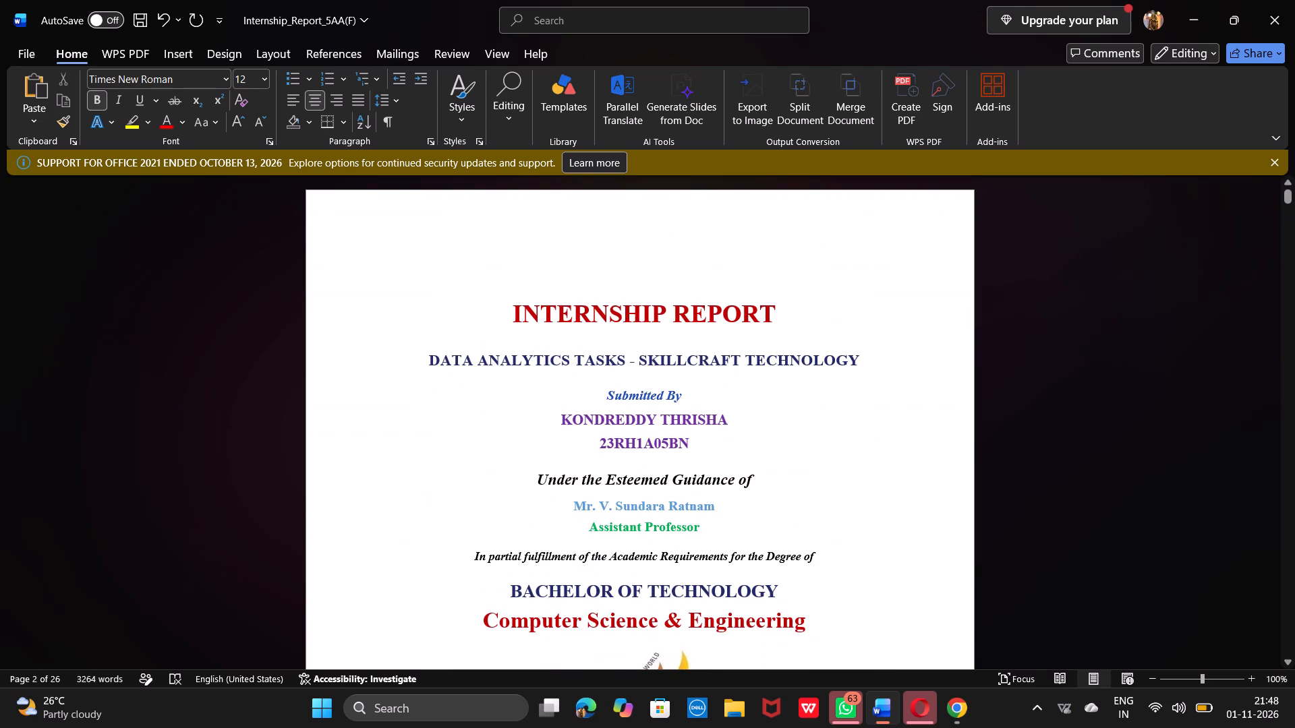
# Dismiss the Office 2021 support notice above the document.
pyautogui.click(1272, 165)
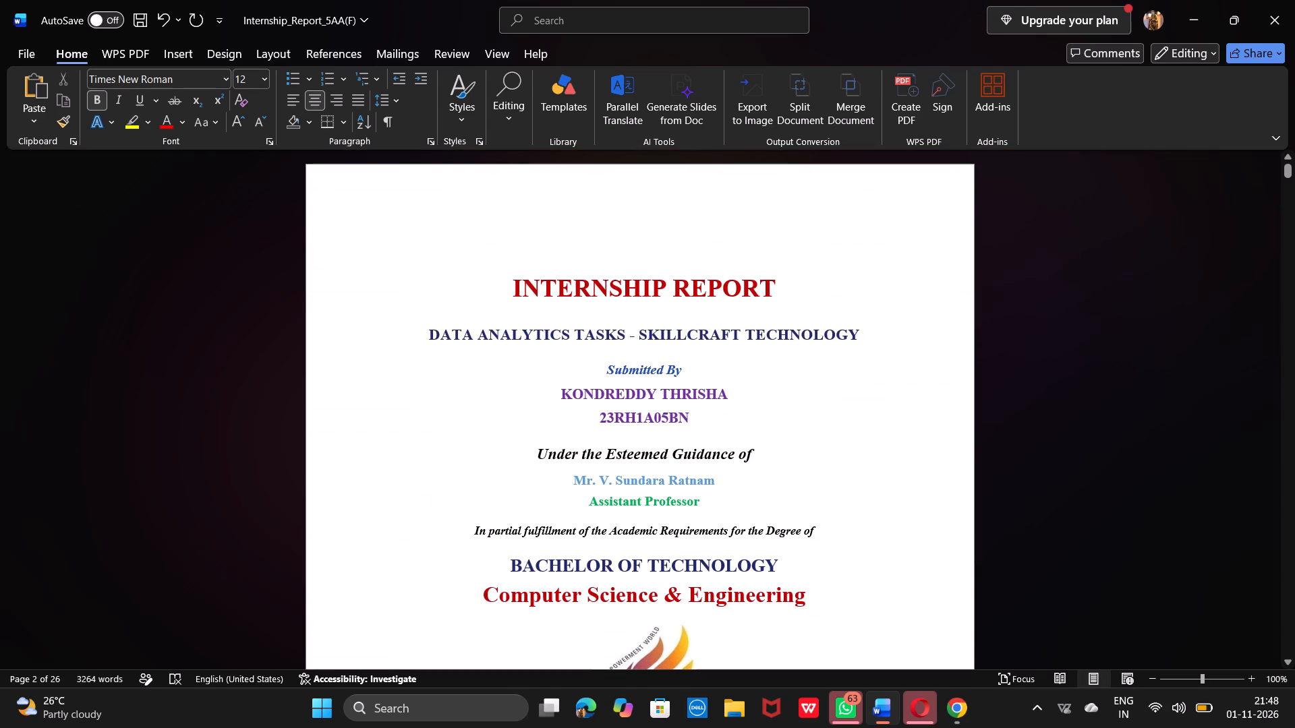
# Check the cover page and the other front pages together in a multi-page overview and at full size.
pyautogui.scroll(-2, 820, 508)
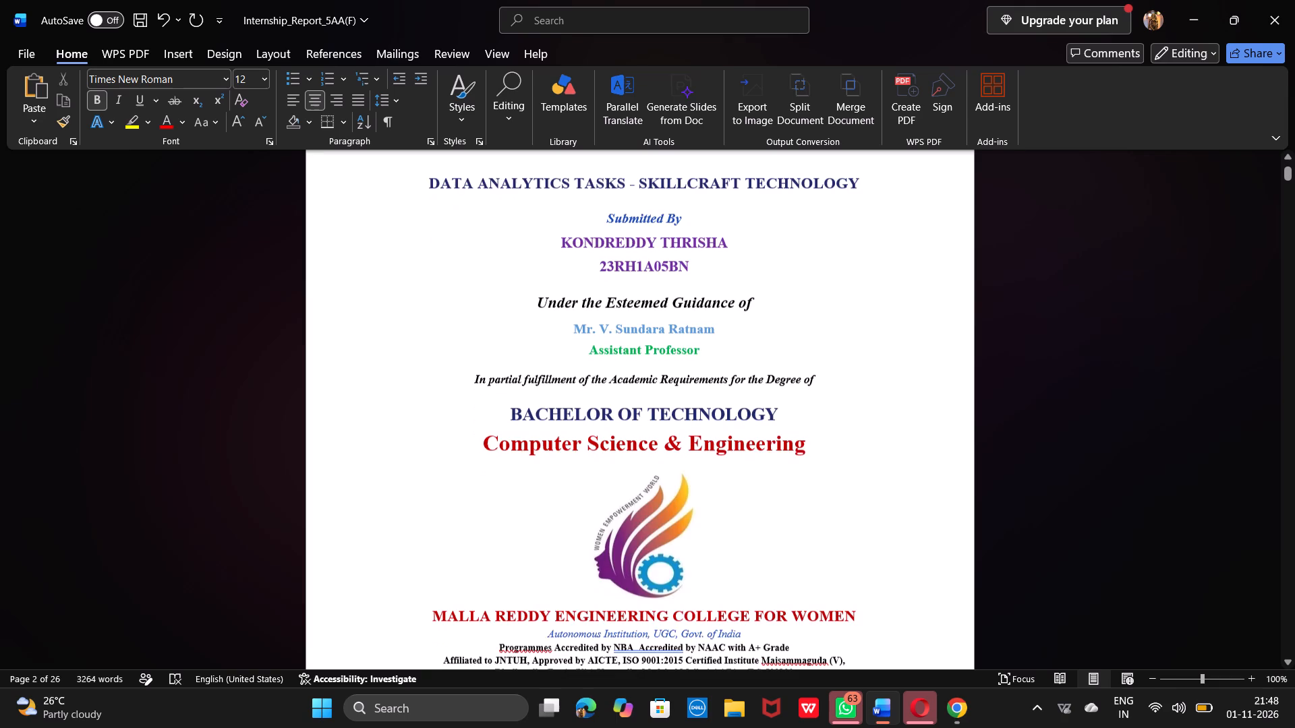
pyautogui.keyDown('ctrl'); pyautogui.scroll(-6, 820, 508); pyautogui.keyUp('ctrl')
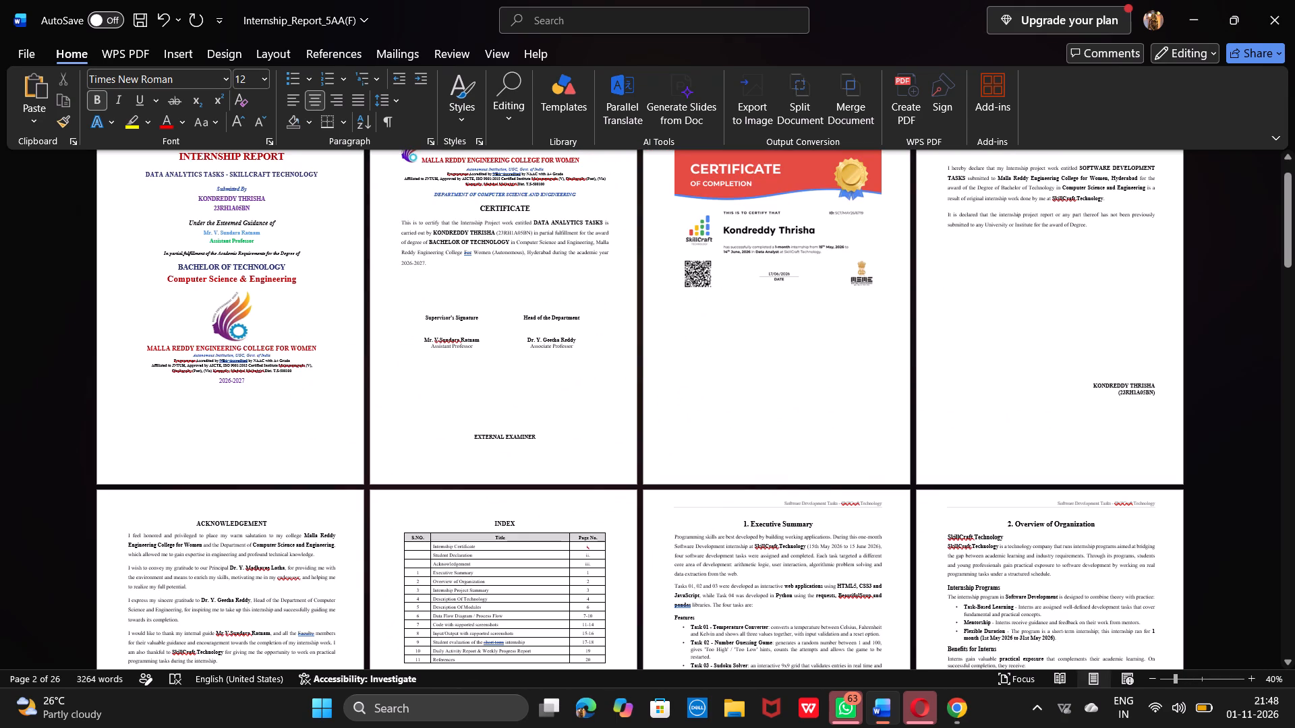
pyautogui.keyDown('ctrl'); pyautogui.scroll(3, 250, 429); pyautogui.keyUp('ctrl')
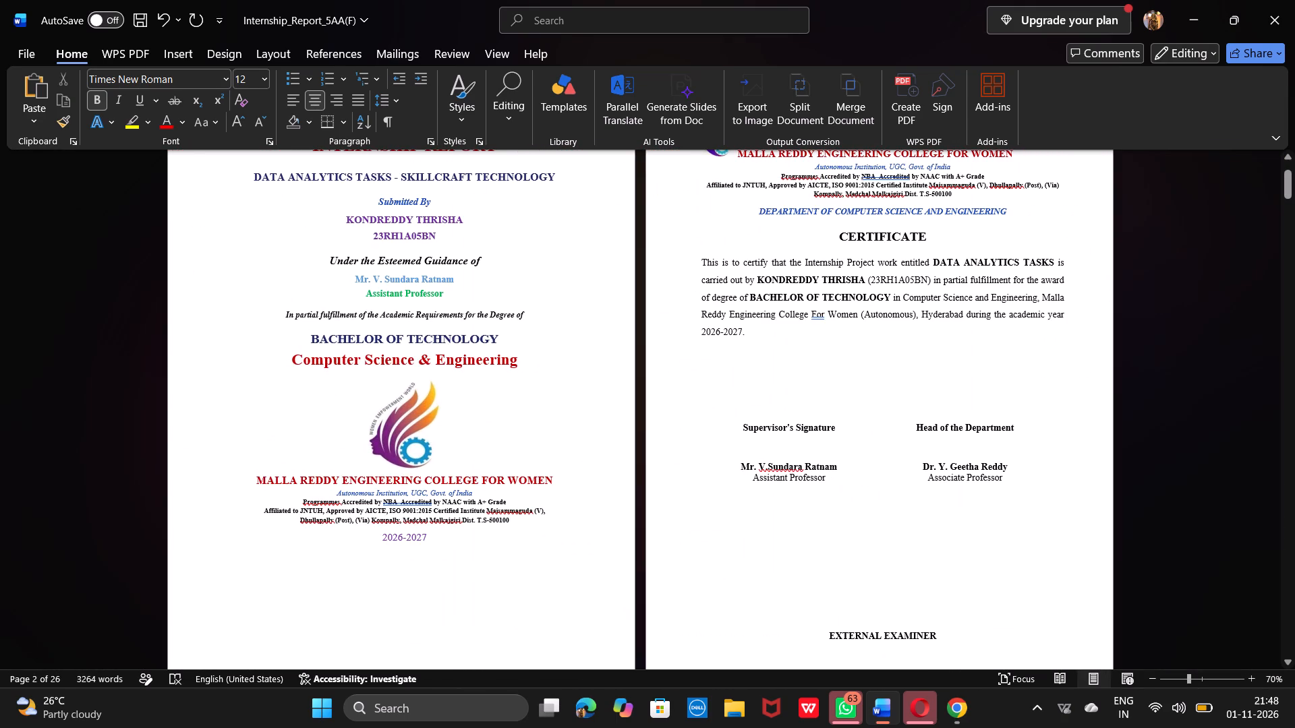
pyautogui.keyDown('ctrl'); pyautogui.scroll(3, 250, 429); pyautogui.keyUp('ctrl')
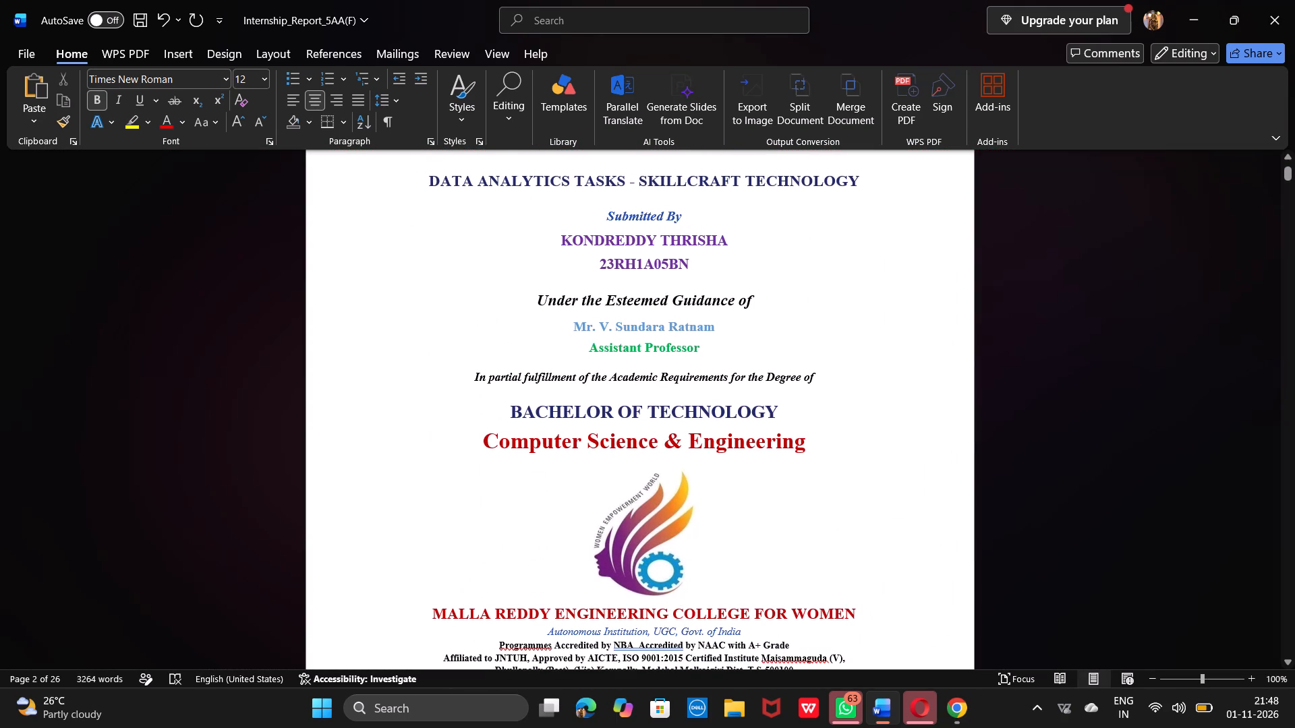
pyautogui.scroll(-5, 483, 419)
pyautogui.scroll(-20, 483, 419)
pyautogui.scroll(-20, 483, 419)
pyautogui.scroll(-20, 483, 419)
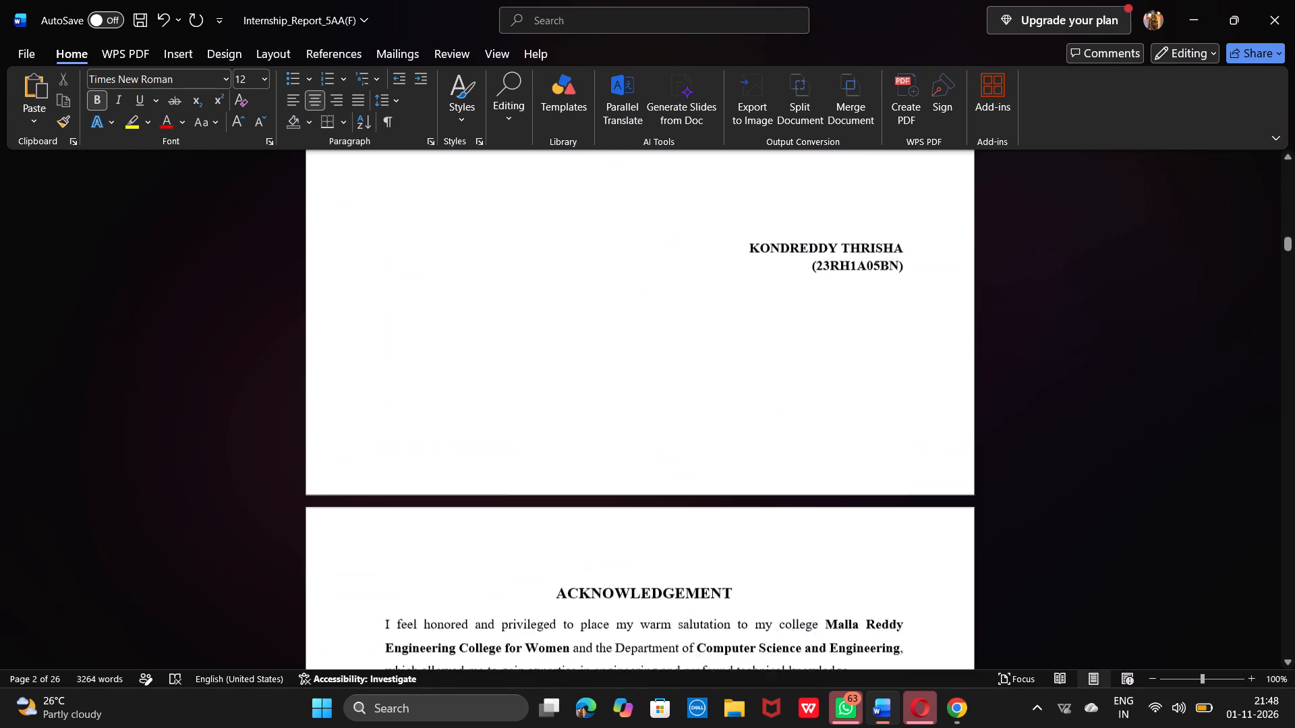
pyautogui.scroll(-20, 483, 419)
pyautogui.scroll(-20, 483, 419)
pyautogui.scroll(-20, 483, 419)
# Review the References, Weekly Progress Report and Annexure daily activity tables for details that need updating.
pyautogui.scroll(1, 483, 419)
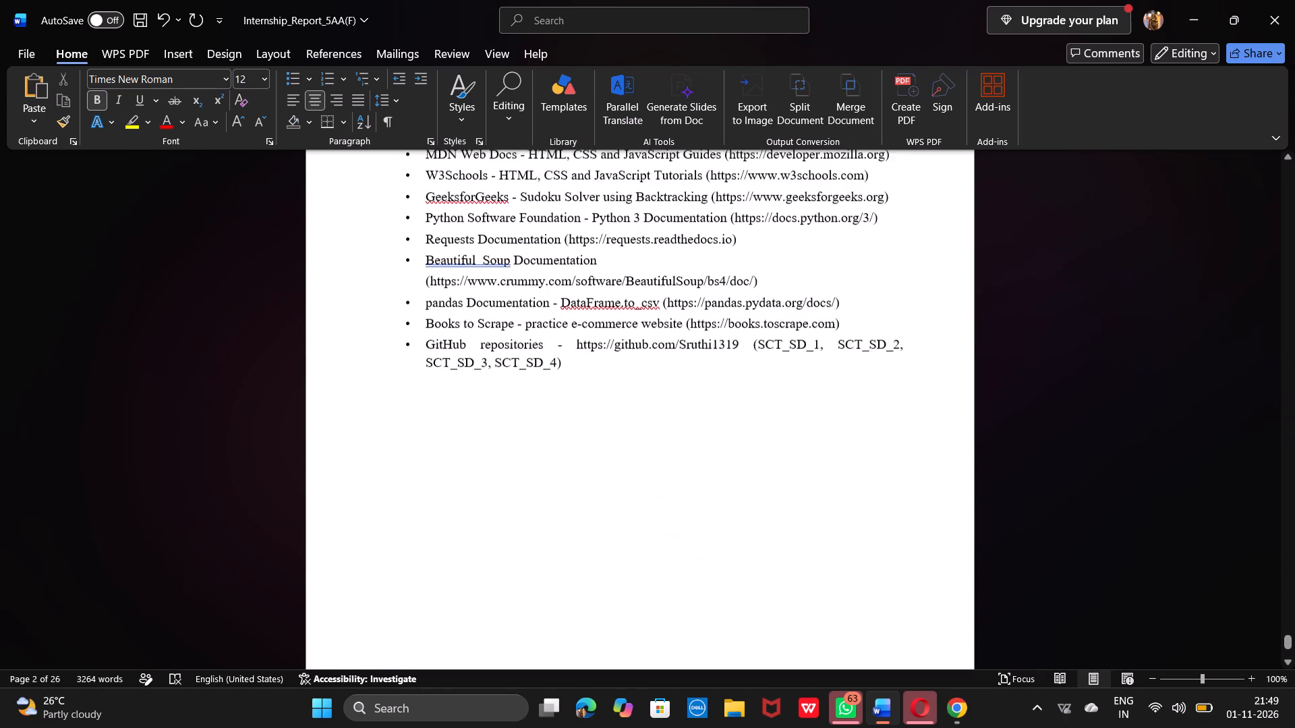
pyautogui.scroll(2, 483, 419)
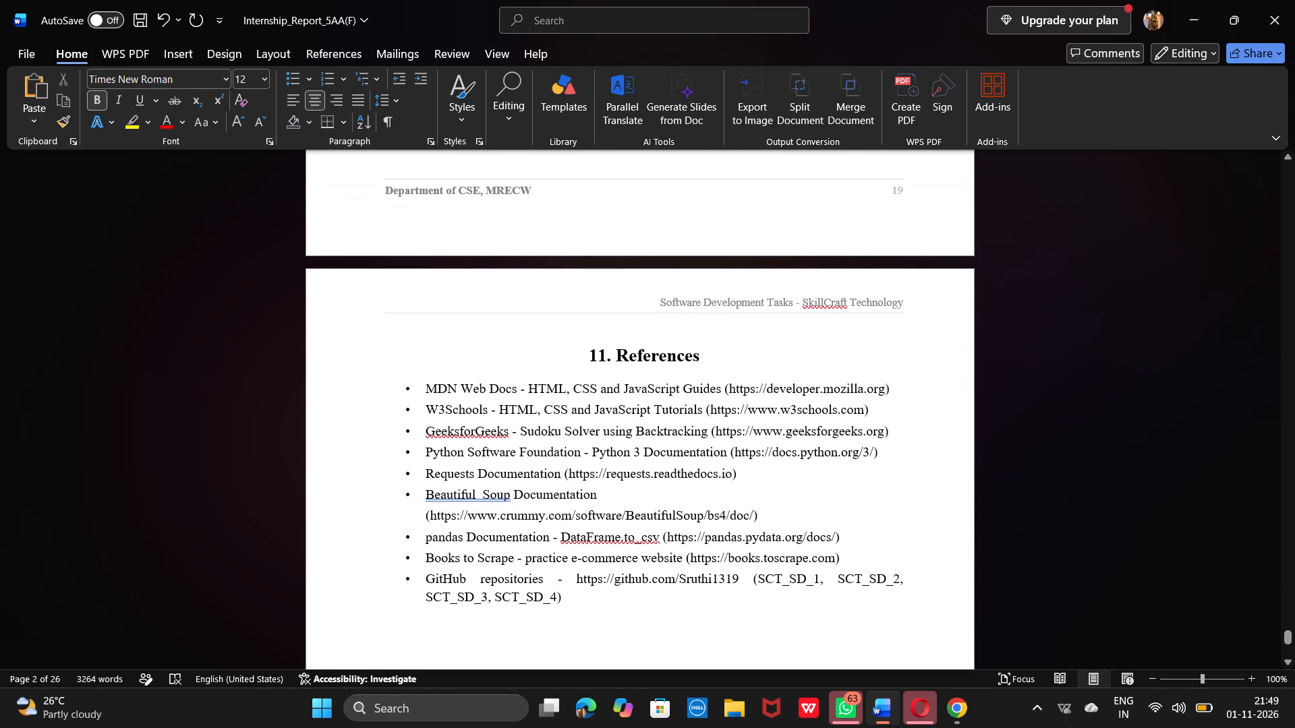
pyautogui.scroll(2, 483, 419)
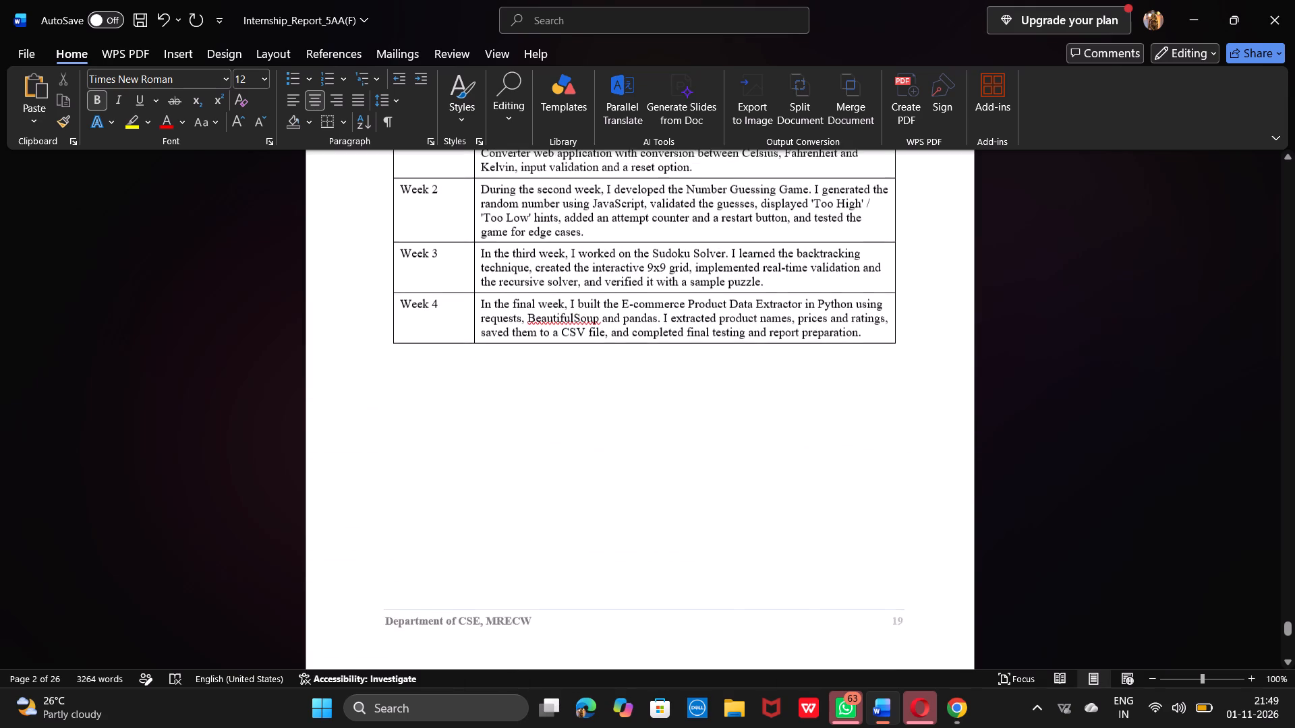
pyautogui.scroll(1, 483, 419)
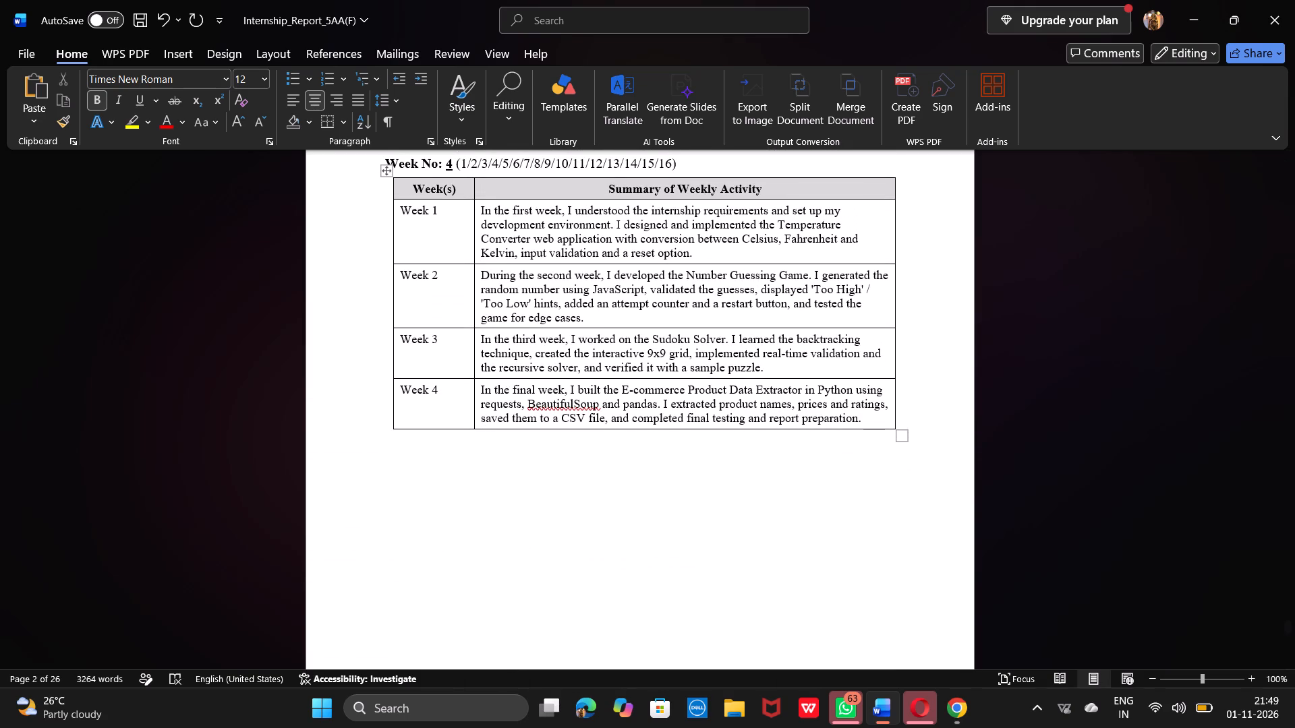
pyautogui.scroll(1, 483, 419)
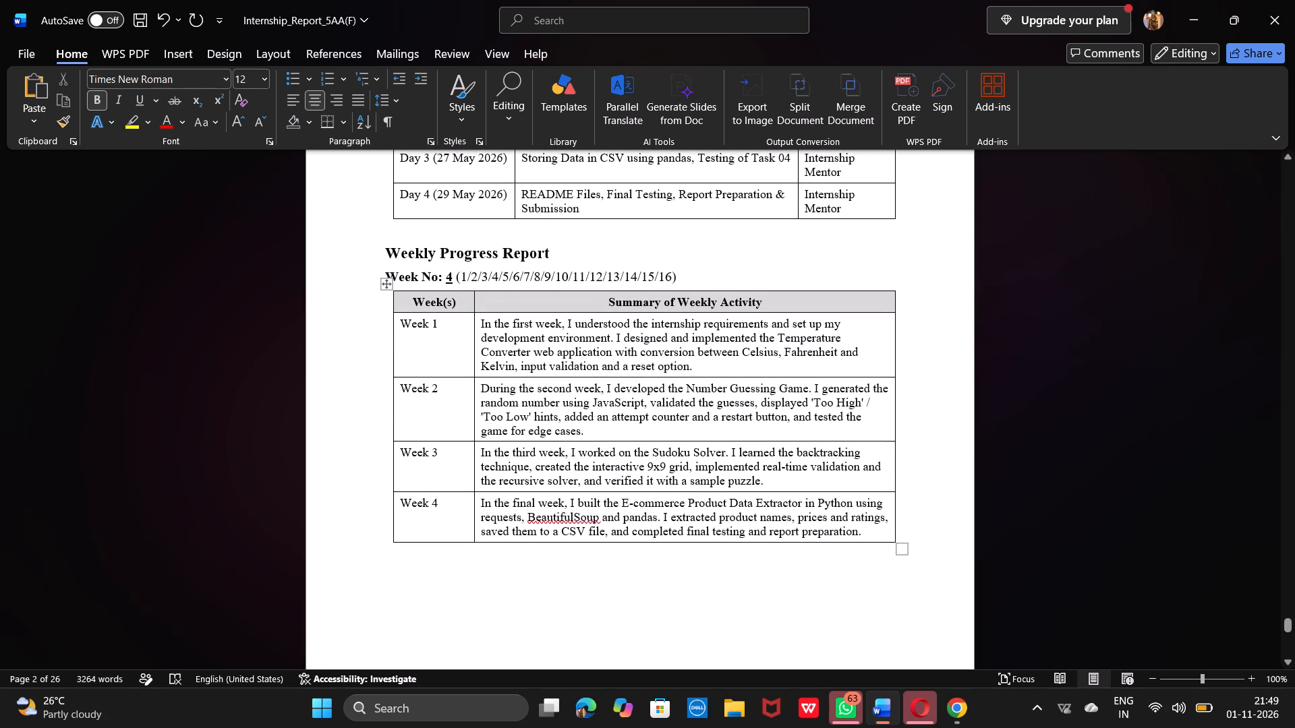
pyautogui.scroll(2, 483, 419)
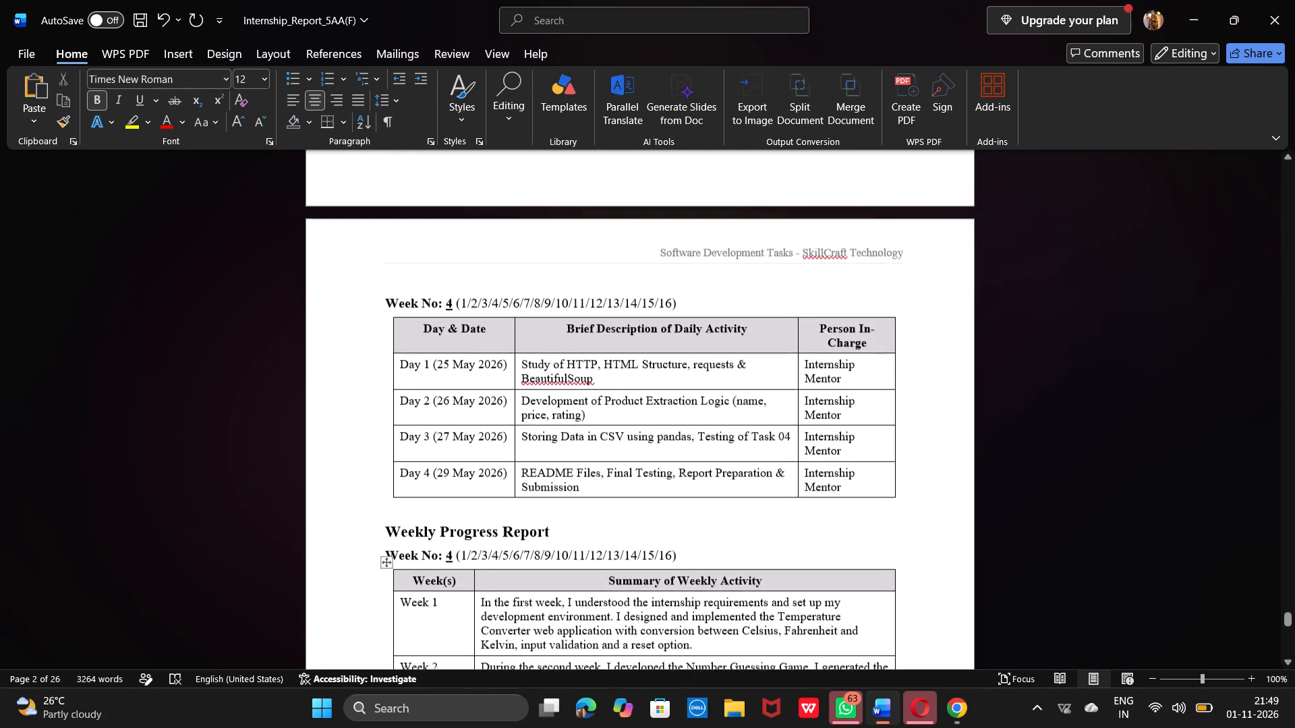
pyautogui.scroll(3, 483, 419)
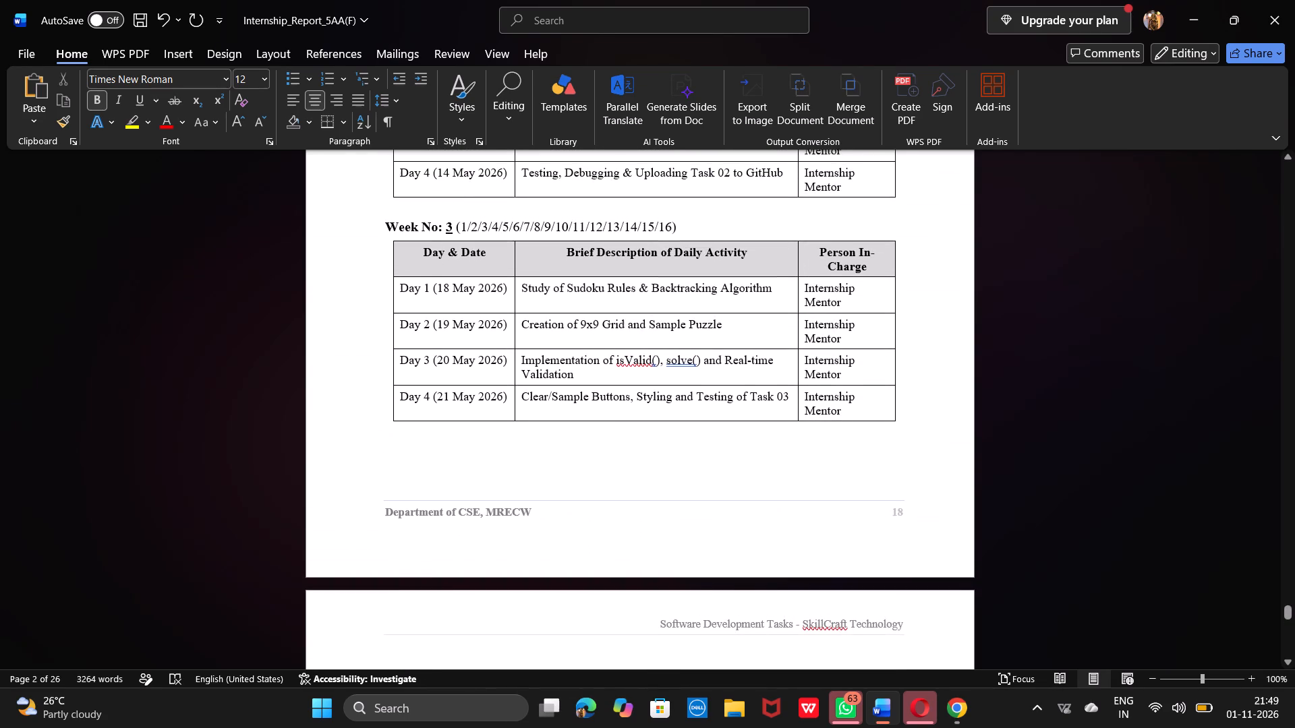
pyautogui.scroll(1, 483, 419)
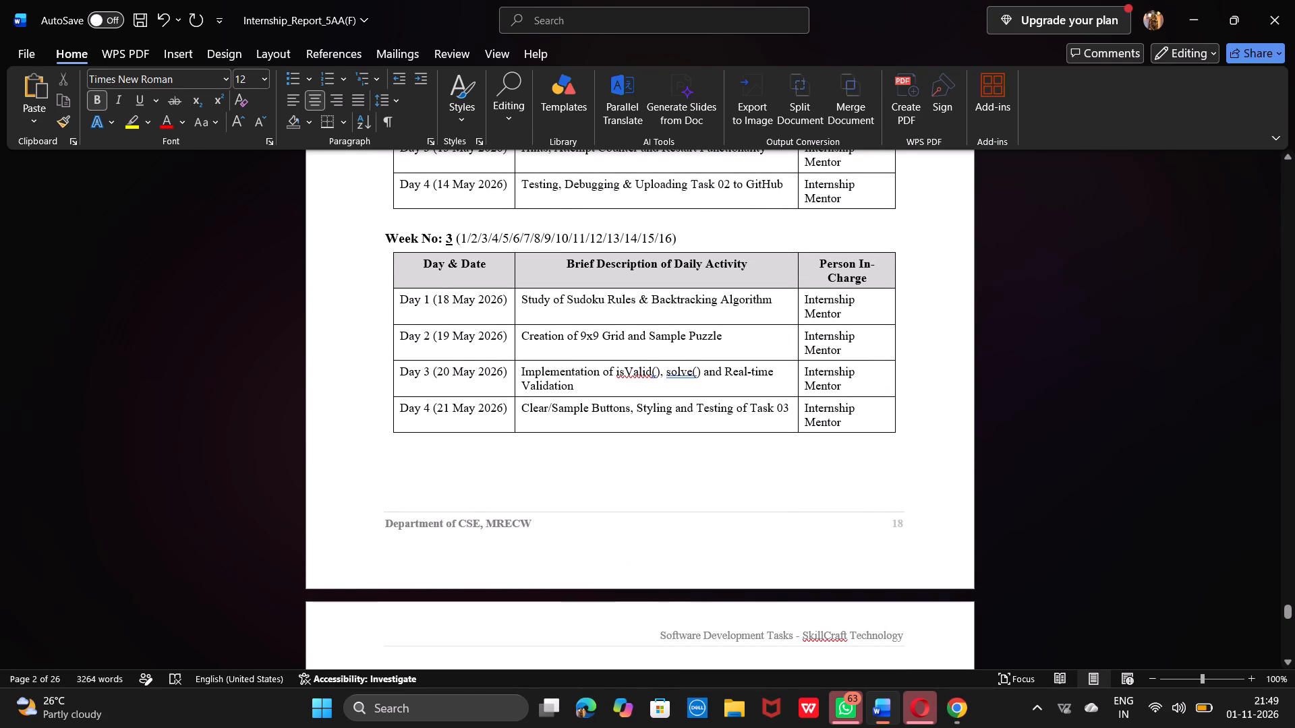
pyautogui.scroll(4, 483, 419)
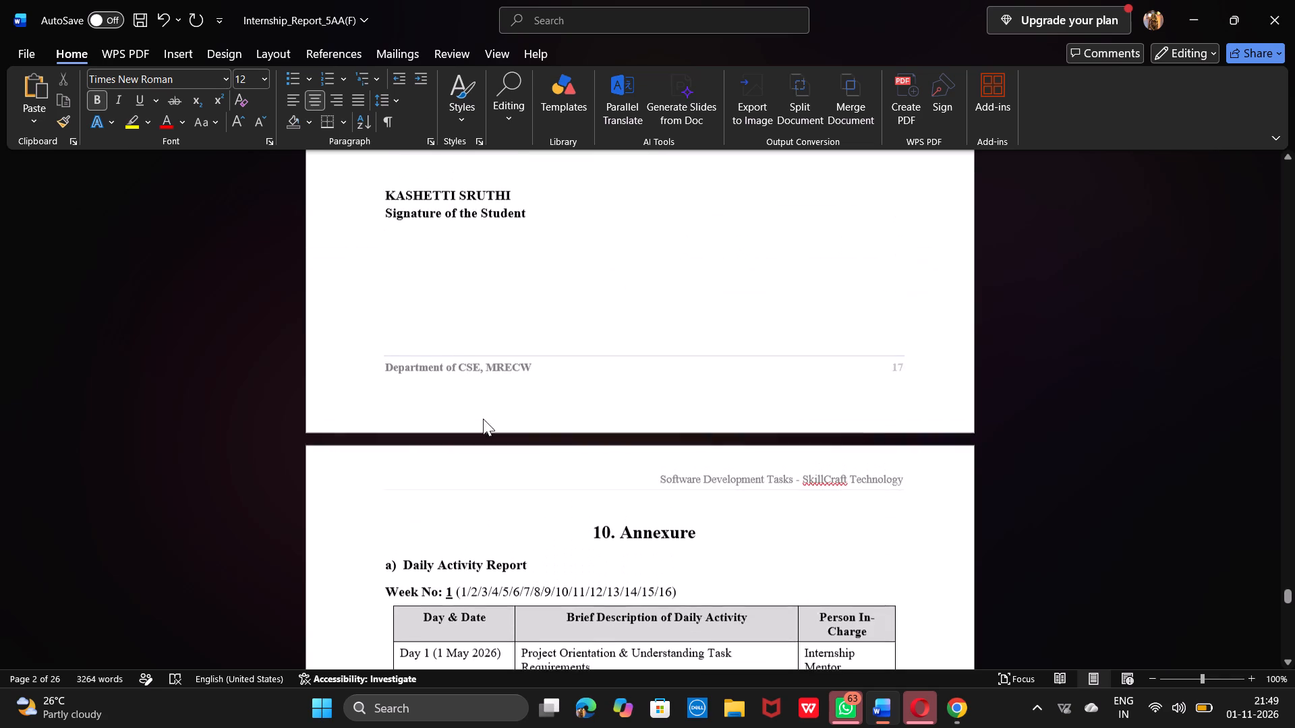
# Replace the name above "Signature of the Student" below the student evaluation table with the student's full name from the cover page, in capitals.
pyautogui.scroll(2, 483, 419)
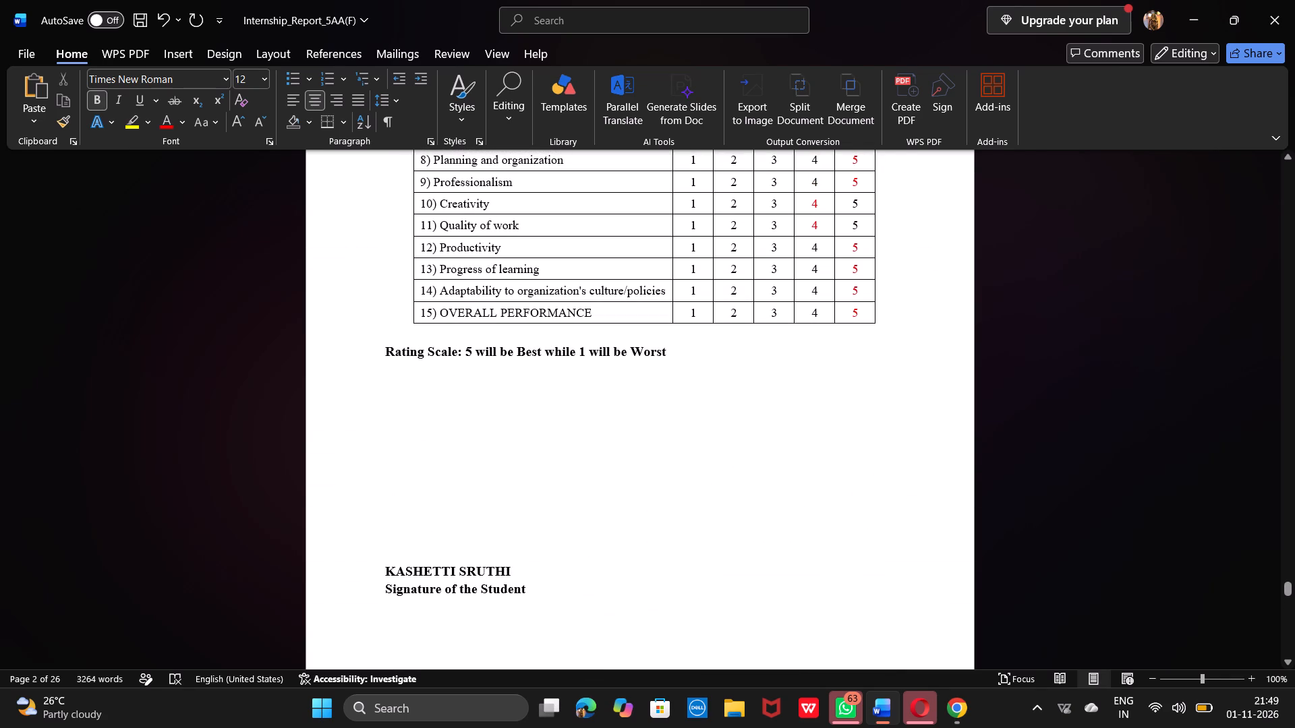
pyautogui.click(513, 570)
pyautogui.press(']')
pyautogui.press('BackSpace')
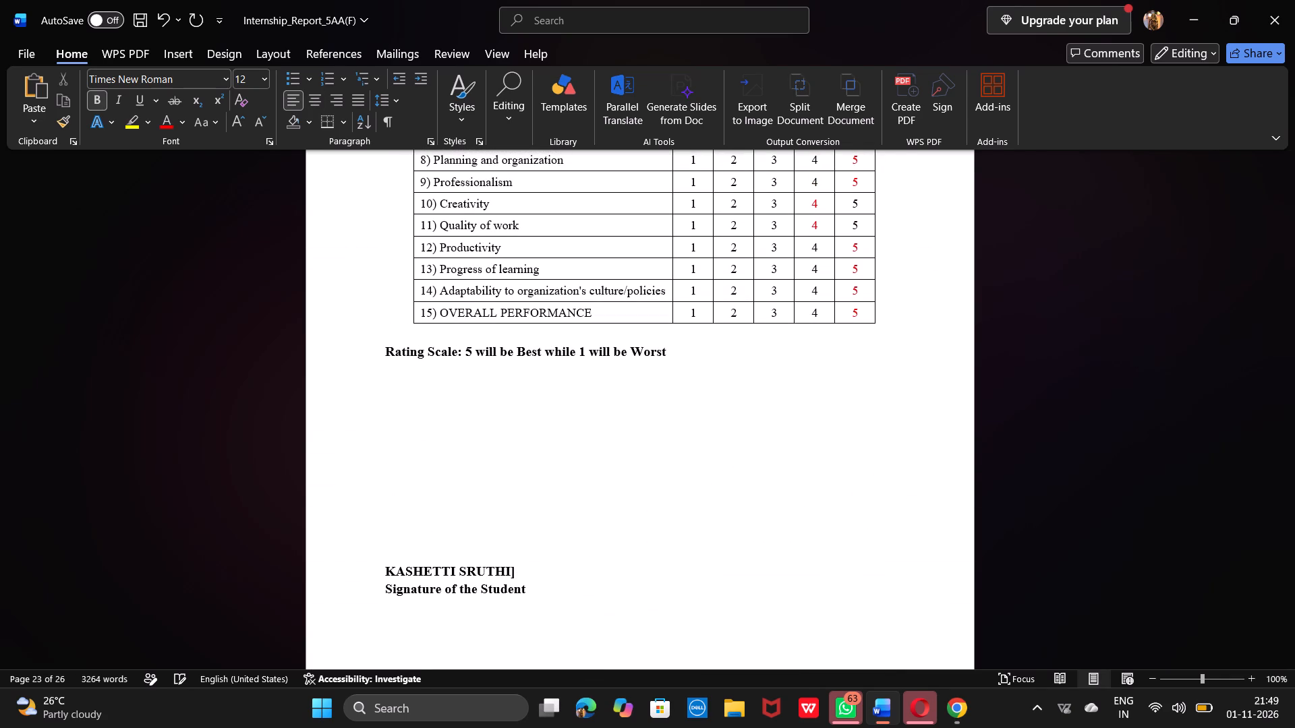
pyautogui.press('BackSpace')
pyautogui.press('BackSpace')
pyautogui.press('BackSpace')
pyautogui.press('BackSpace')
pyautogui.press('BackSpace')
pyautogui.press('BackSpace')
pyautogui.press('BackSpace')
pyautogui.press('BackSpace')
pyautogui.press('BackSpace')
pyautogui.press('BackSpace')
pyautogui.press('BackSpace')
pyautogui.press('BackSpace')
pyautogui.press('BackSpace')
pyautogui.press('BackSpace')
pyautogui.press('BackSpace')
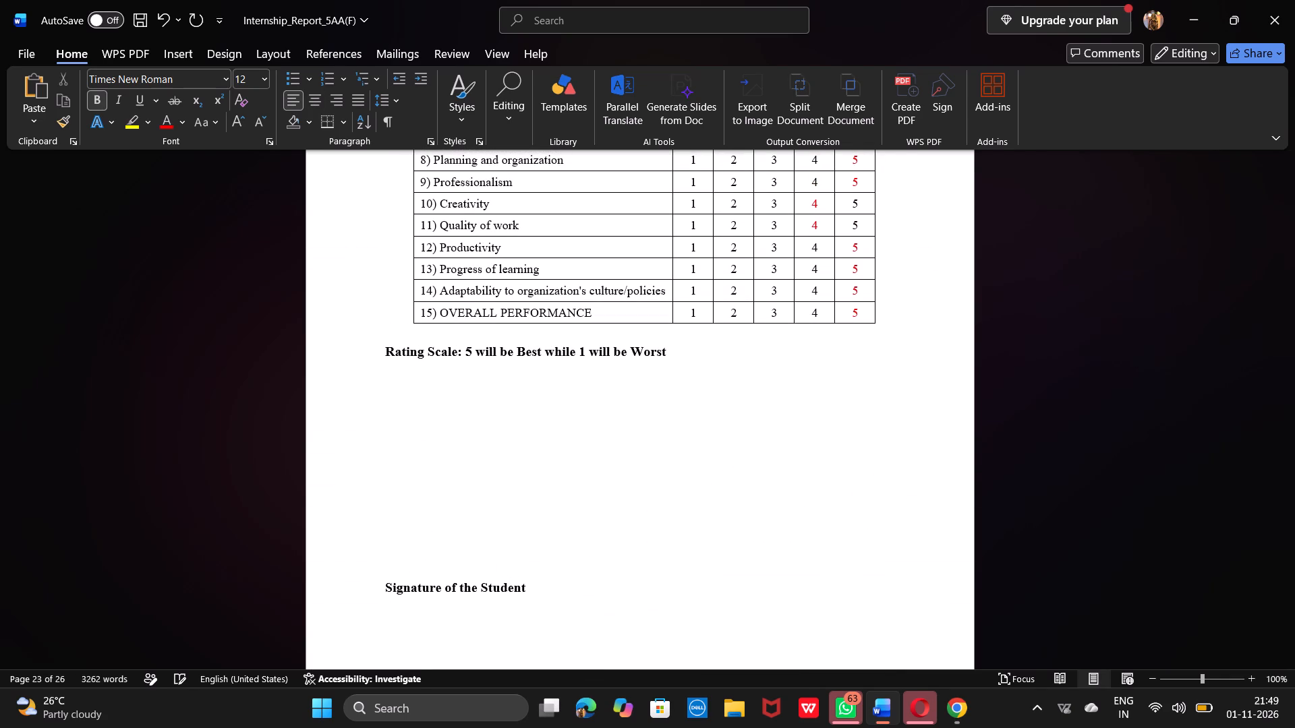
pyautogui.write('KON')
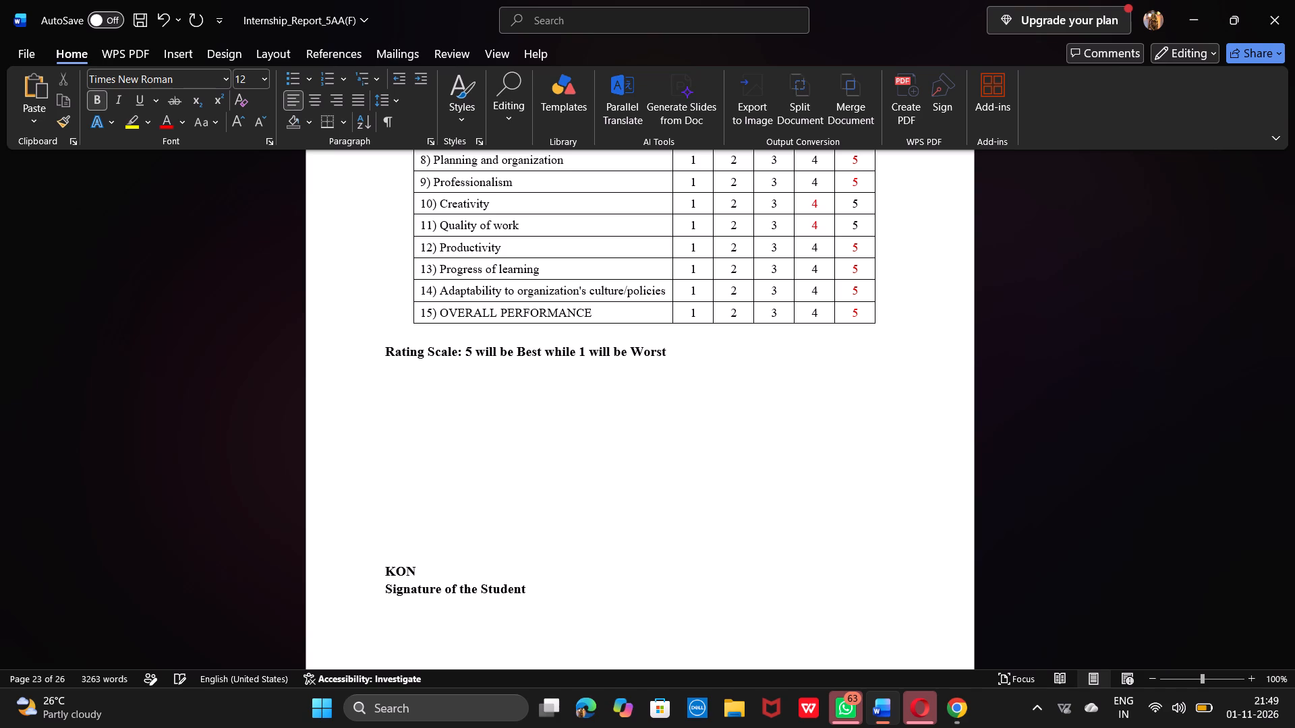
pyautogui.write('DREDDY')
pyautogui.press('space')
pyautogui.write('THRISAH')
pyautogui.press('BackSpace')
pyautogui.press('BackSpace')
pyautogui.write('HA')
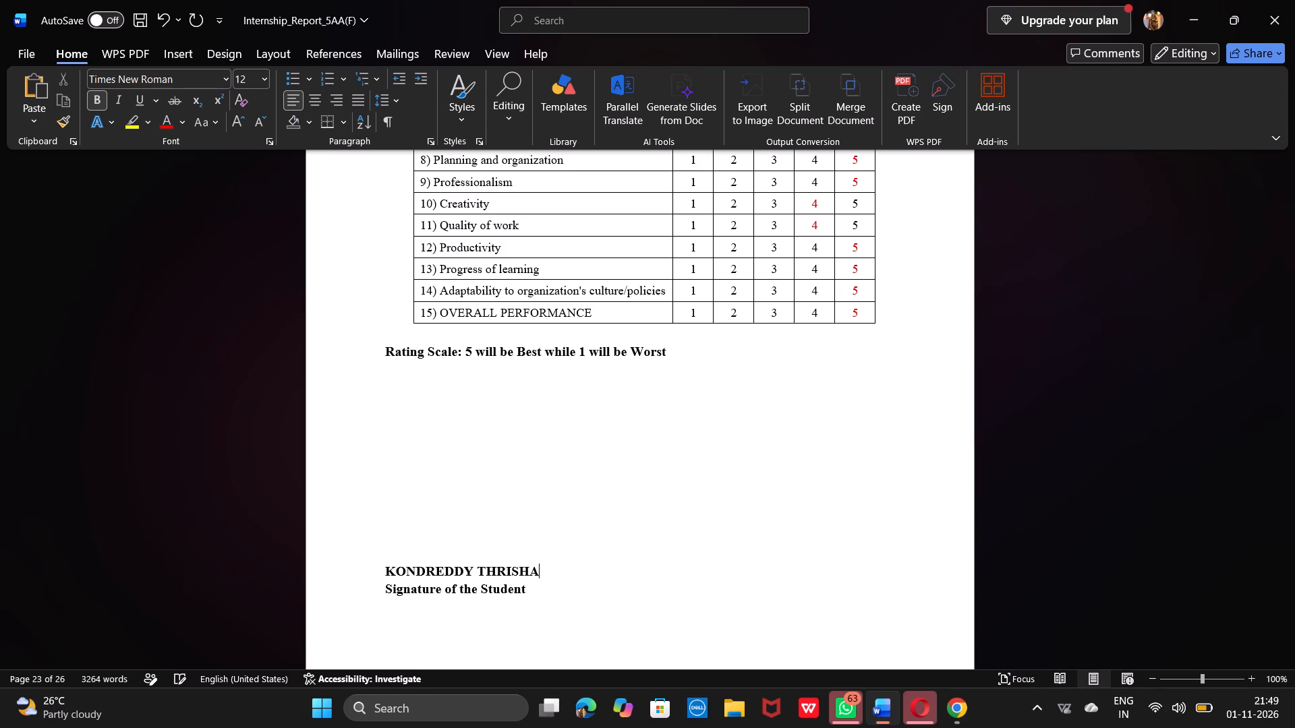
# Examine the Annexure's daily activity dates, the Weekly Progress Report and the References page for remaining outdated details.
pyautogui.scroll(-1, 681, 565)
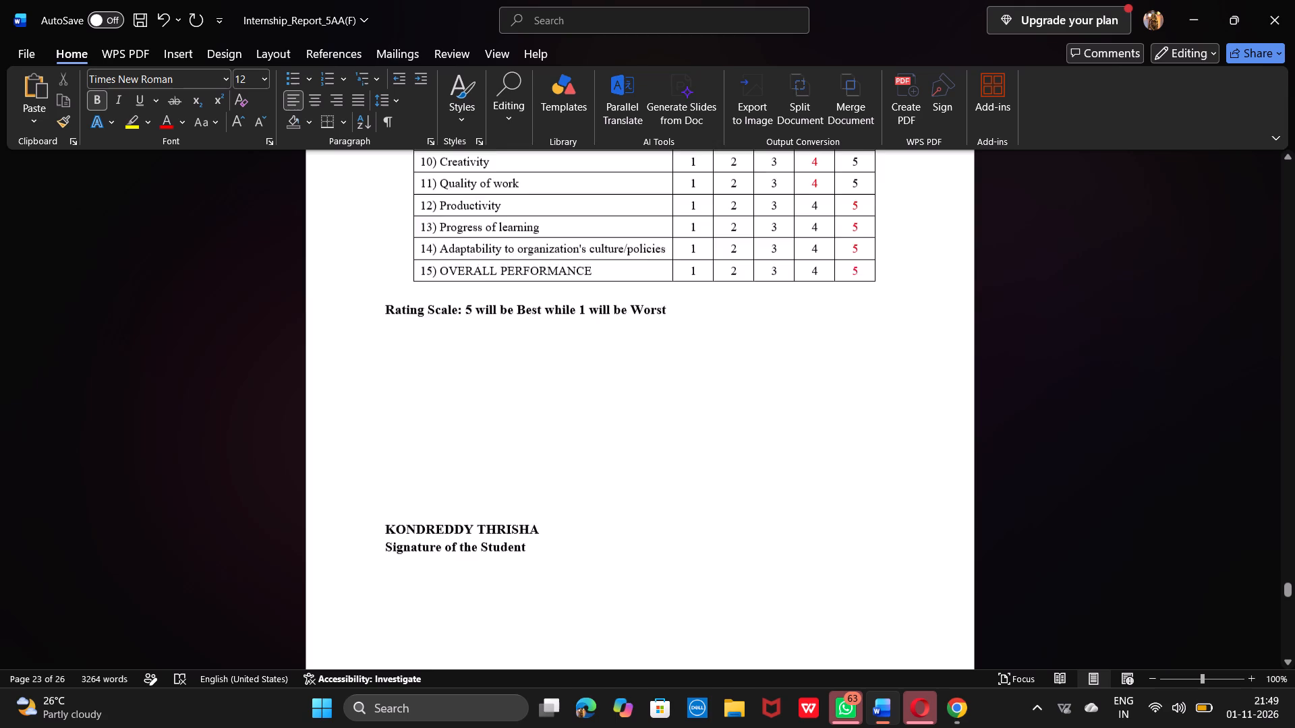
pyautogui.scroll(-5, 681, 565)
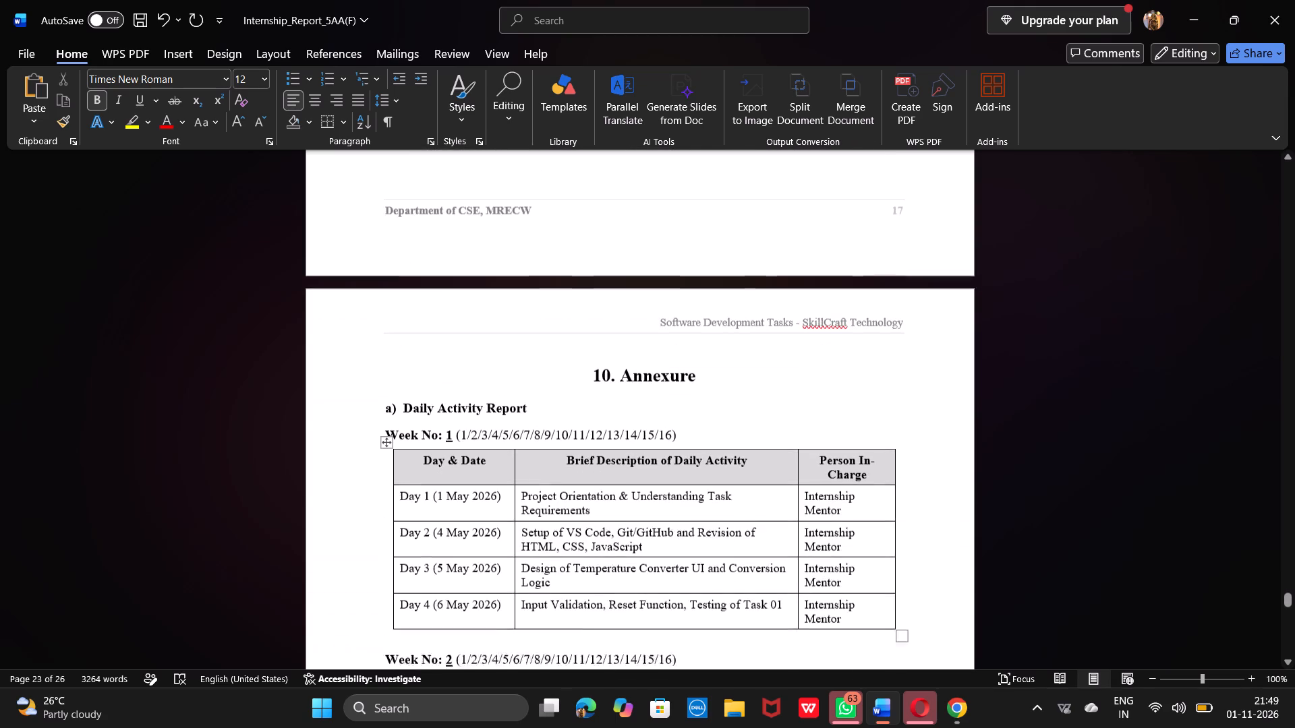
pyautogui.scroll(-2, 681, 565)
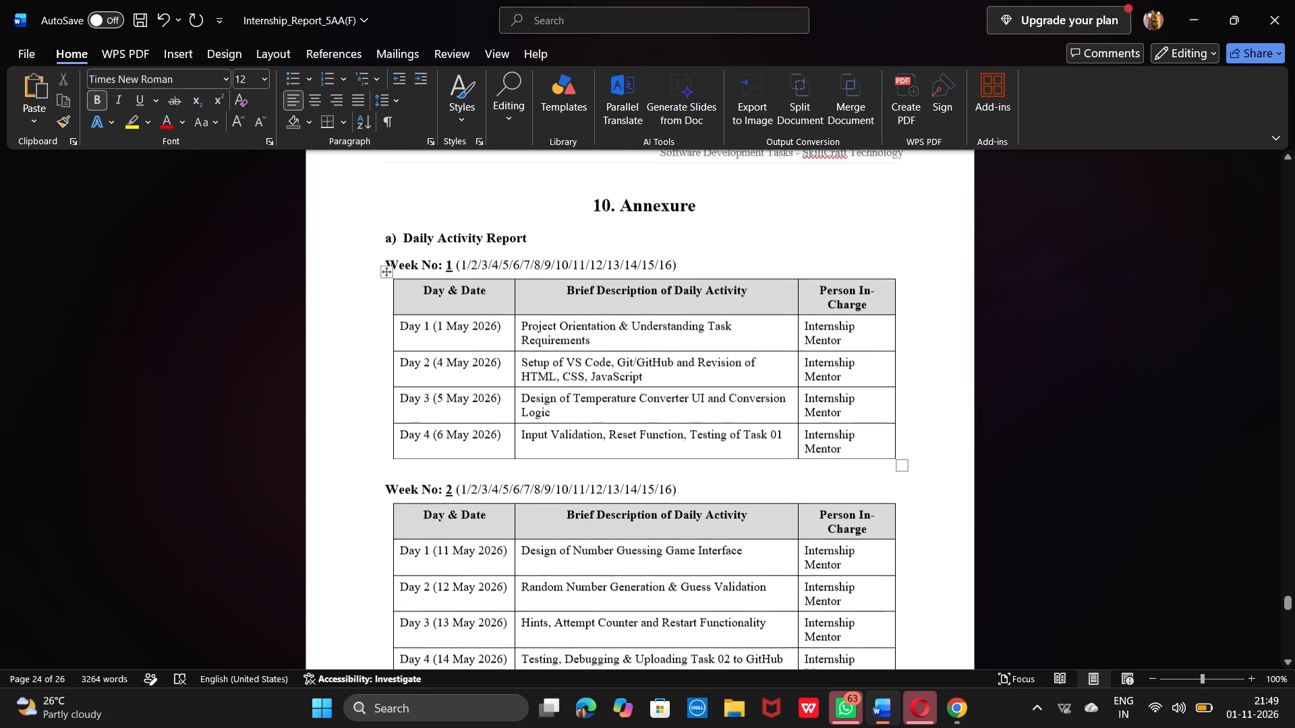
pyautogui.scroll(-5, 681, 565)
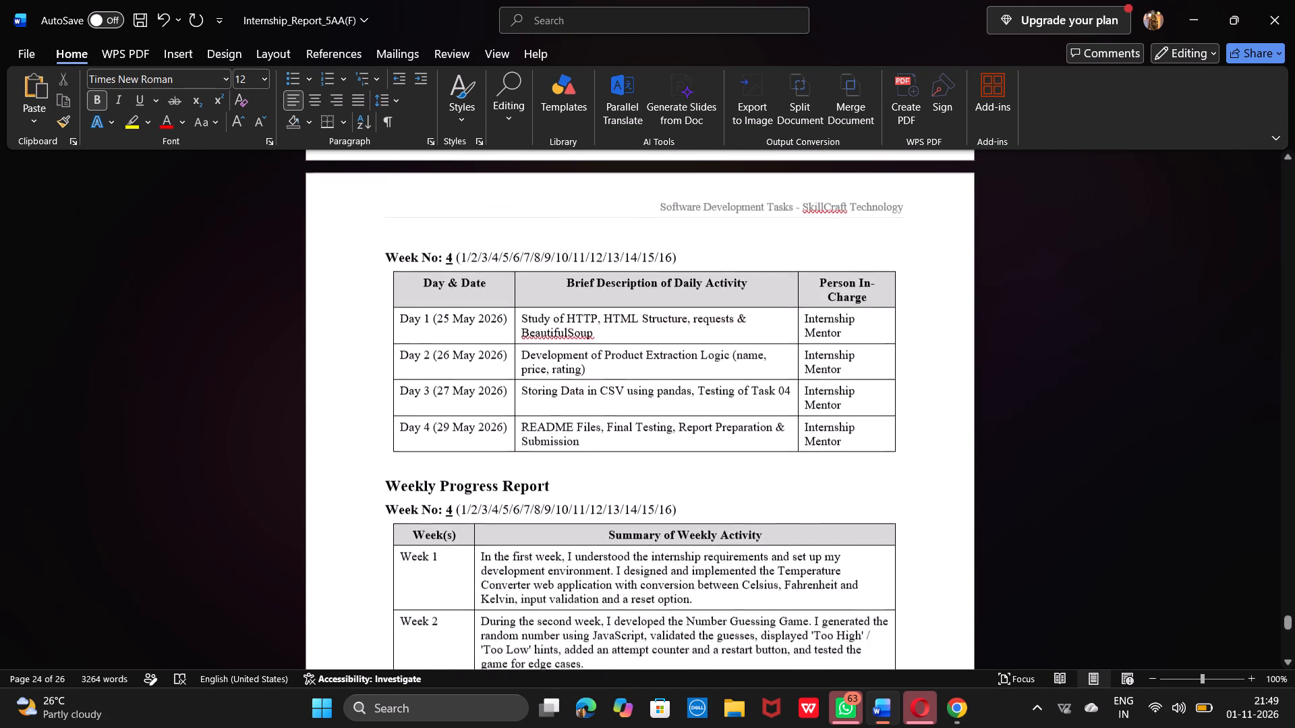
pyautogui.scroll(-6, 681, 565)
pyautogui.scroll(1, 681, 565)
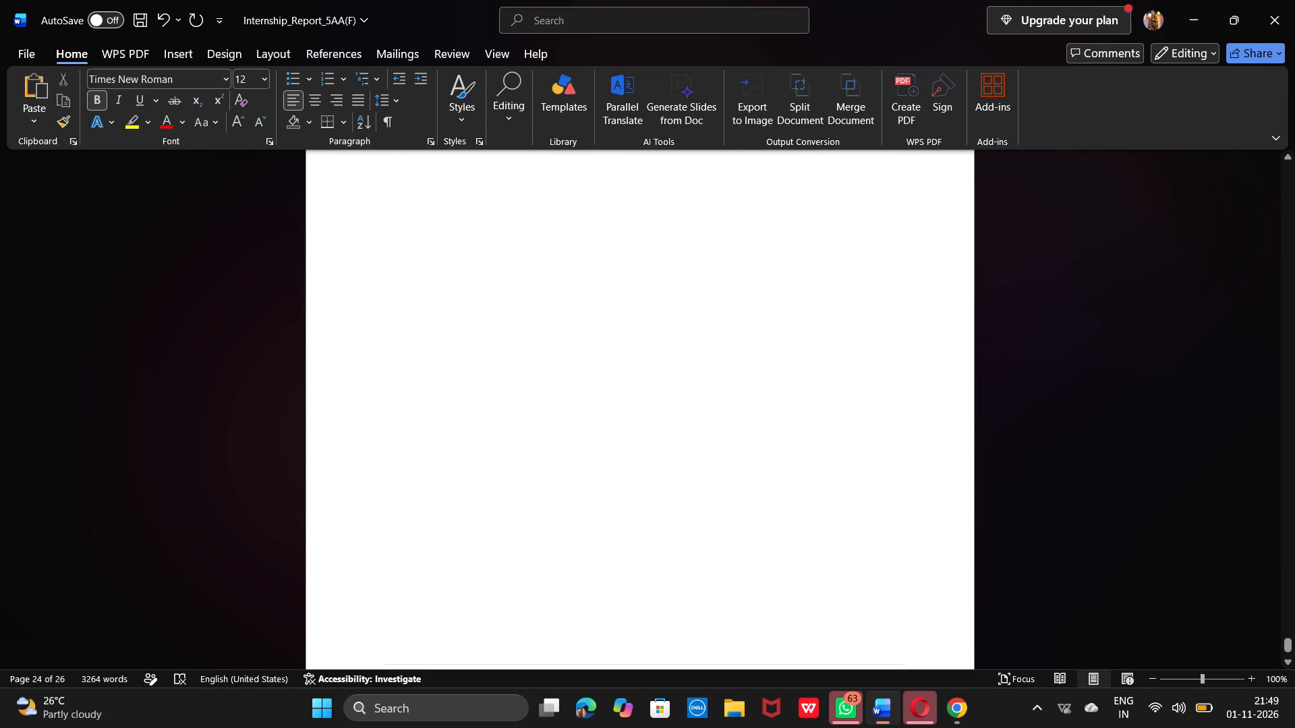
pyautogui.scroll(5, 681, 565)
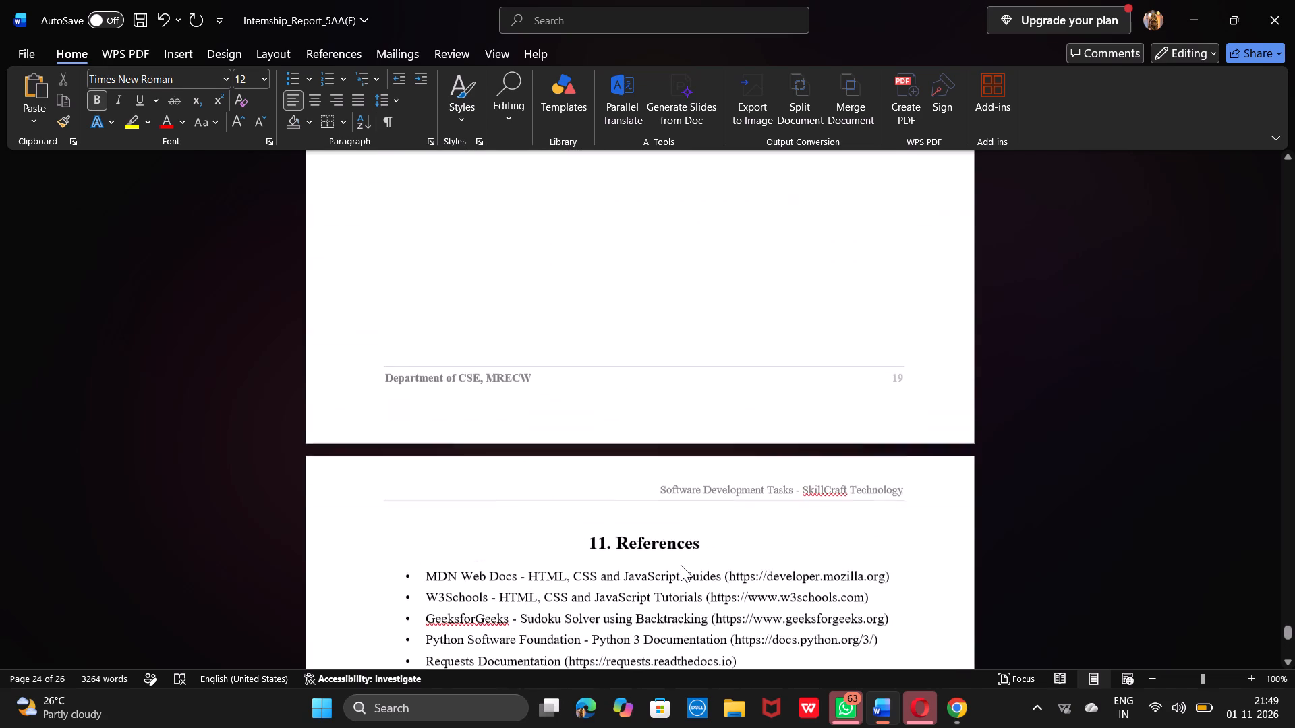
# Review the report from the cover page and index through the Executive Summary and Overview of Organization for content that needs replacing.
pyautogui.scroll(8, 681, 565)
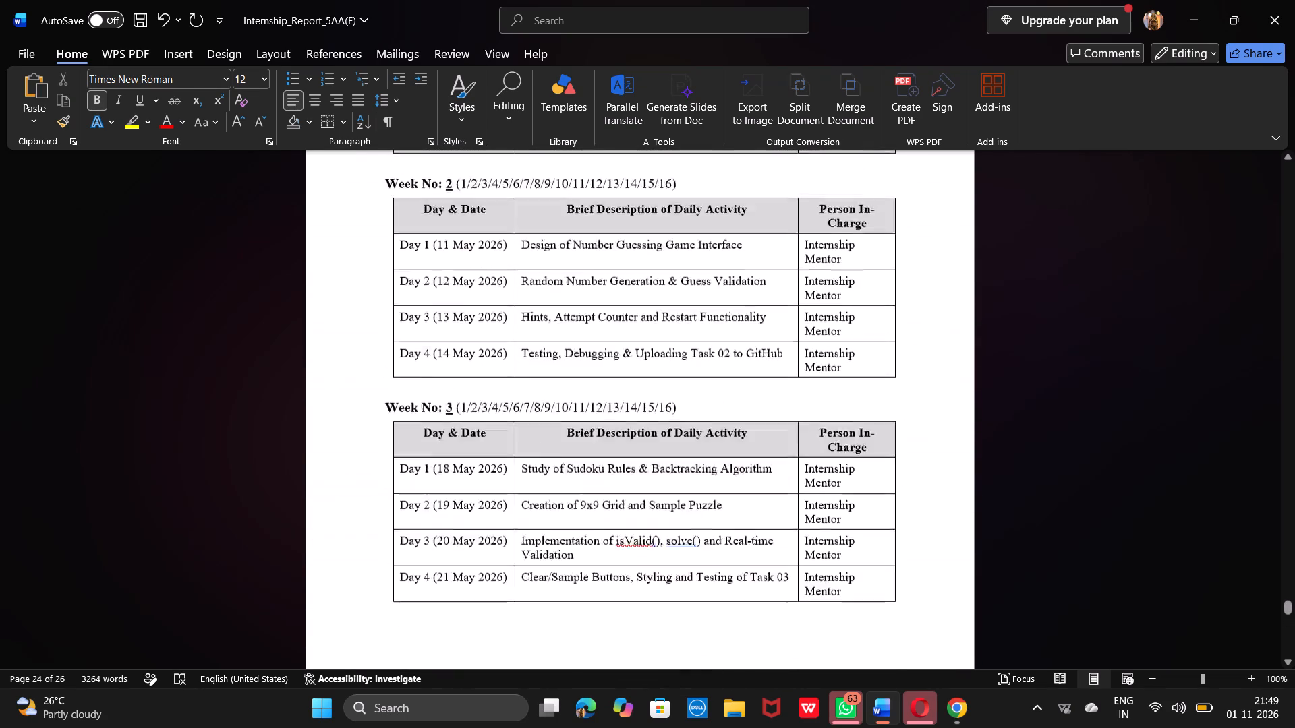
pyautogui.scroll(8, 681, 565)
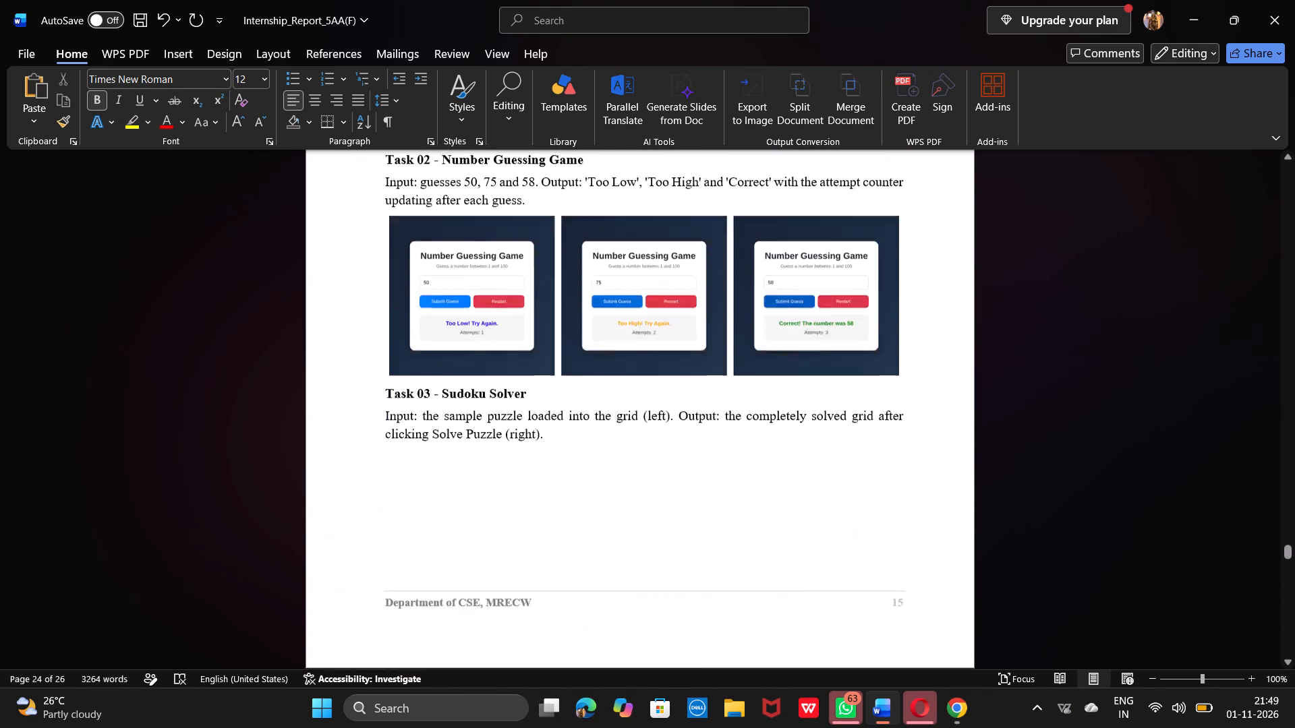
pyautogui.scroll(9, 681, 565)
pyautogui.scroll(20, 681, 565)
pyautogui.scroll(20, 681, 565)
pyautogui.scroll(20, 681, 565)
pyautogui.scroll(-2, 681, 565)
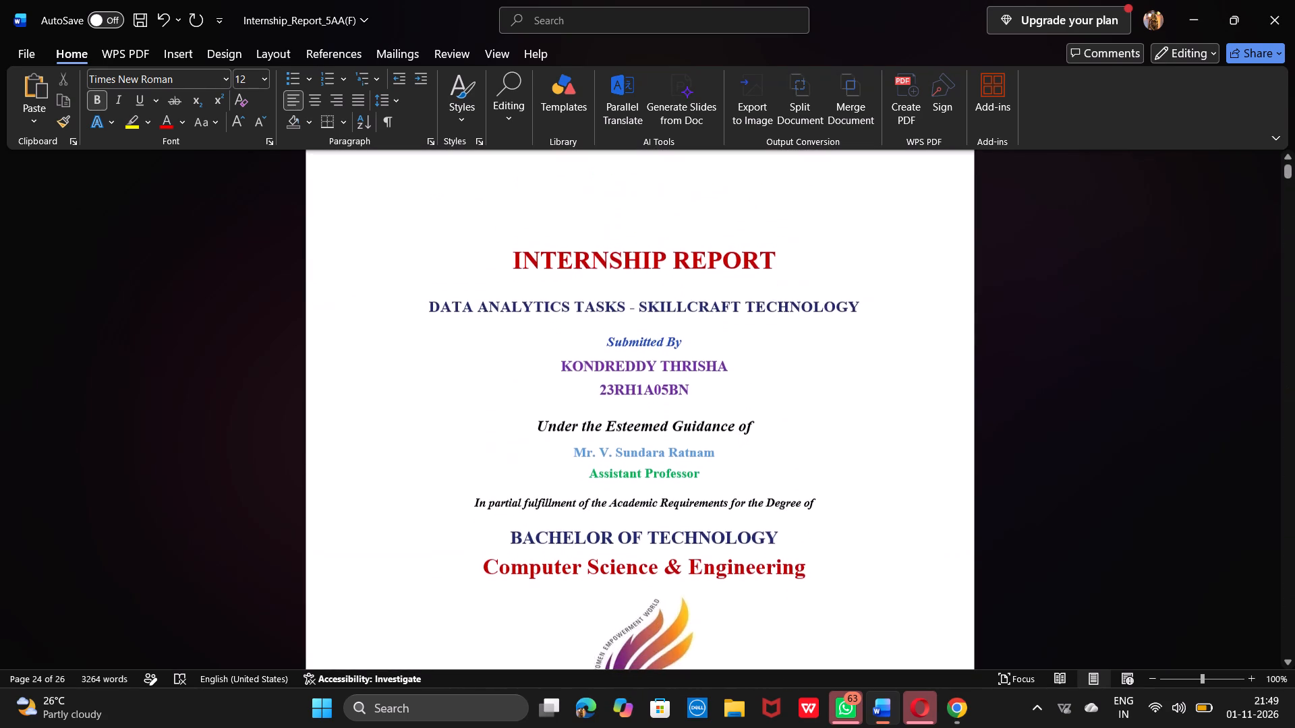
pyautogui.scroll(-8, 681, 565)
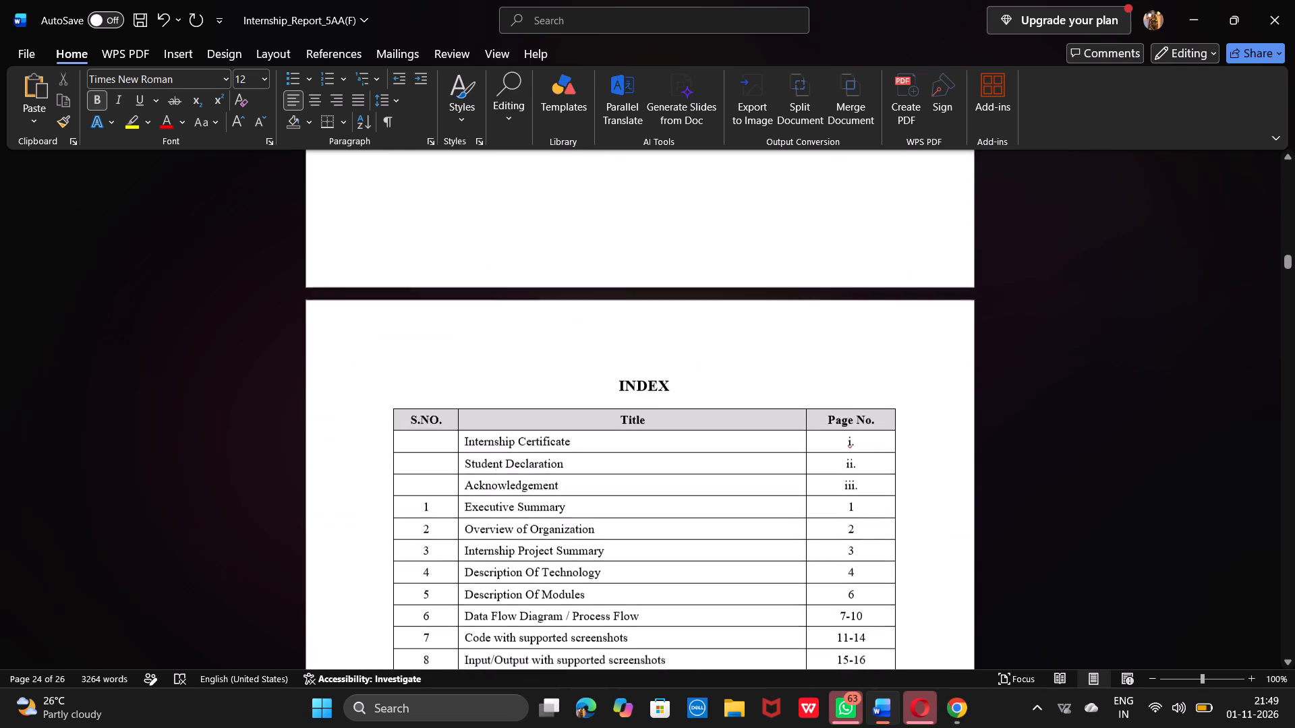
pyautogui.scroll(-6, 681, 565)
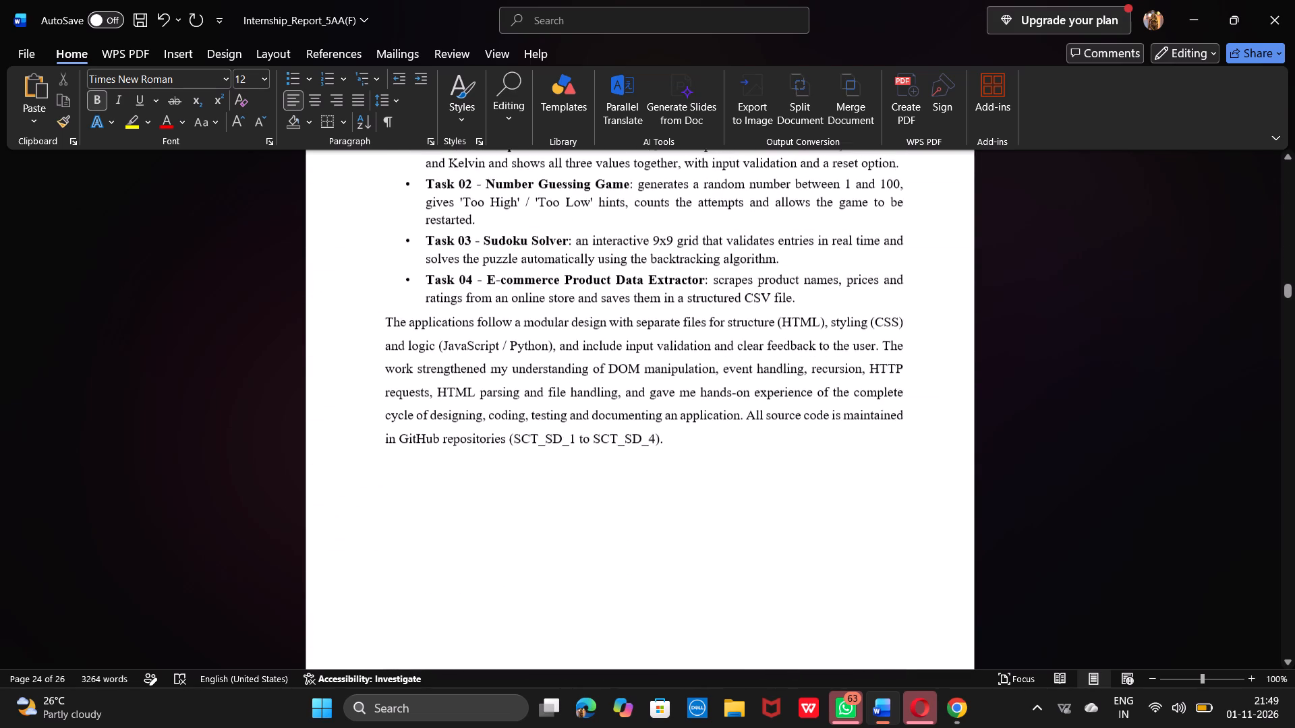
pyautogui.scroll(-6, 681, 565)
pyautogui.scroll(1, 681, 565)
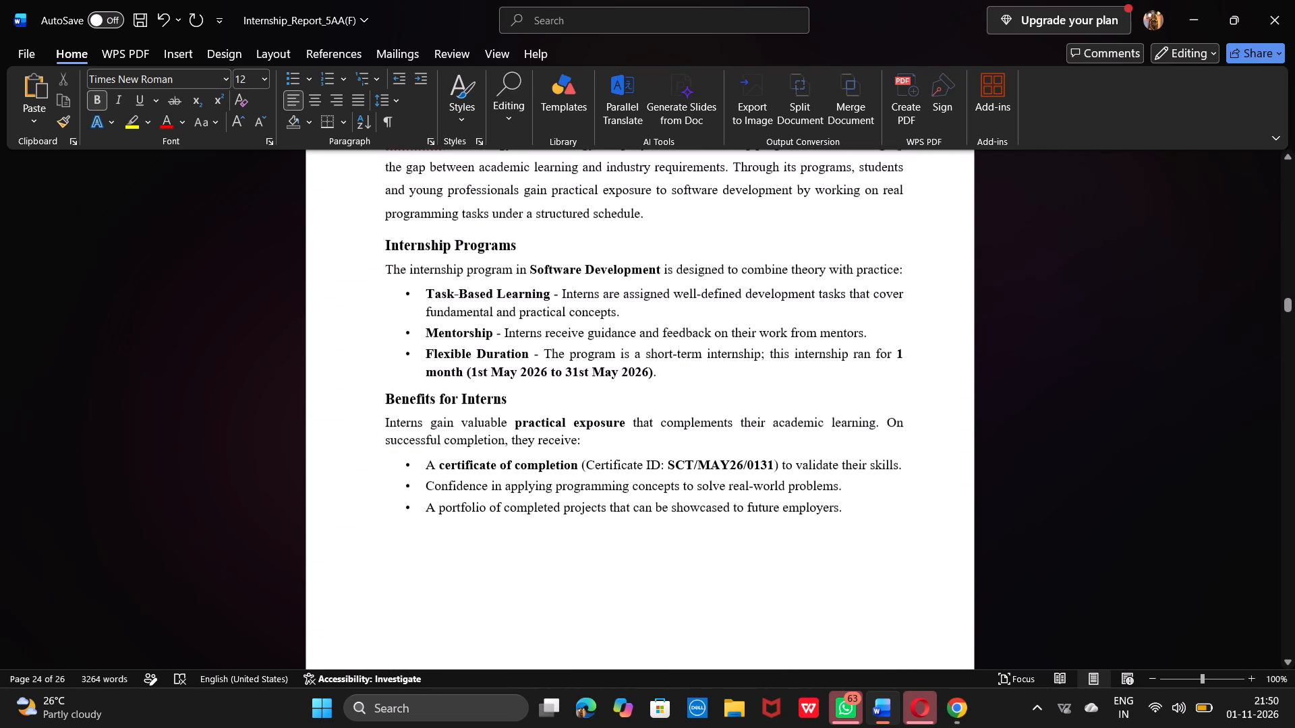
pyautogui.scroll(4, 681, 565)
pyautogui.scroll(-1, 681, 565)
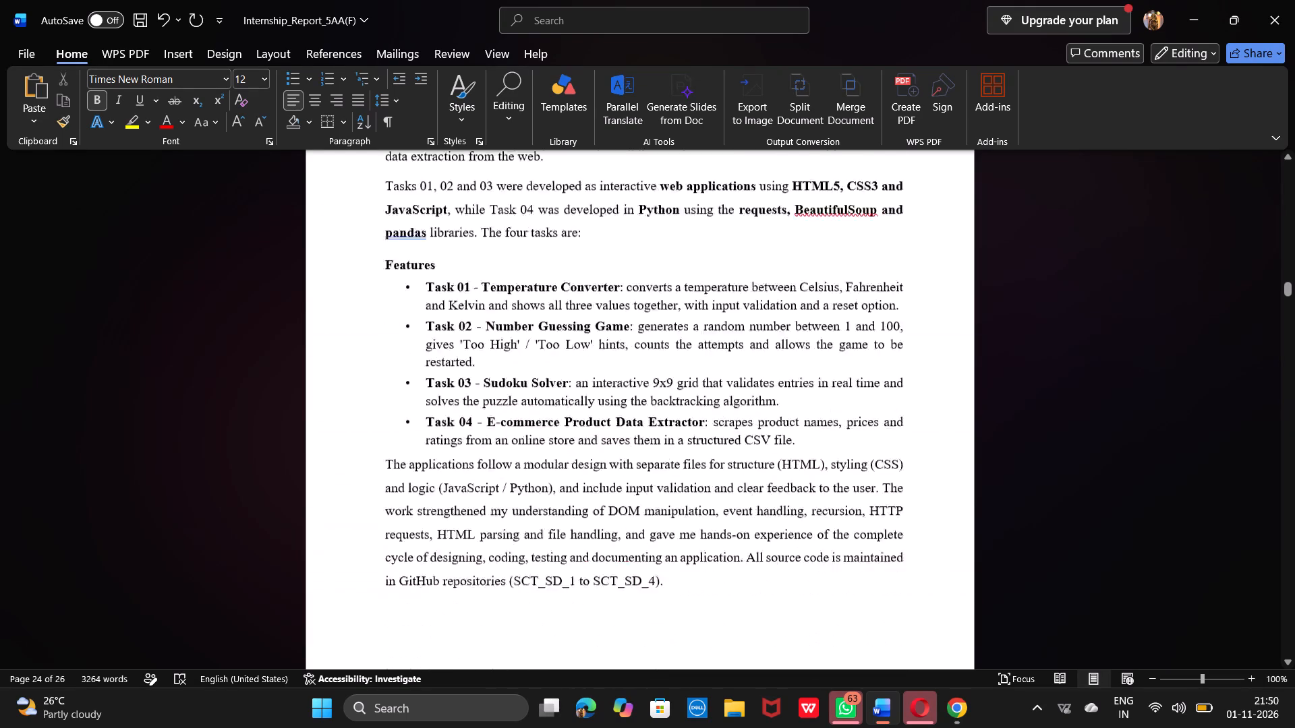
pyautogui.scroll(-1, 681, 565)
pyautogui.scroll(2, 681, 565)
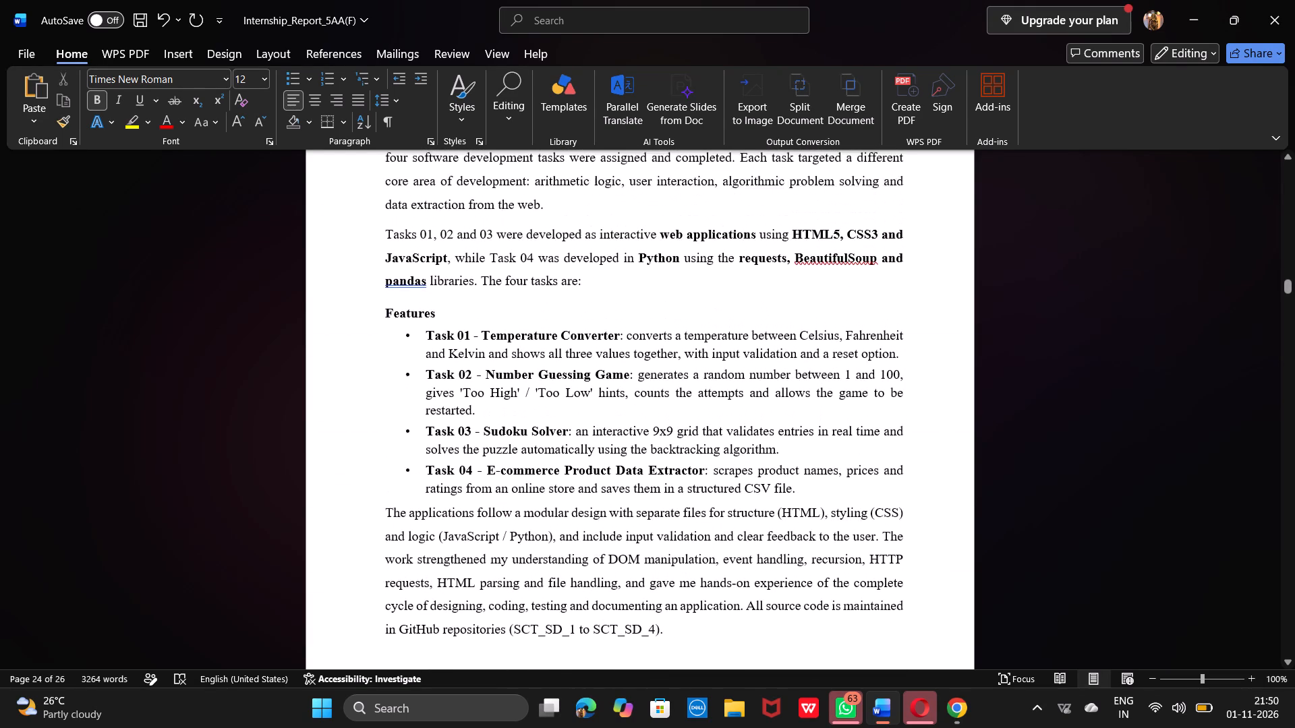
pyautogui.scroll(1, 681, 565)
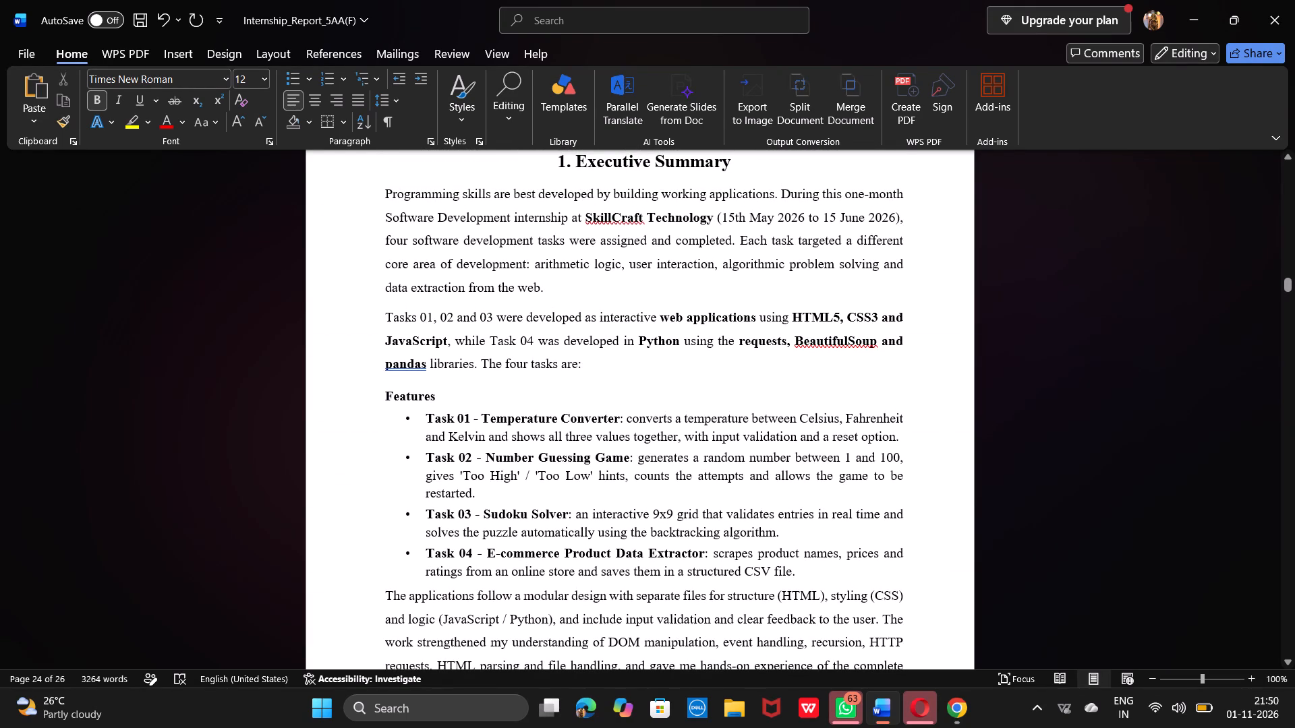
pyautogui.scroll(1, 485, 167)
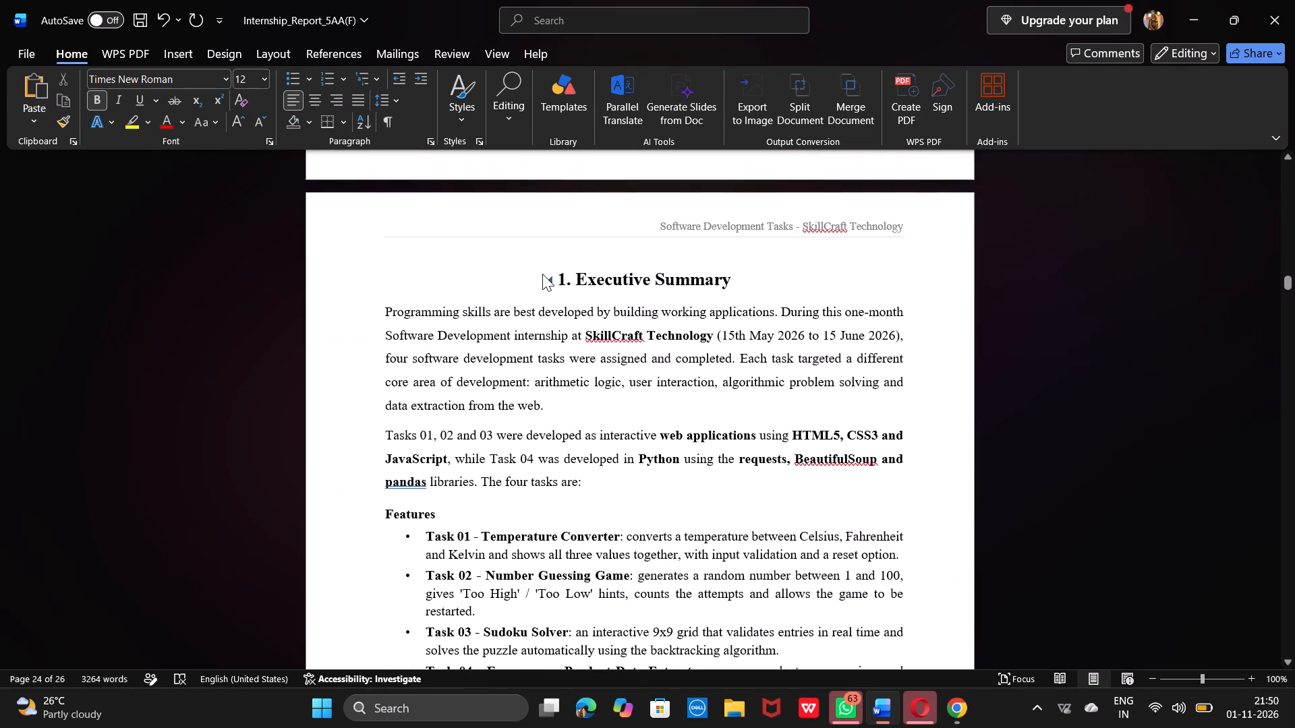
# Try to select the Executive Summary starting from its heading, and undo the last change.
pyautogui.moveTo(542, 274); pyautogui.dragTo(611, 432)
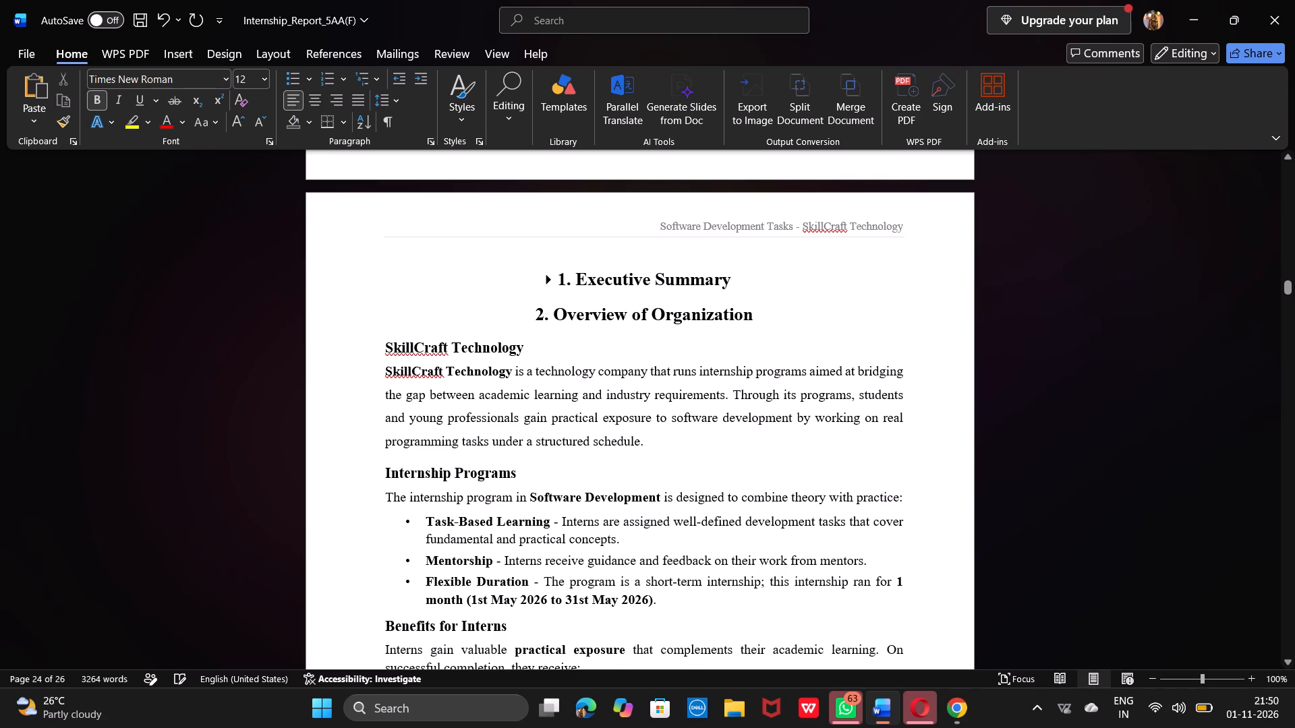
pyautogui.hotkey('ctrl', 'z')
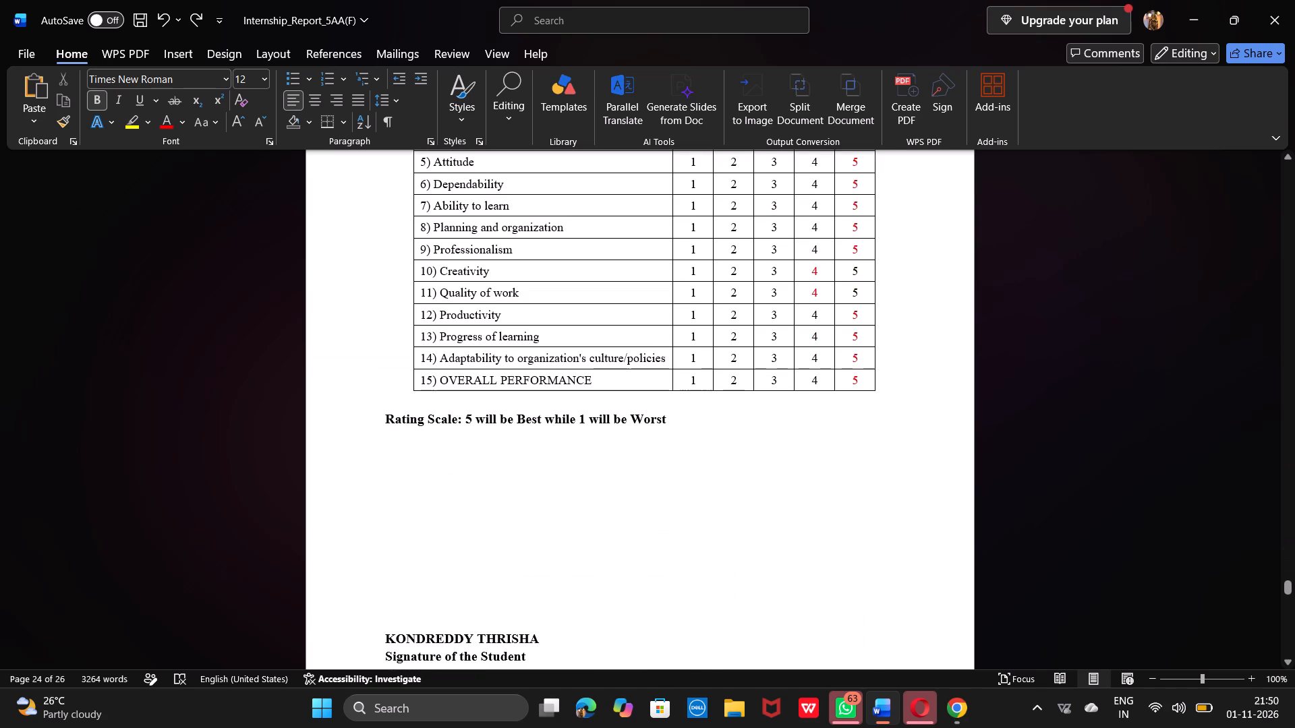
# Copy the full Executive Summary text below its heading, from the opening paragraph through the closing sentence about the GitHub repositories.
pyautogui.scroll(3, 611, 432)
pyautogui.scroll(20, 611, 432)
pyautogui.scroll(20, 611, 432)
pyautogui.scroll(20, 611, 432)
pyautogui.scroll(20, 611, 432)
pyautogui.scroll(20, 611, 432)
pyautogui.scroll(20, 611, 432)
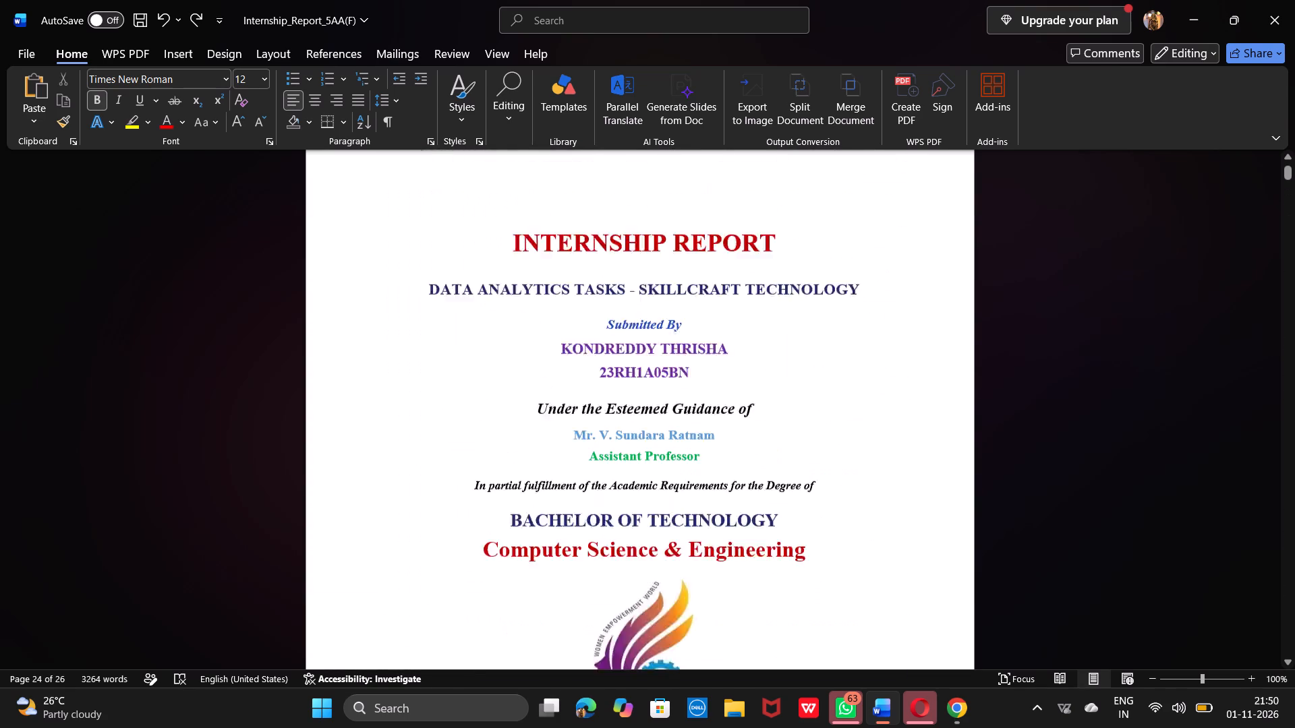
pyautogui.scroll(8, 611, 432)
pyautogui.scroll(-8, 611, 432)
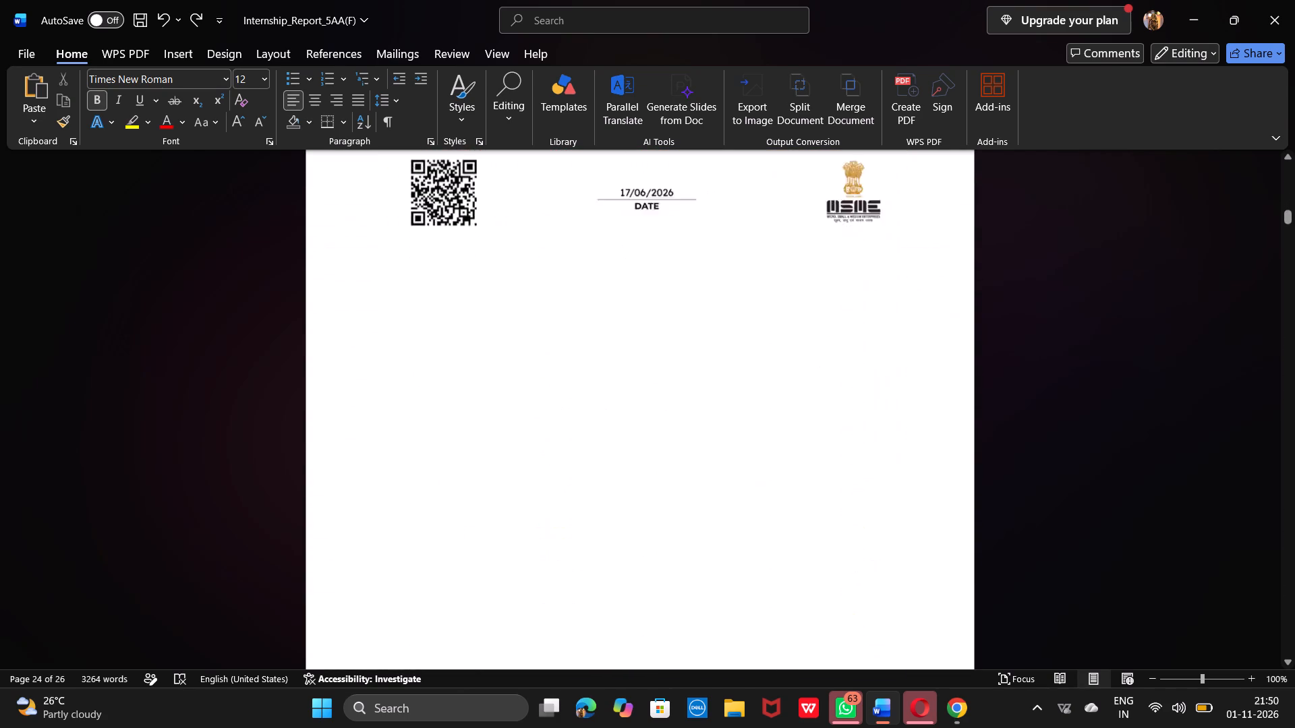
pyautogui.scroll(-7, 611, 432)
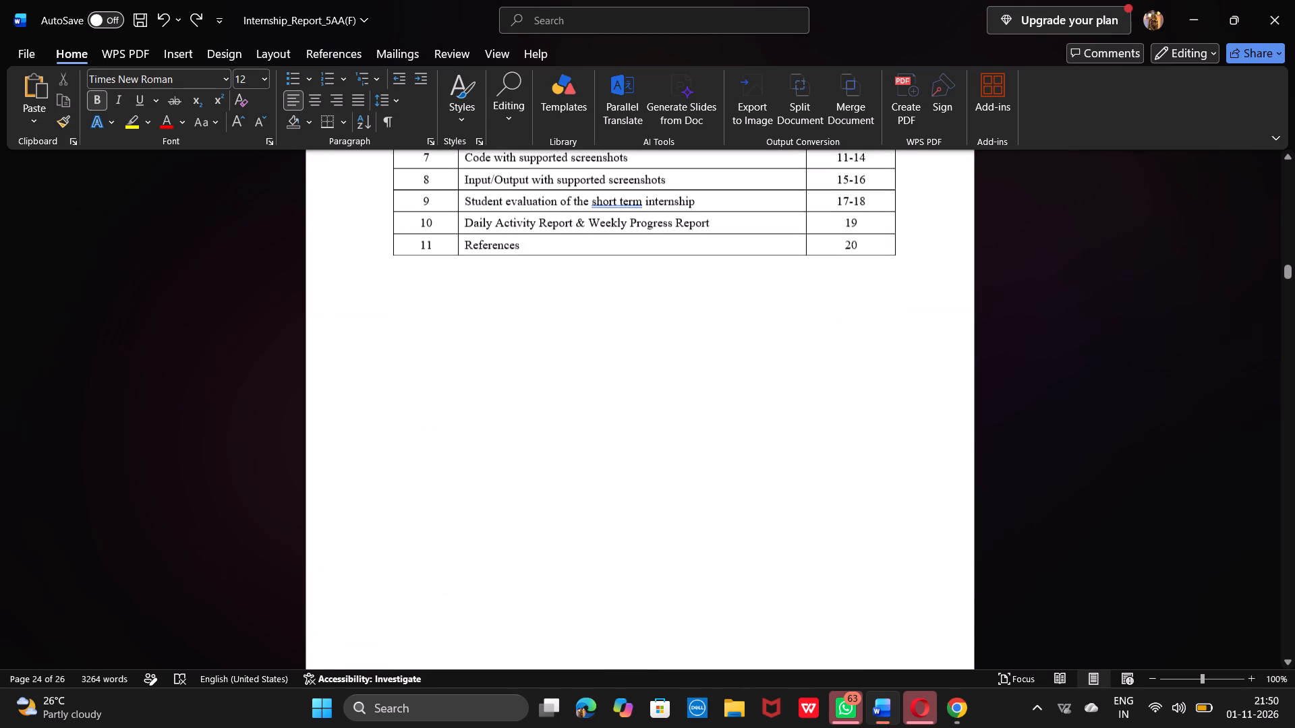
pyautogui.scroll(-3, 611, 432)
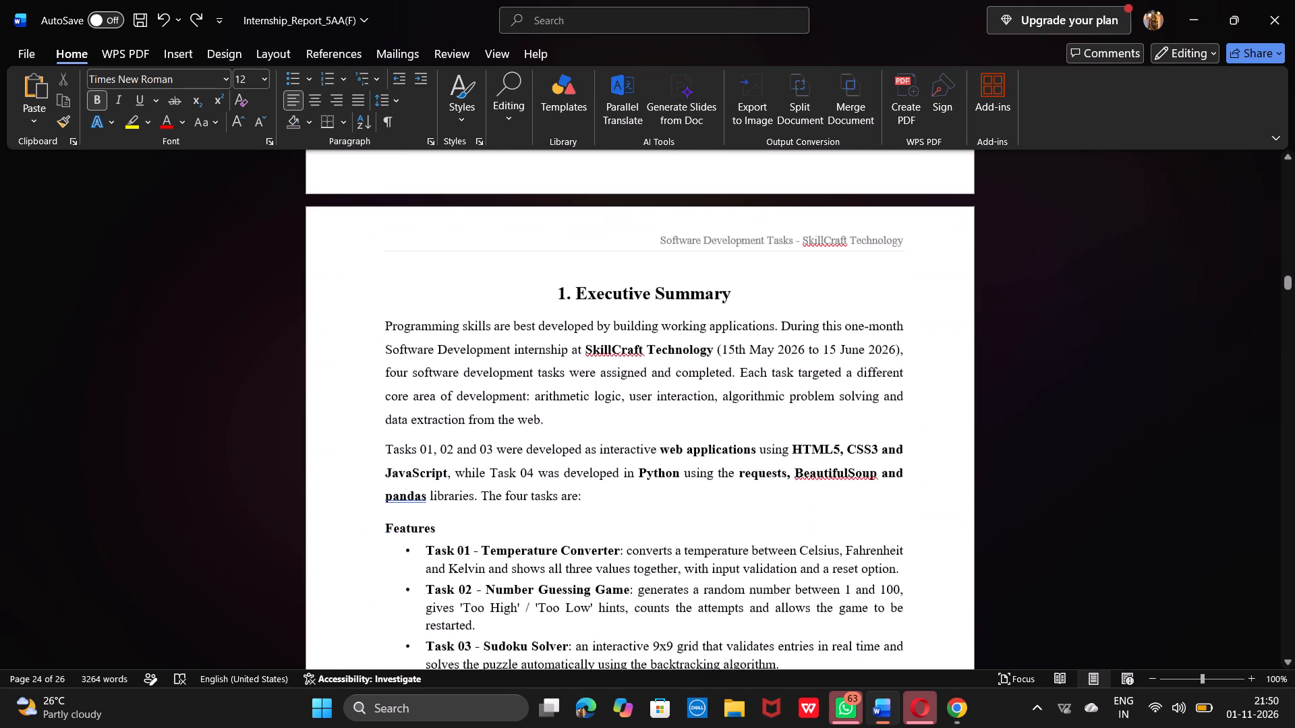
pyautogui.scroll(-1, 611, 432)
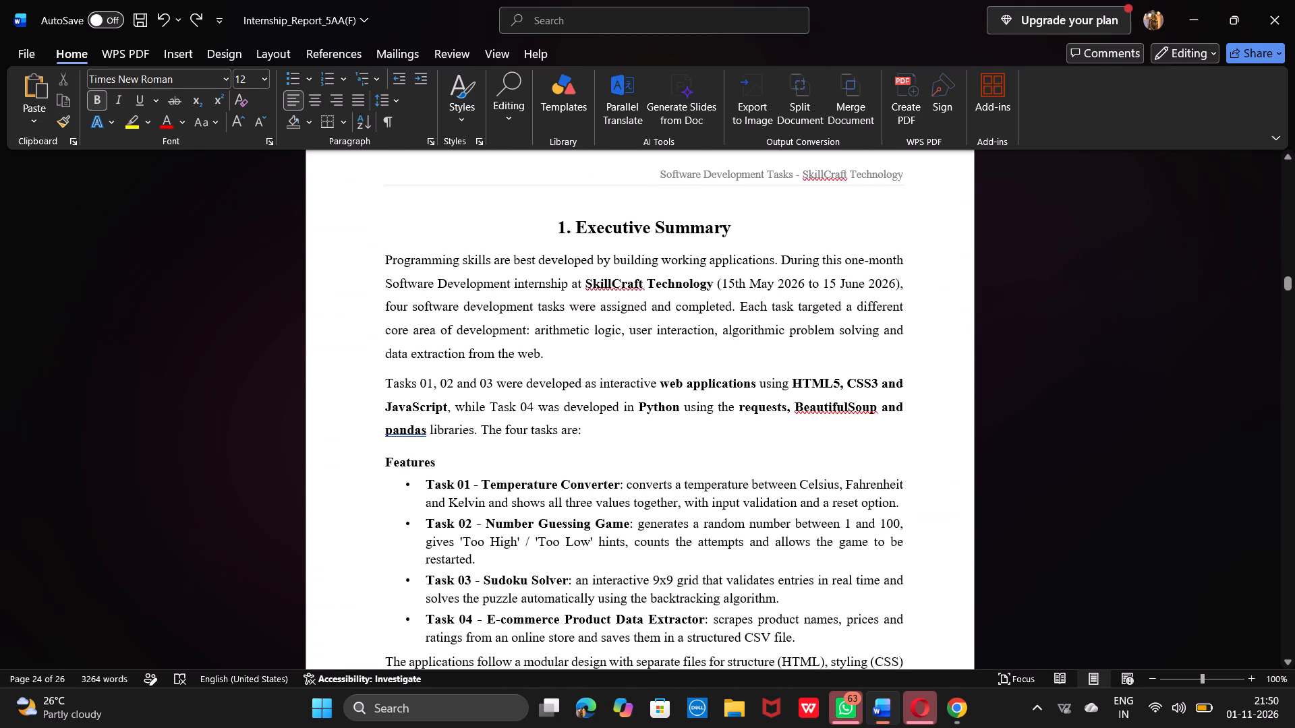
pyautogui.moveTo(384, 257); pyautogui.dragTo(544, 518)
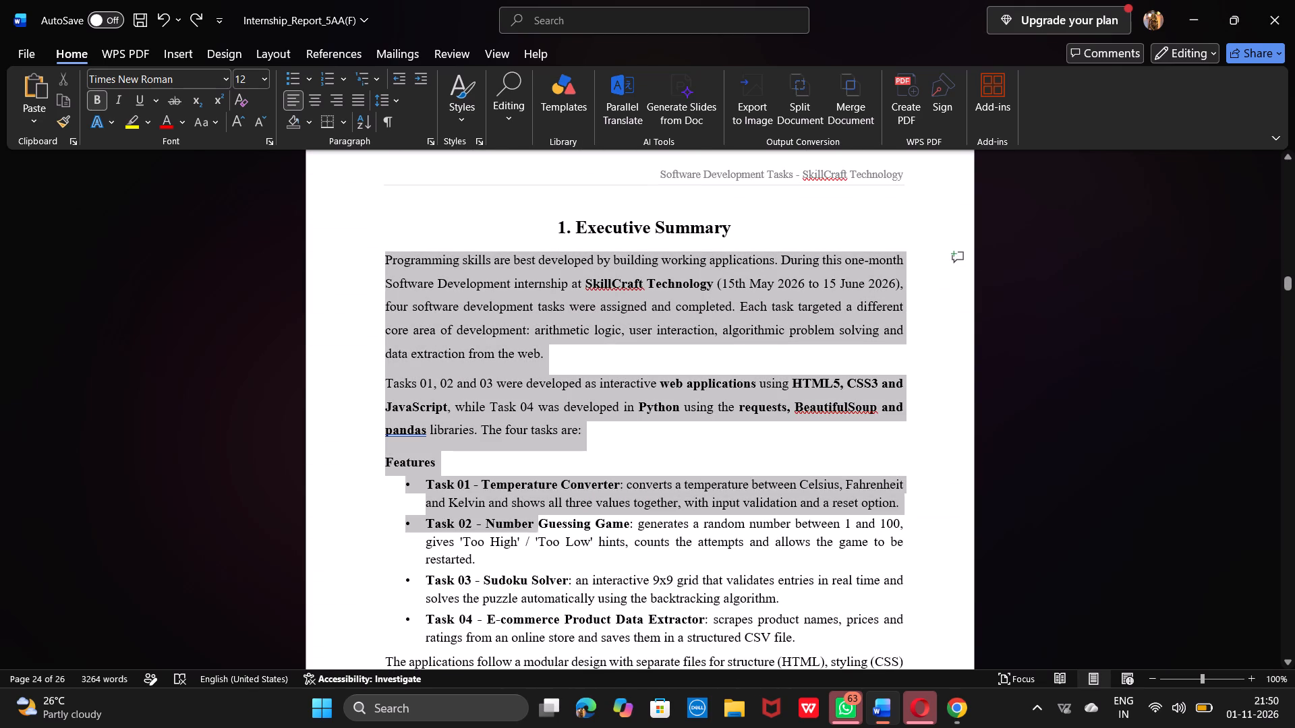
pyautogui.moveTo(544, 518); pyautogui.dragTo(724, 476)
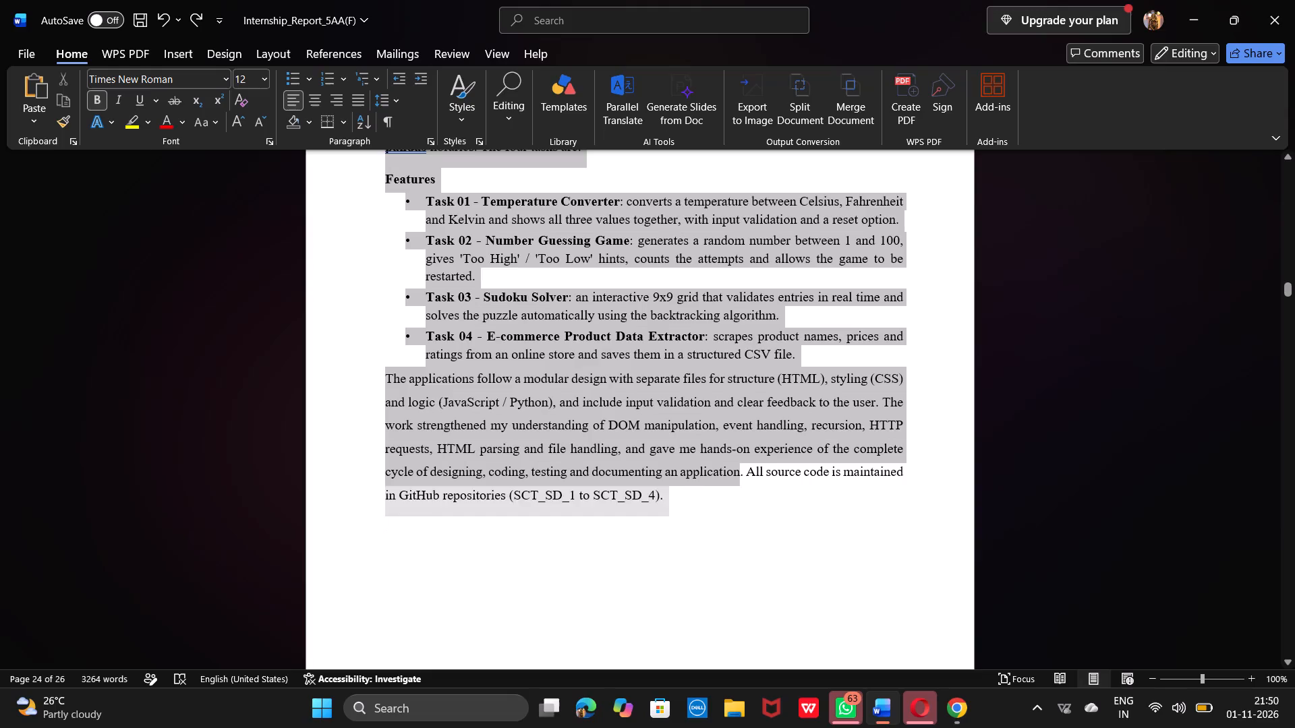
pyautogui.moveTo(724, 476); pyautogui.dragTo(701, 493)
pyautogui.hotkey('ctrl', 'c')
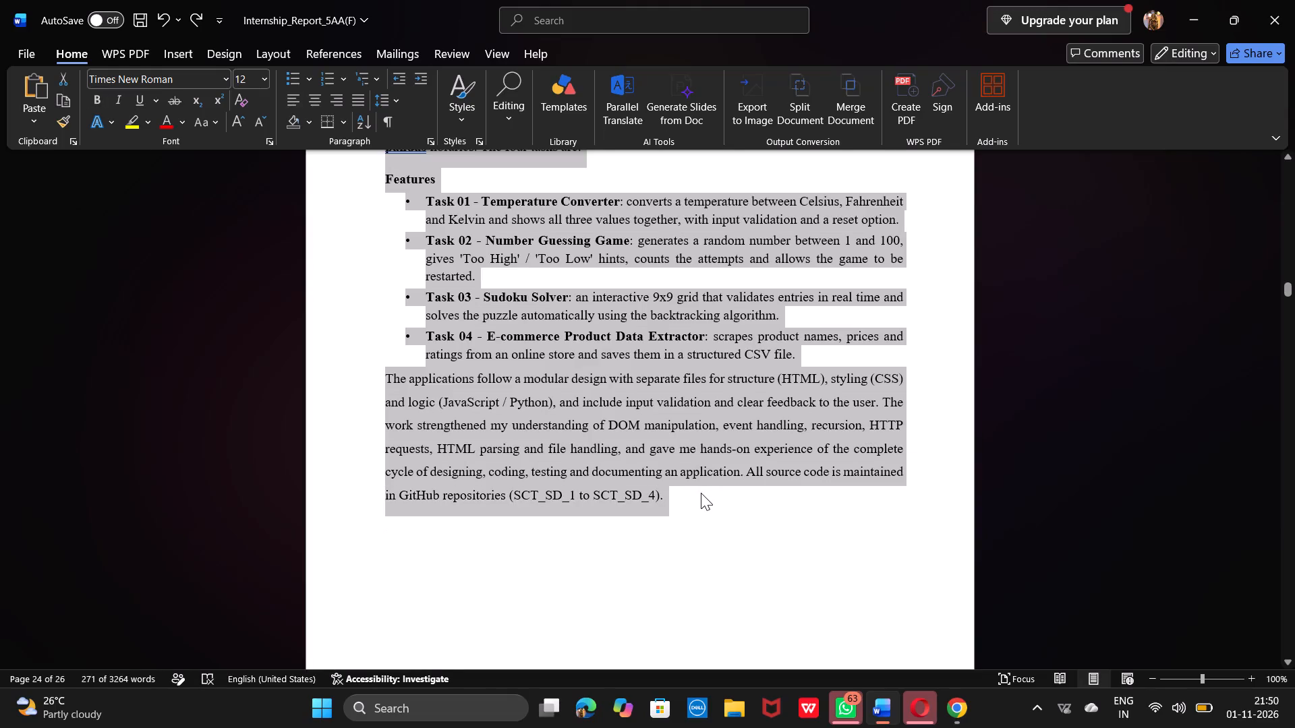
pyautogui.click(471, 703)
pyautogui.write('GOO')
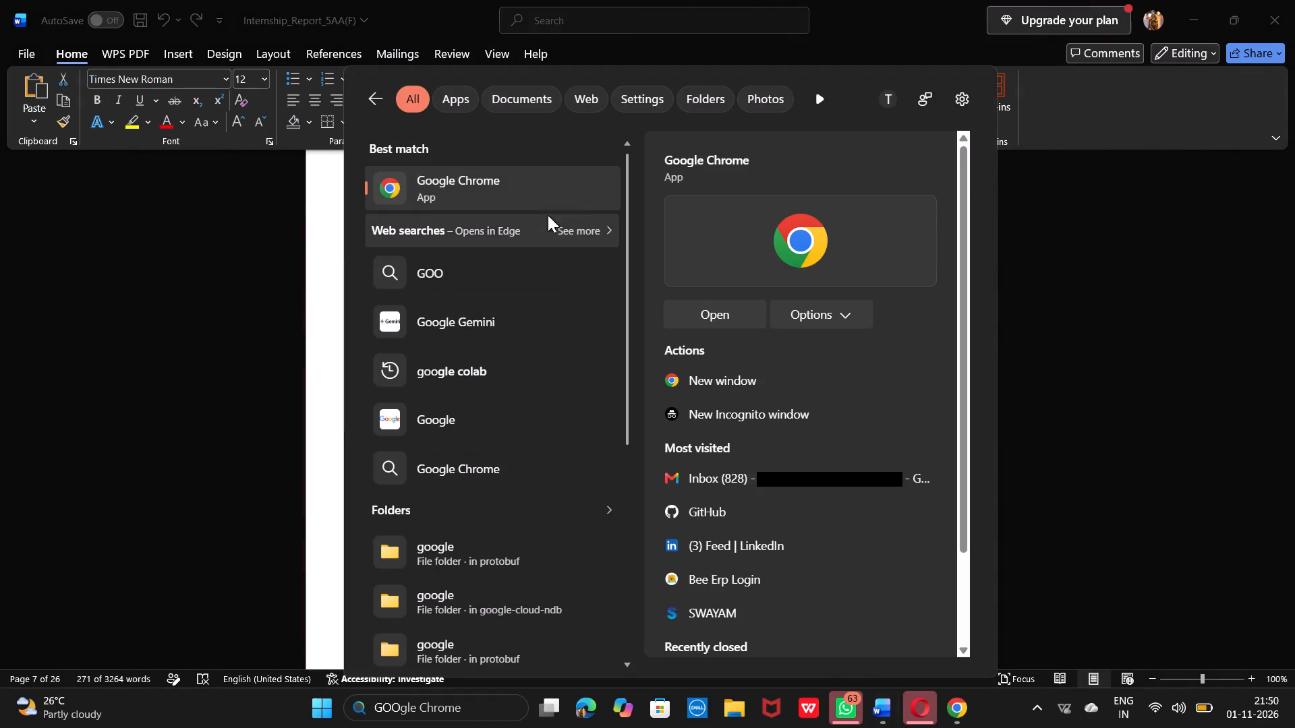
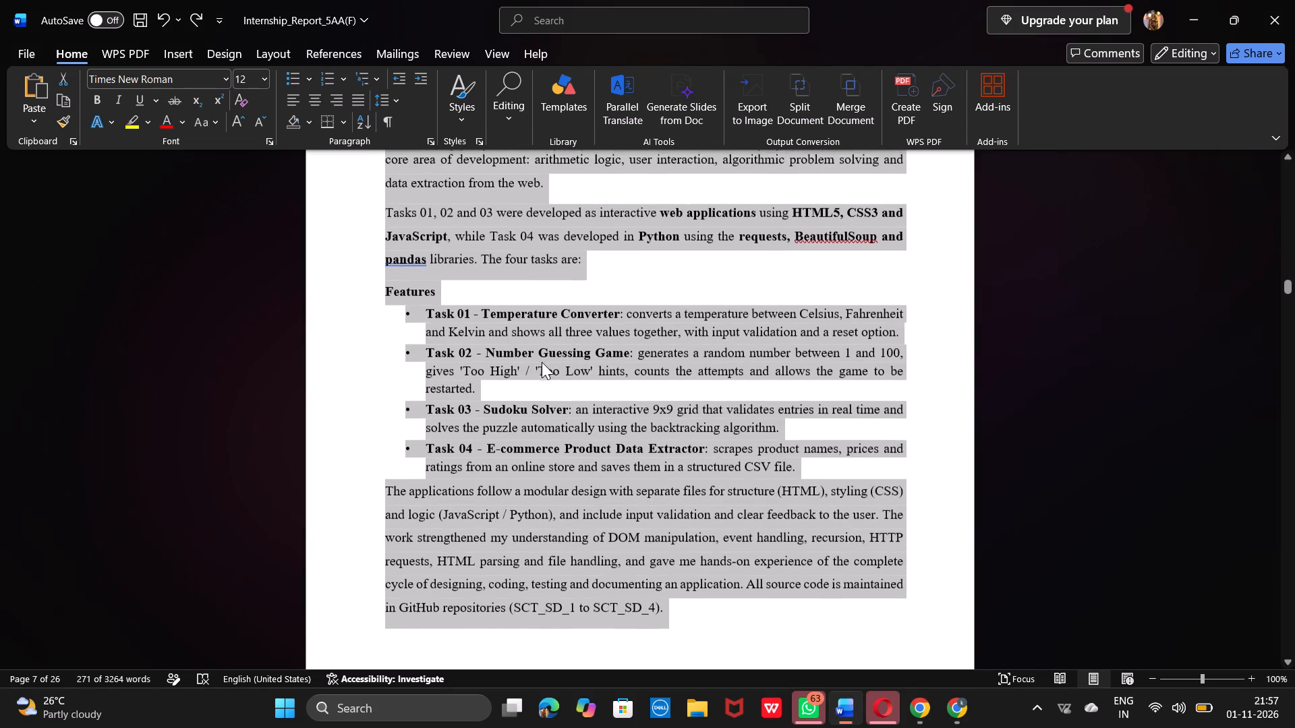
pyautogui.scroll(1, 542, 362)
pyautogui.hotkey('ctrl', 'v')
pyautogui.scroll(1, 542, 362)
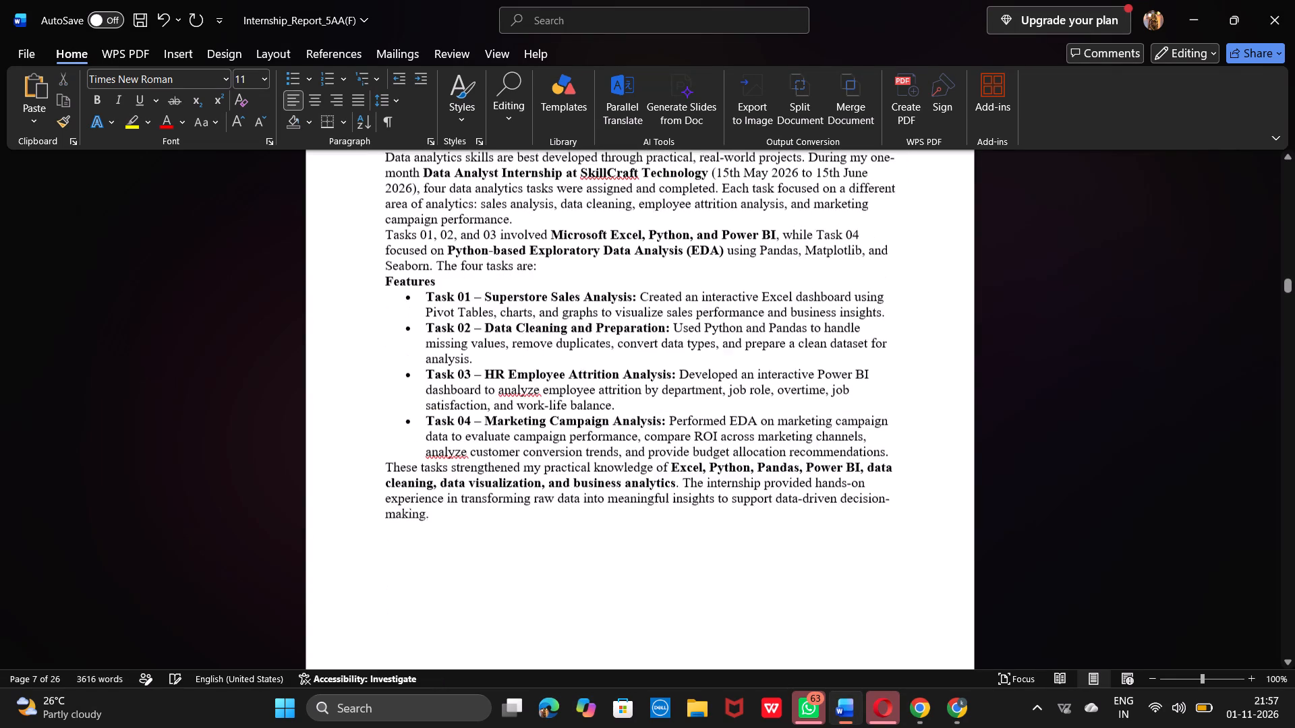
pyautogui.scroll(1, 542, 362)
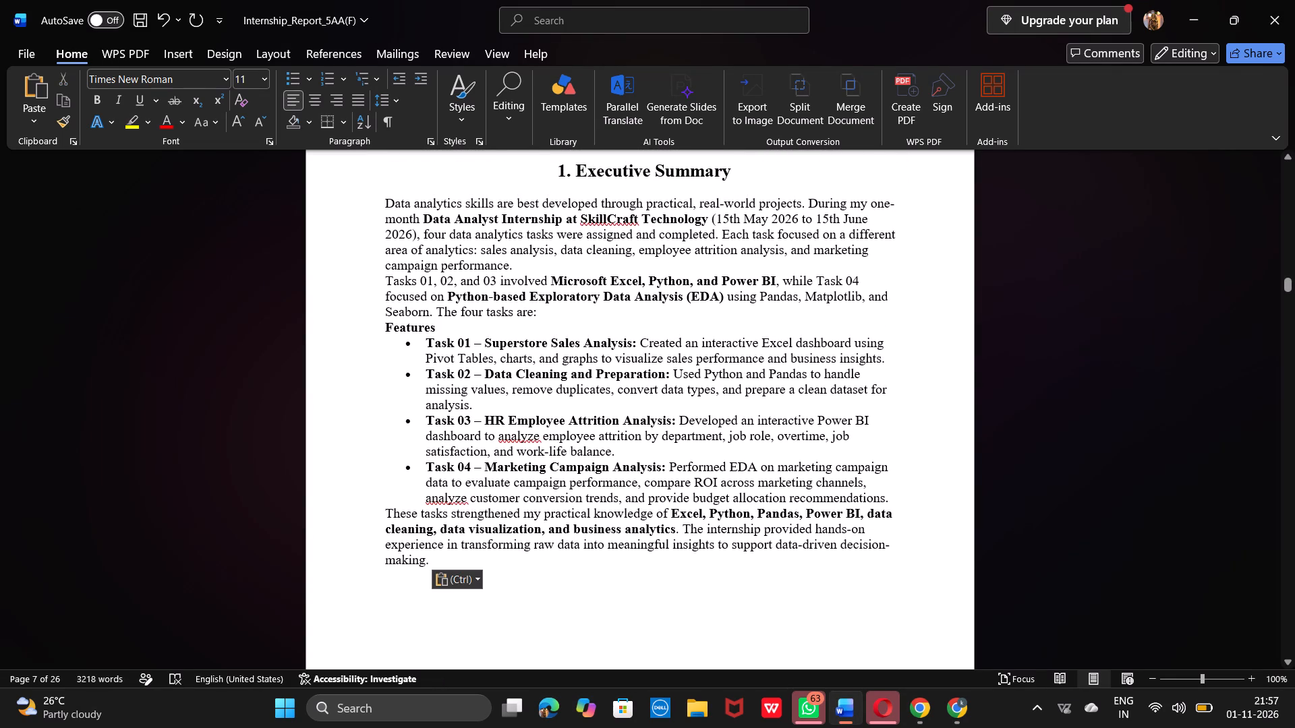
# Justify the new Executive Summary body text, from its first paragraph through the closing paragraph.
pyautogui.moveTo(384, 206); pyautogui.dragTo(430, 632)
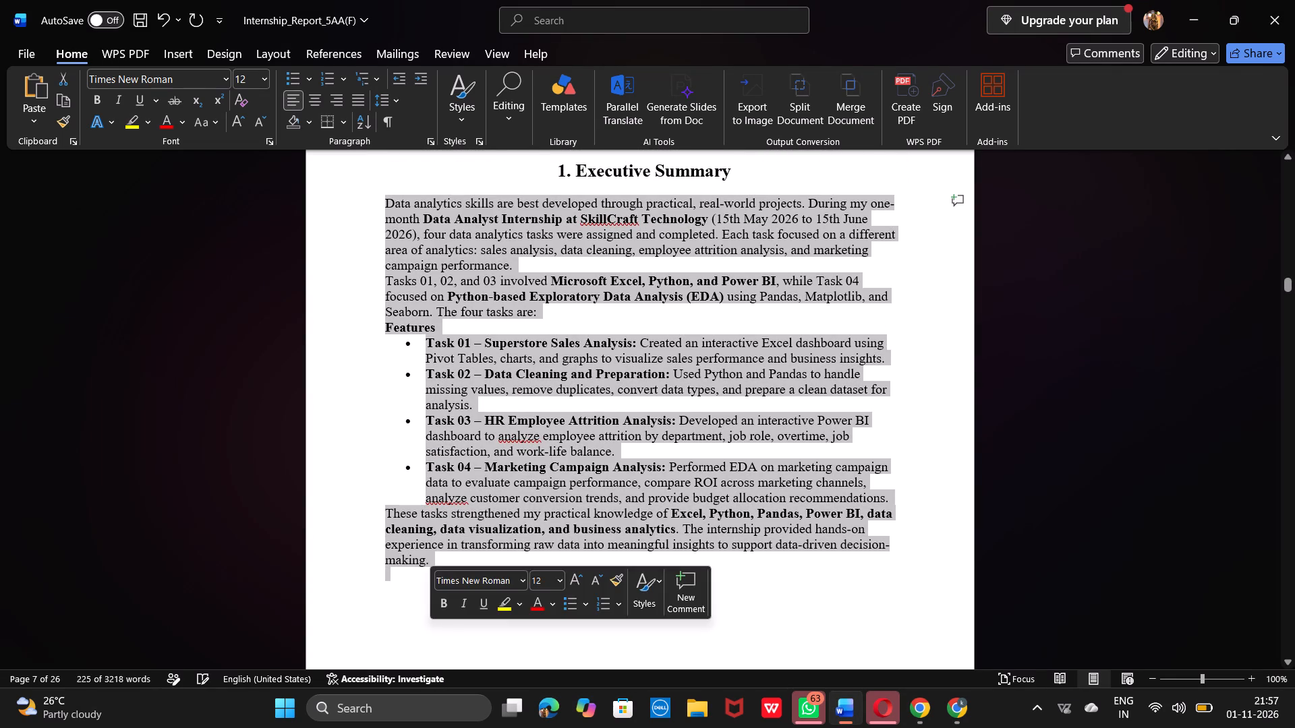
pyautogui.click(356, 105)
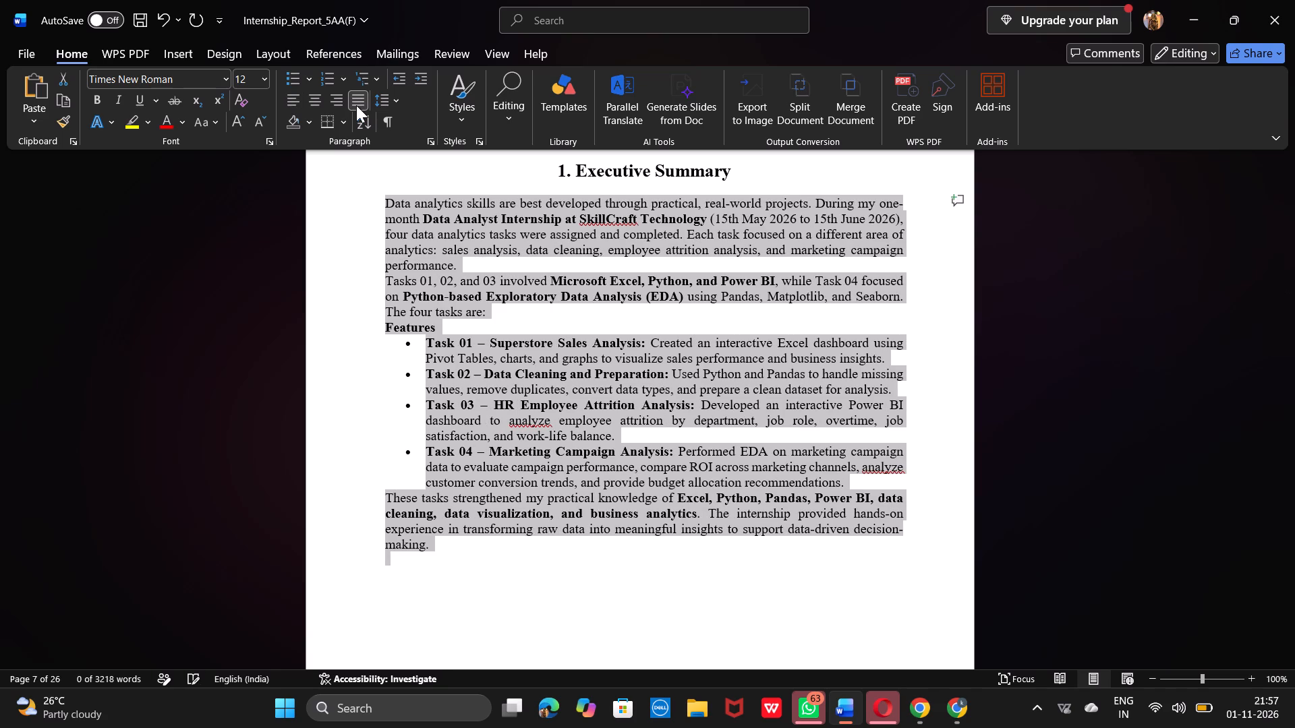
pyautogui.click(628, 451)
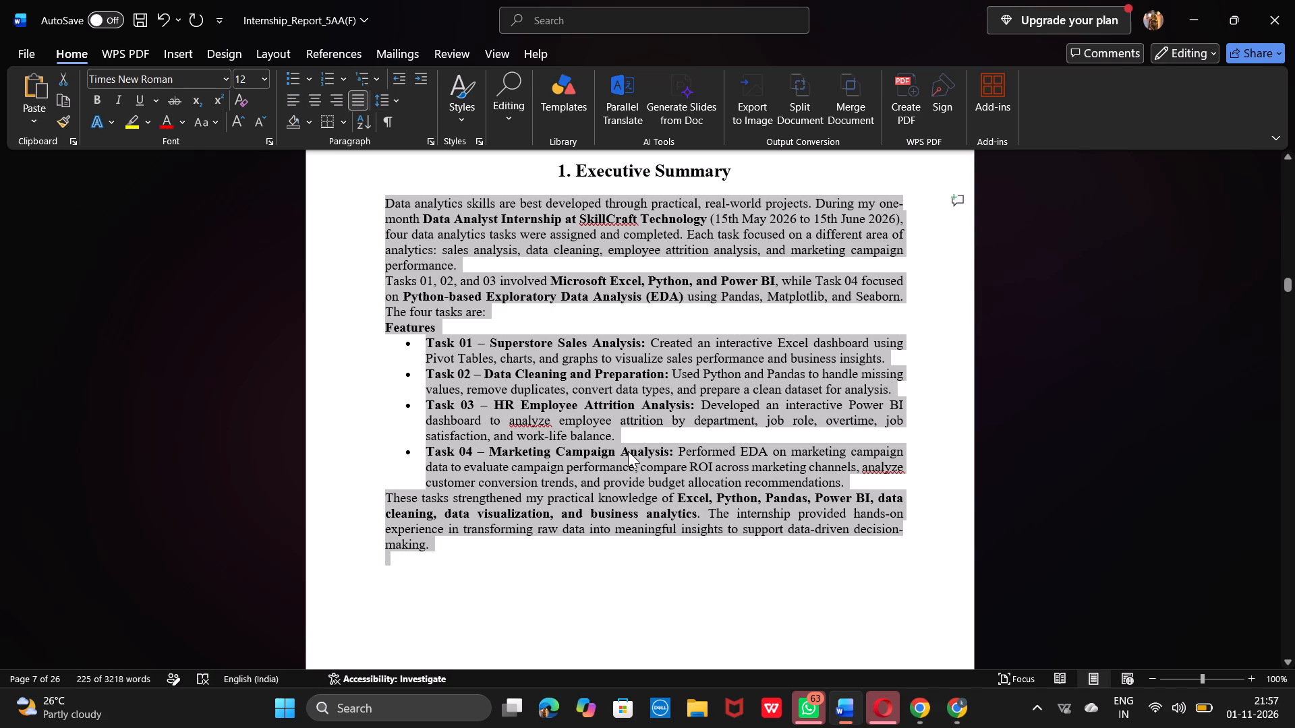
# Examine the text and paragraph formatting of the "2. Overview of Organization" section for comparison.
pyautogui.scroll(-6, 628, 451)
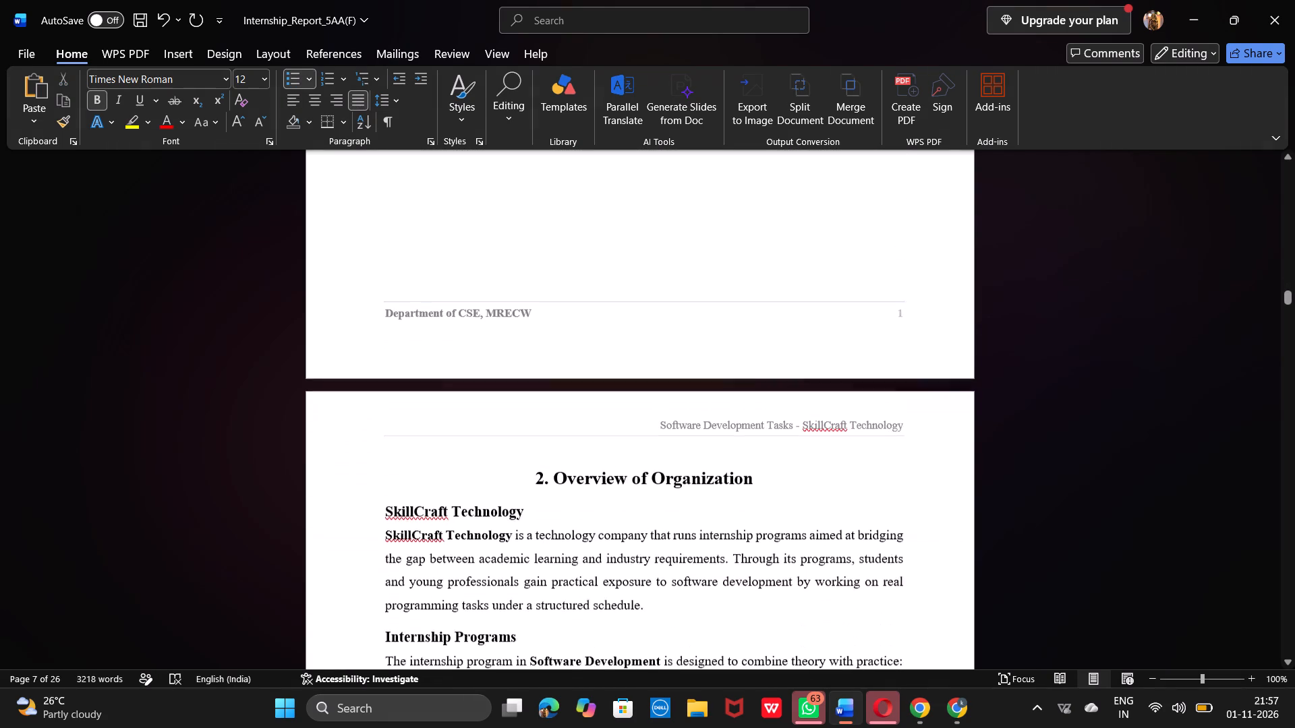
pyautogui.scroll(-1, 628, 451)
pyautogui.moveTo(376, 307); pyautogui.dragTo(523, 577)
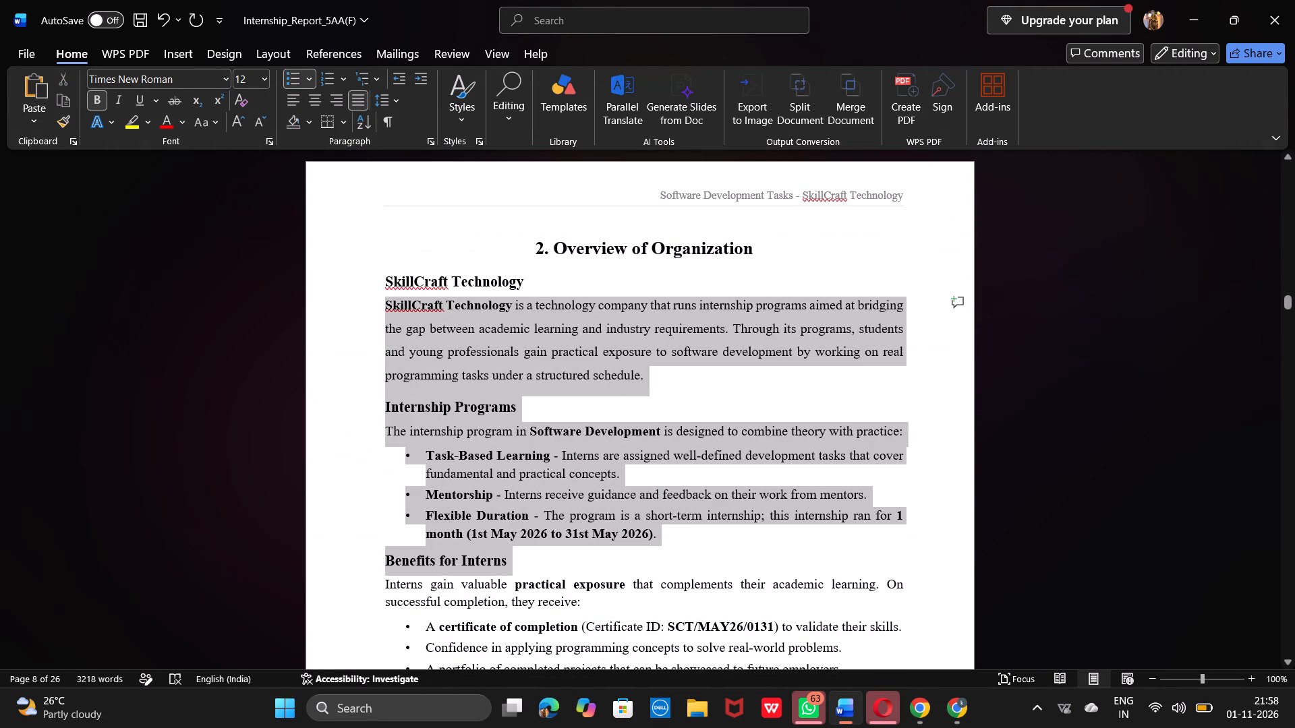
pyautogui.moveTo(523, 577); pyautogui.dragTo(585, 610)
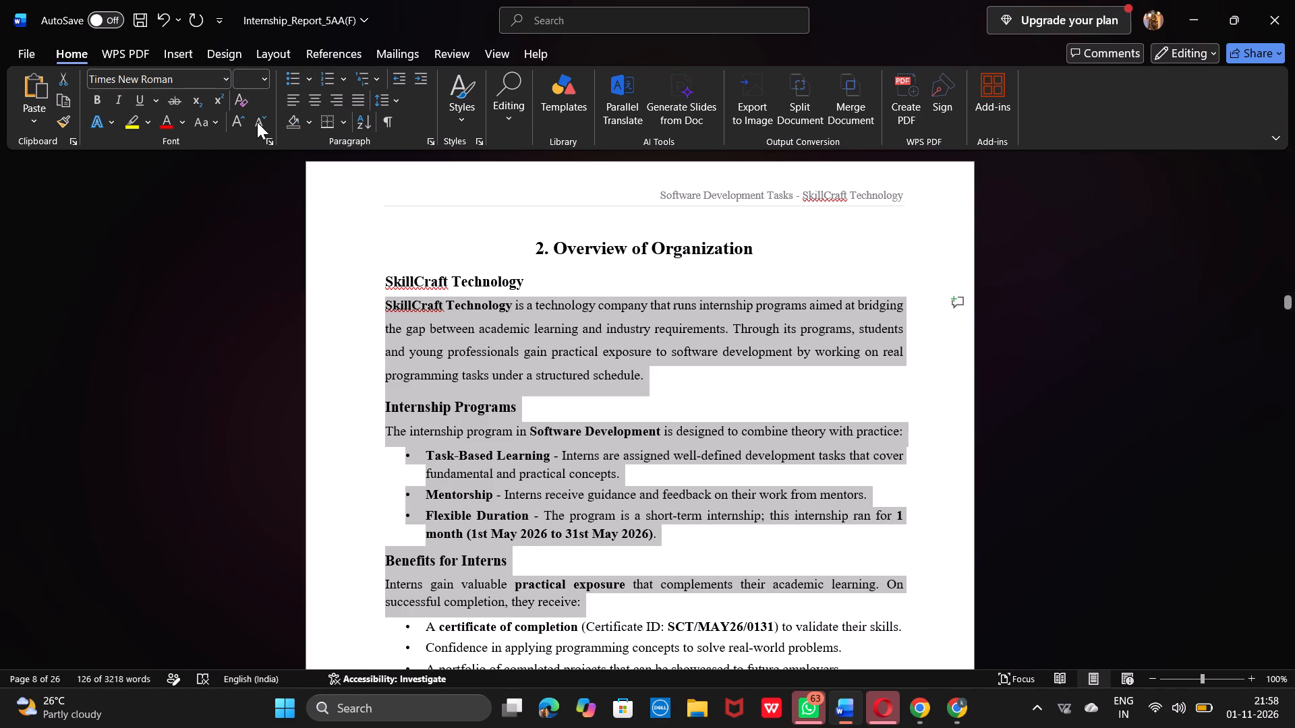
pyautogui.click(279, 50)
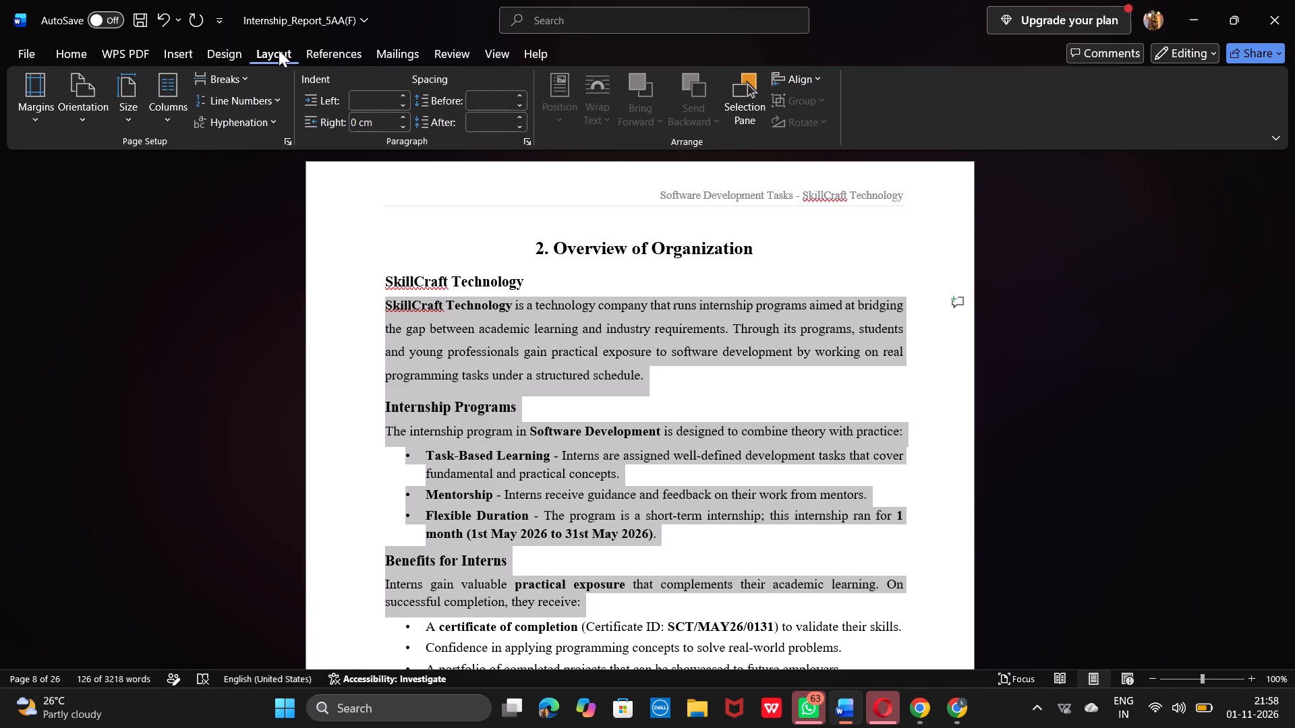
pyautogui.click(59, 53)
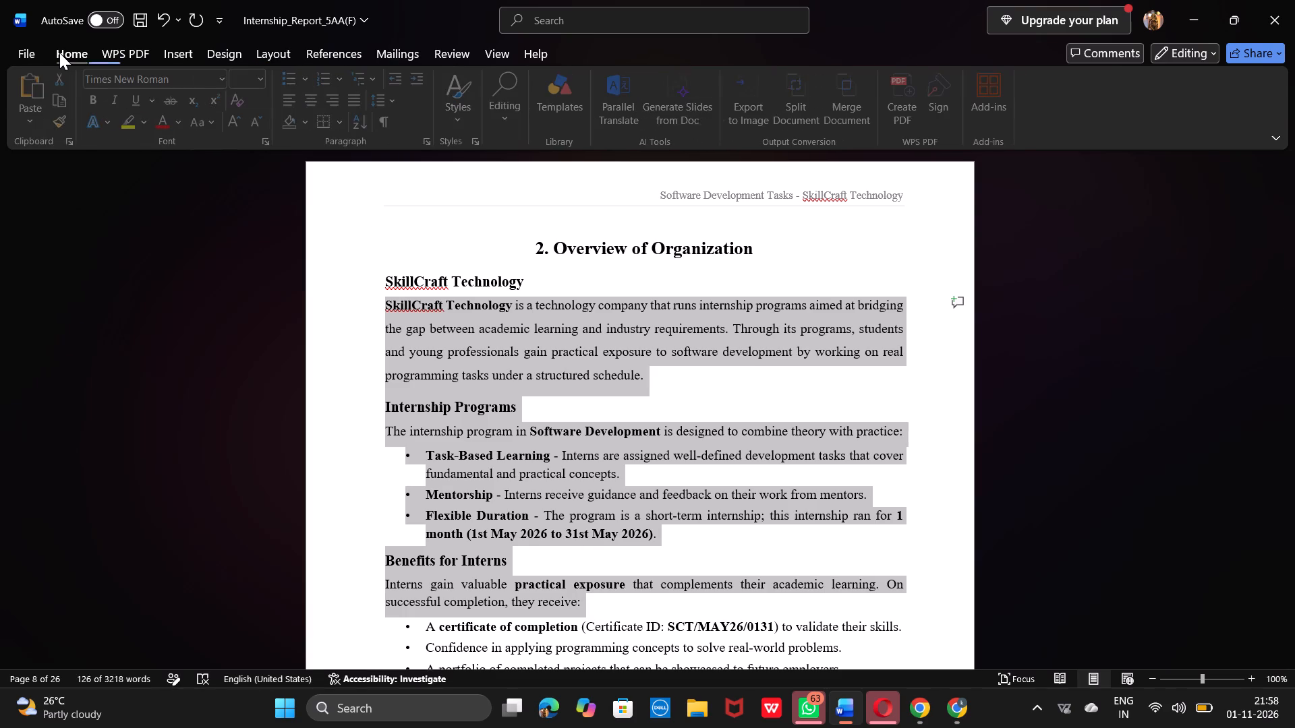
pyautogui.click(422, 340)
# Justify the whole Executive Summary section, including its "1. Executive Summary" heading.
pyautogui.scroll(2, 422, 340)
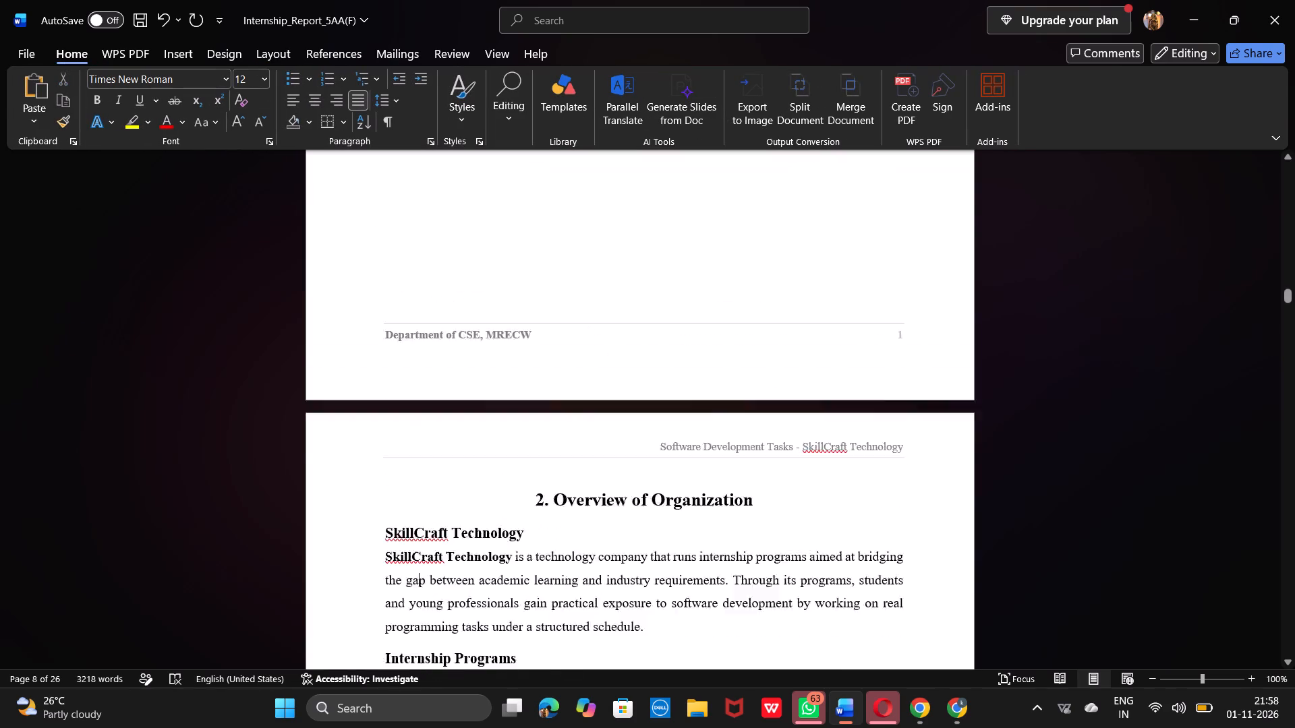
pyautogui.scroll(3, 422, 340)
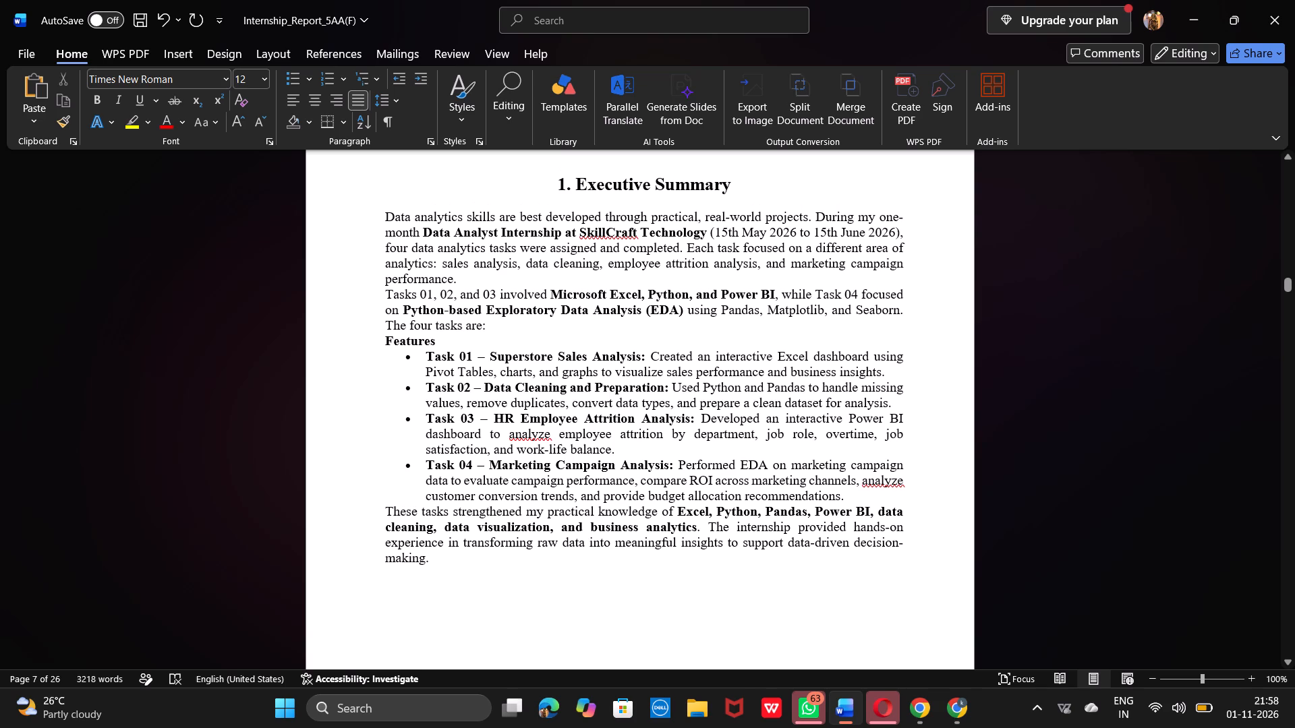
pyautogui.moveTo(379, 208); pyautogui.dragTo(433, 641)
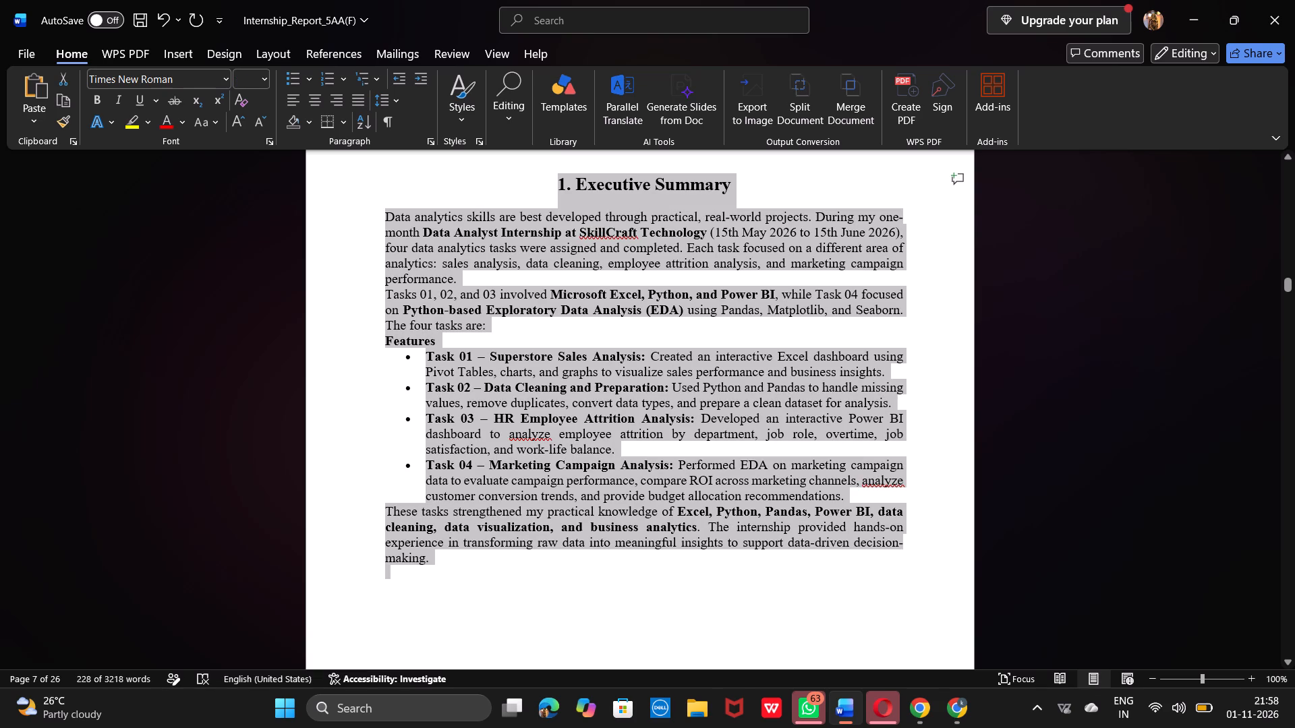
pyautogui.click(357, 113)
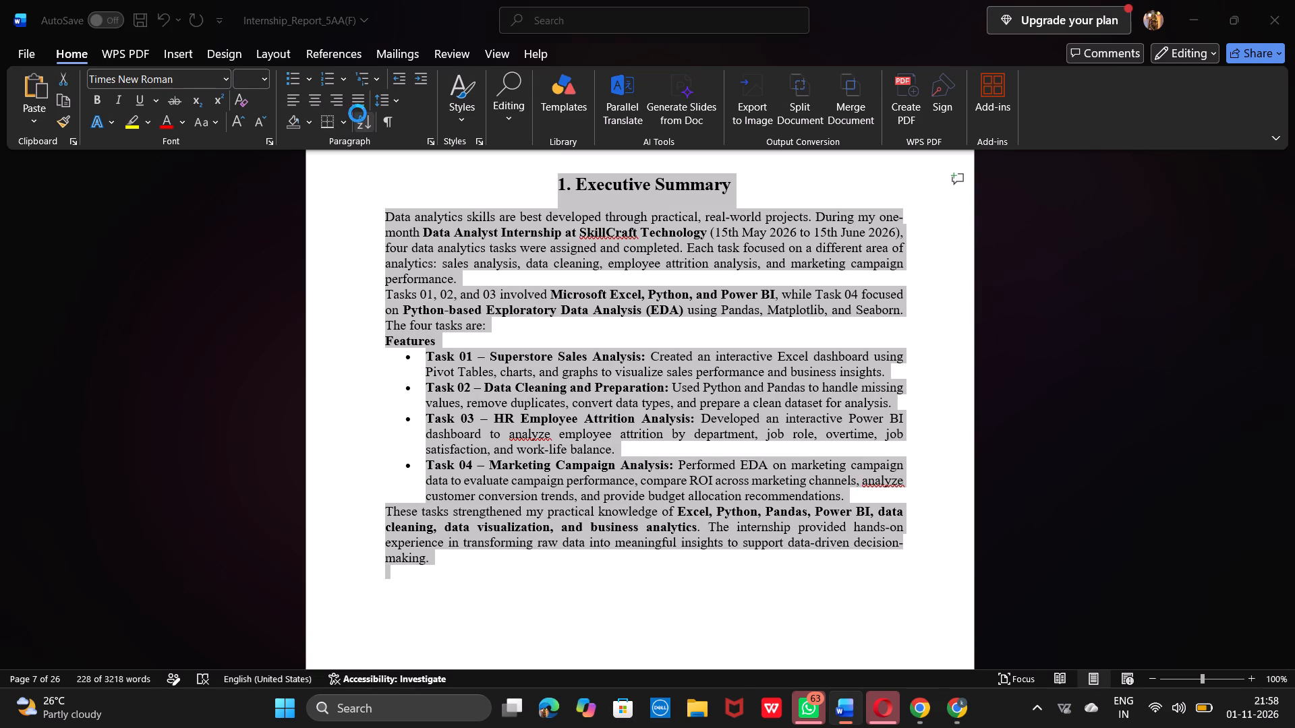
pyautogui.click(810, 206)
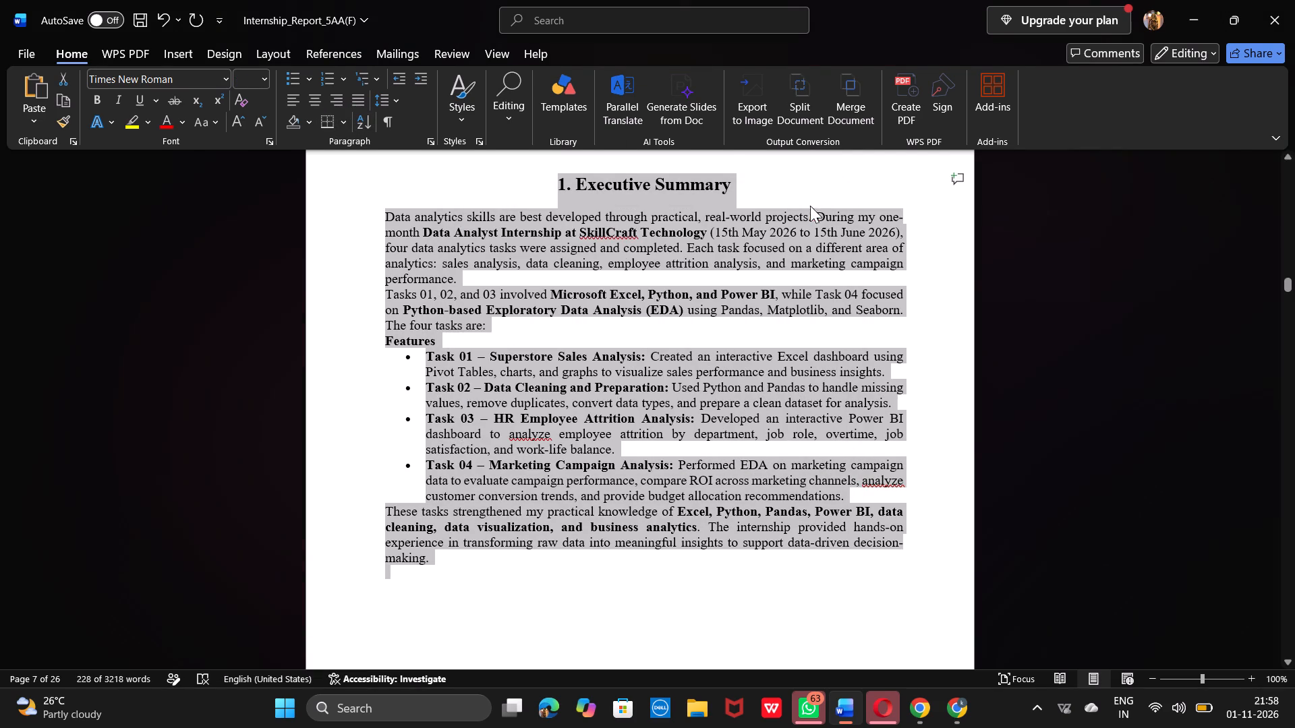
pyautogui.click(352, 100)
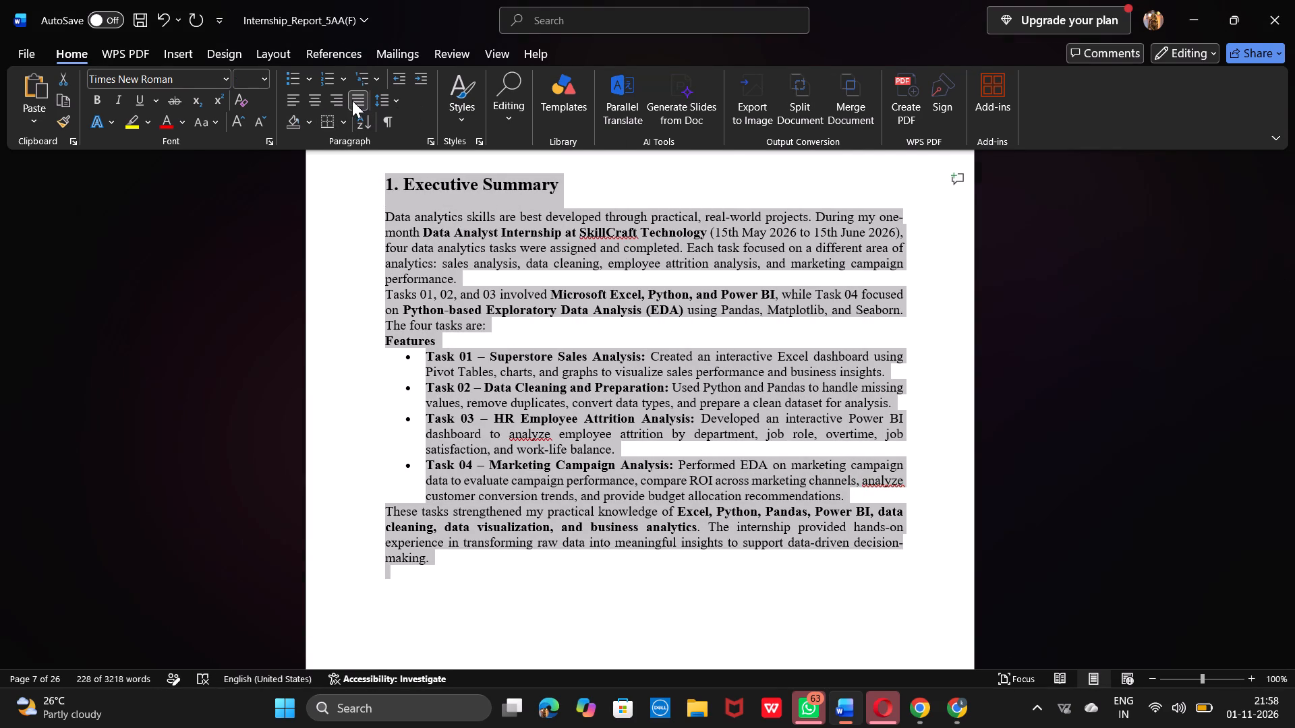
# Set the left and right indents of the Executive Summary heading, paragraphs and task bullets to 0 cm.
pyautogui.click(272, 53)
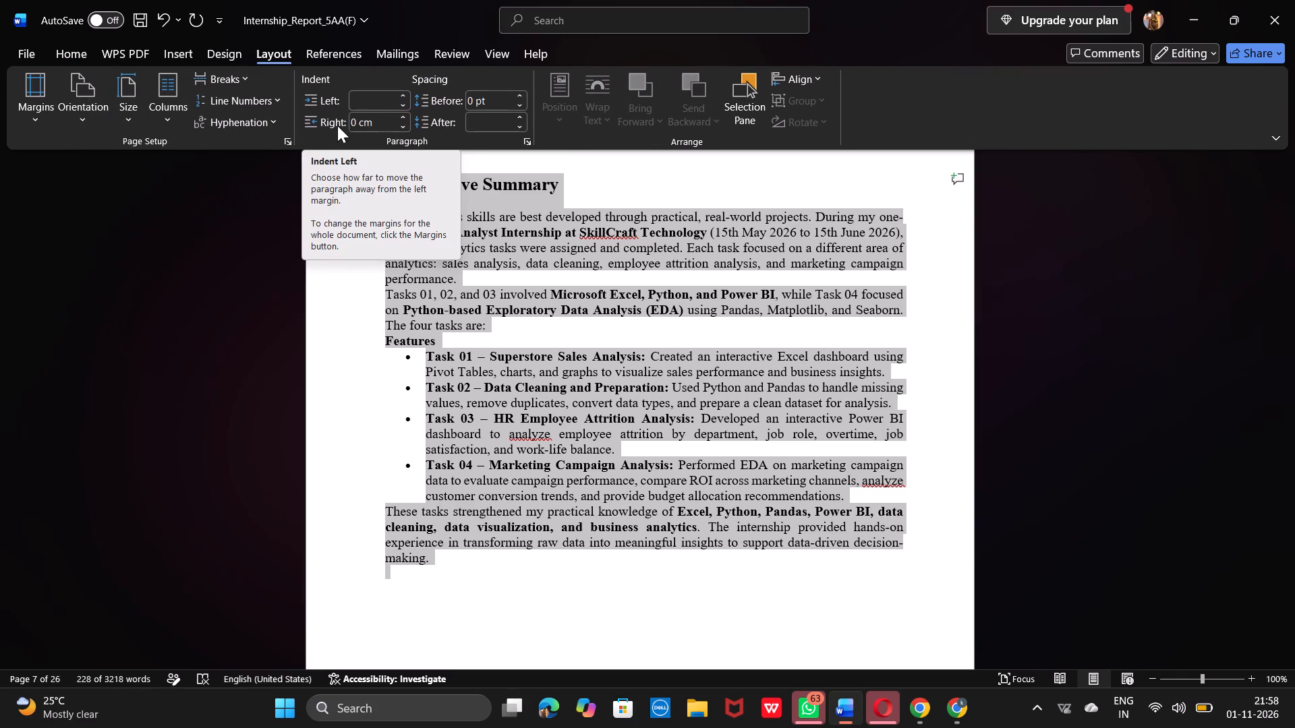
pyautogui.click(401, 119)
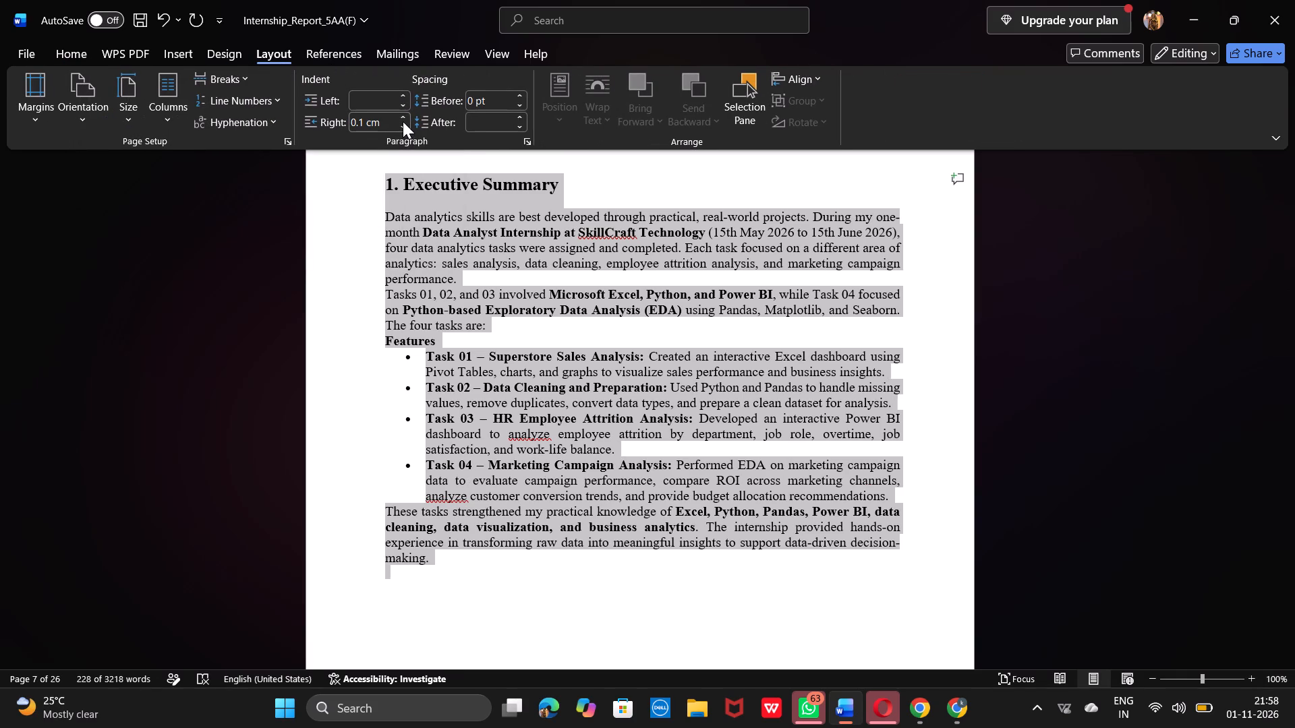
pyautogui.click(403, 131)
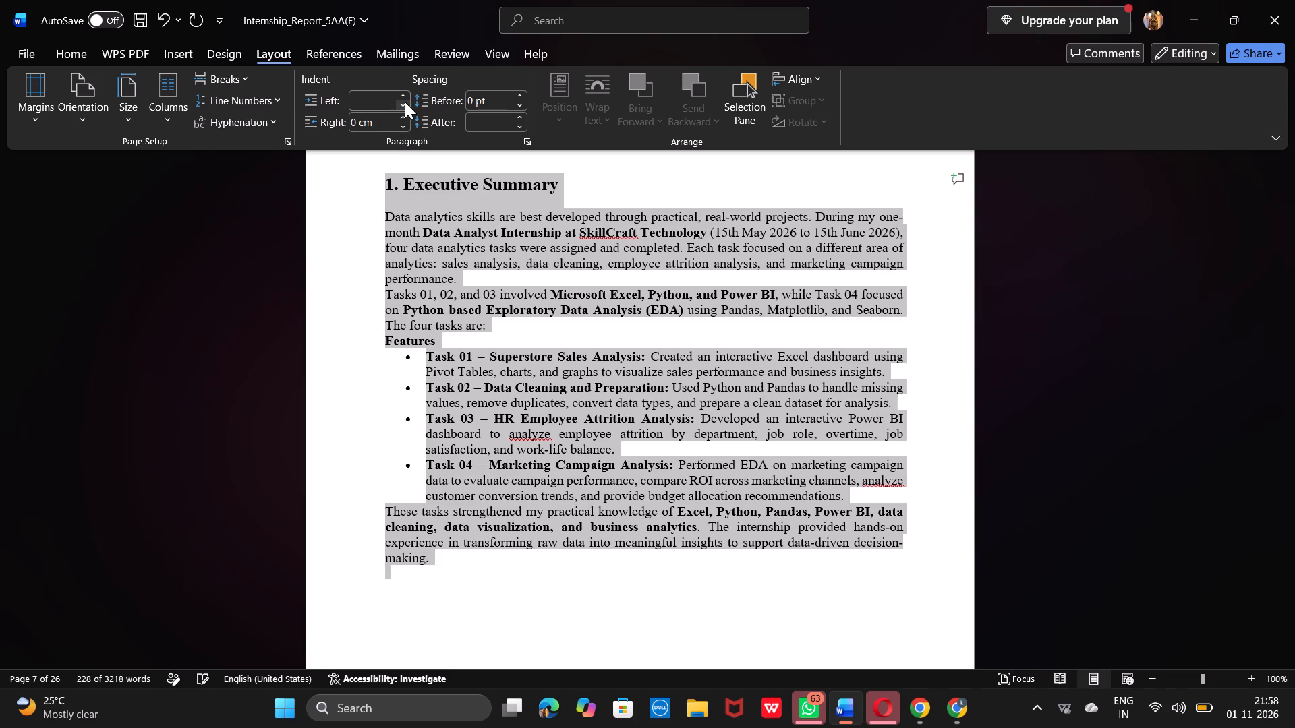
pyautogui.click(401, 94)
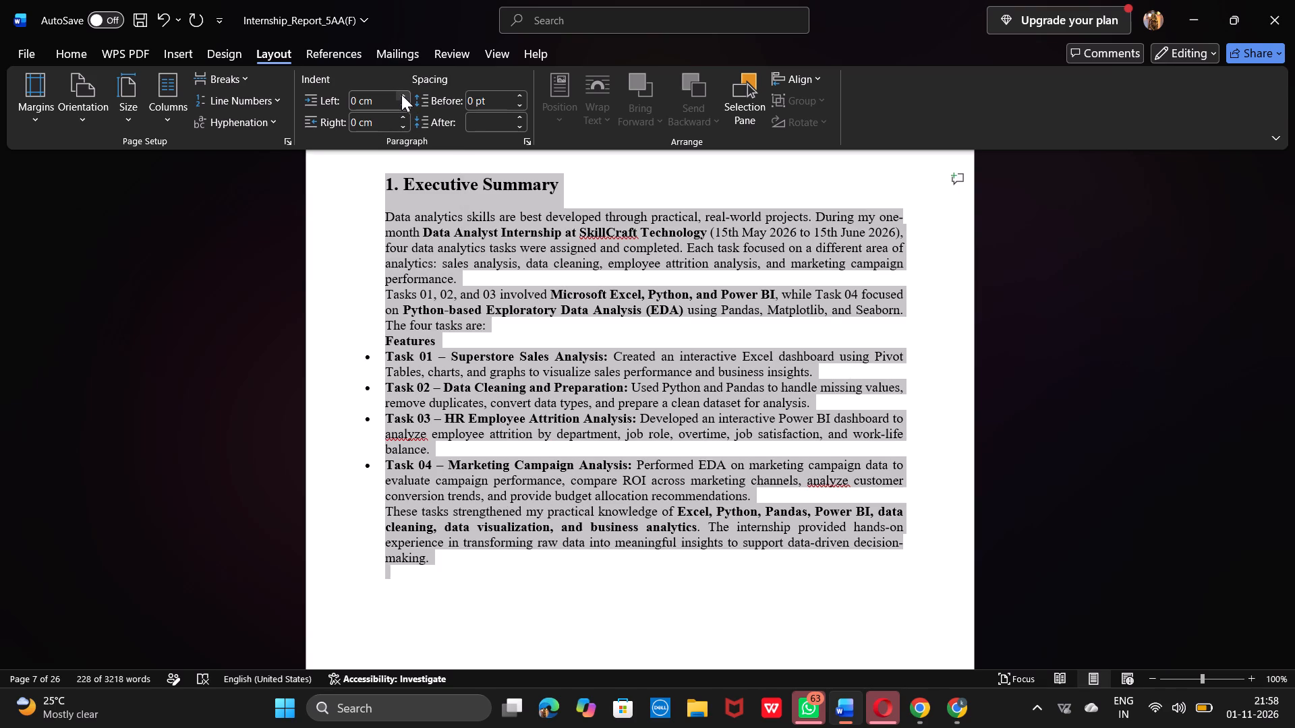
# Set the Executive Summary section's paragraph spacing to 12 pt before and 0 pt after.
pyautogui.click(519, 114)
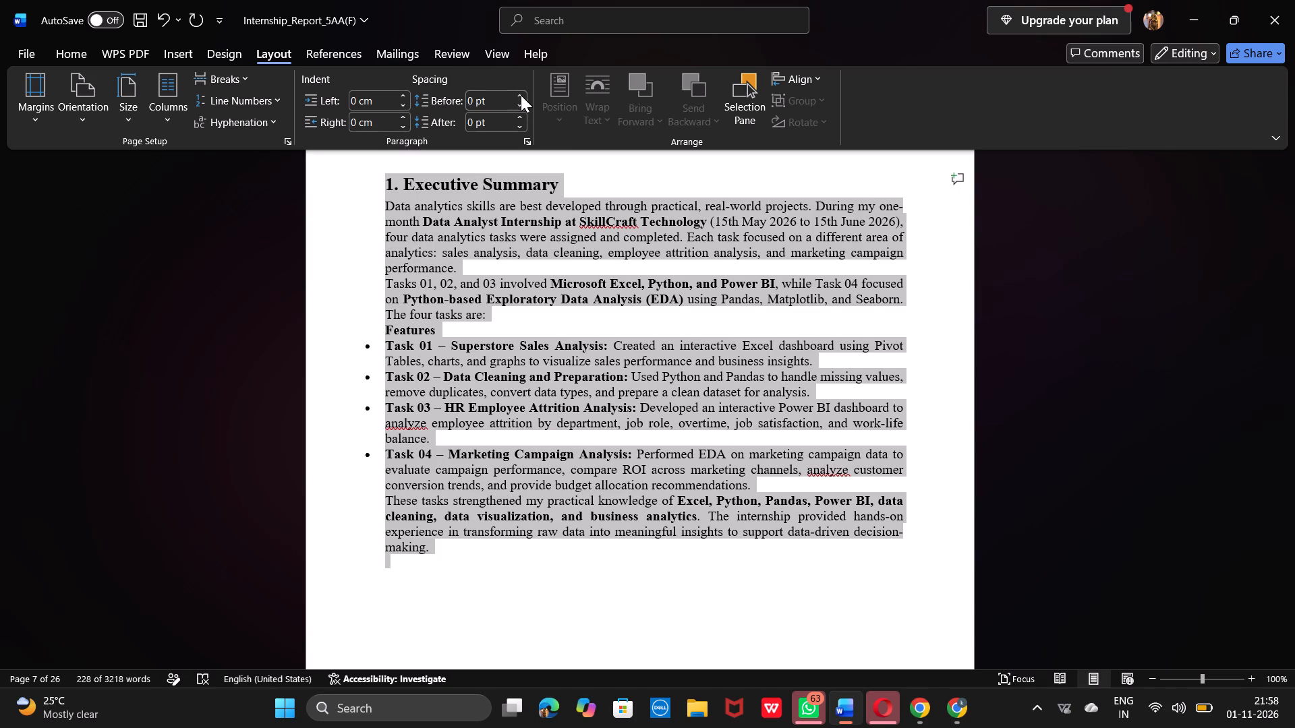
pyautogui.click(519, 94)
pyautogui.click(519, 94)
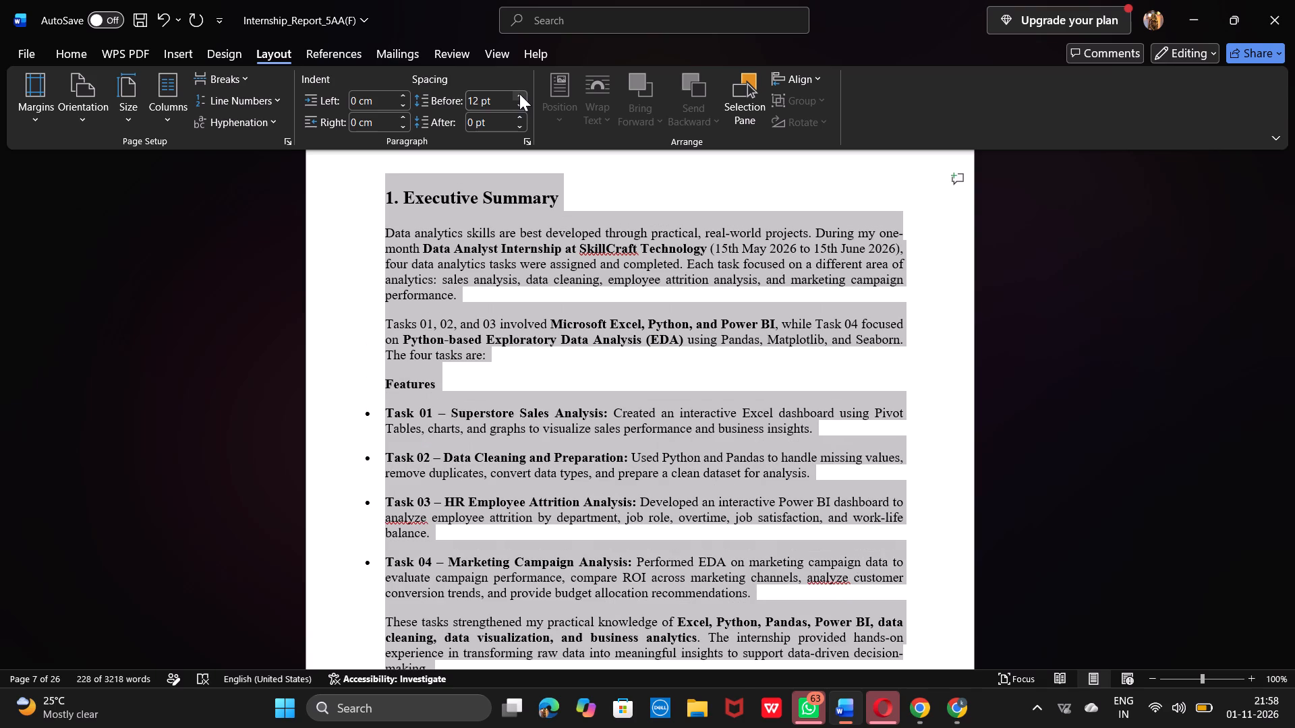
pyautogui.click(554, 372)
# Review the spacing and layout of the Executive Summary against the "2. Overview of Organization" page.
pyautogui.scroll(-8, 554, 372)
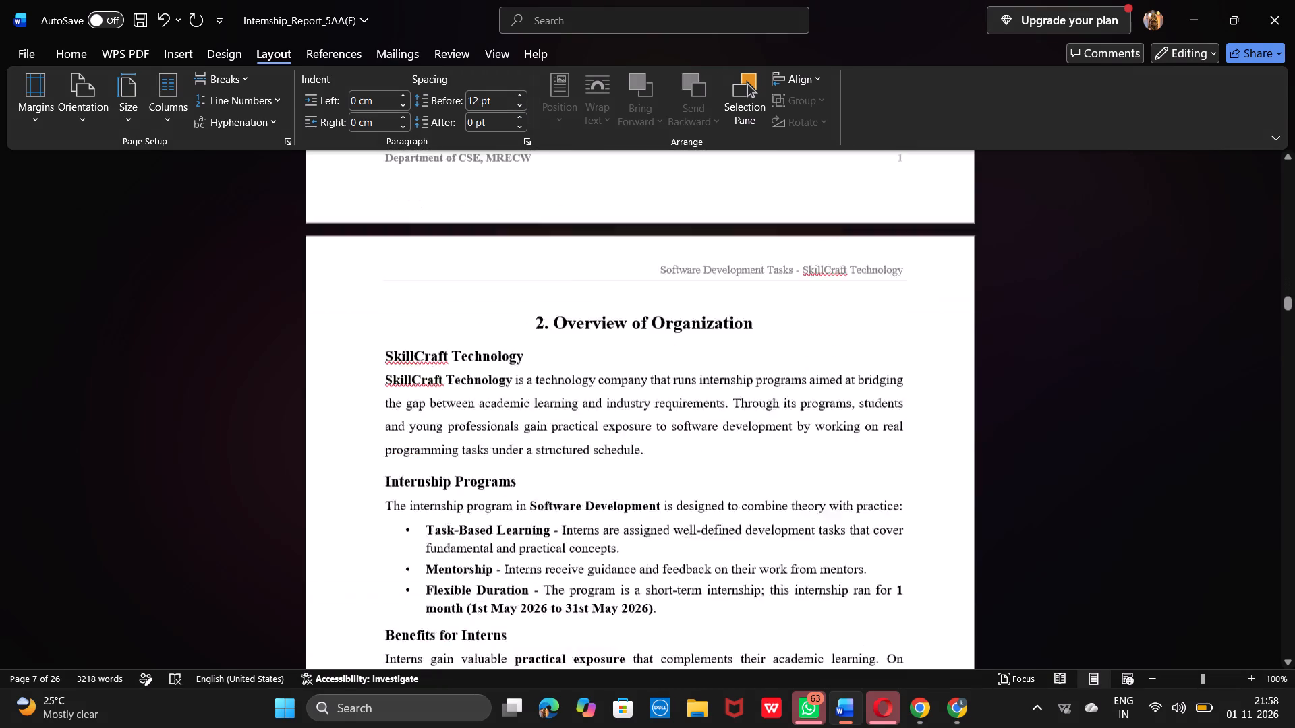
pyautogui.scroll(2, 554, 372)
pyautogui.scroll(-1, 554, 372)
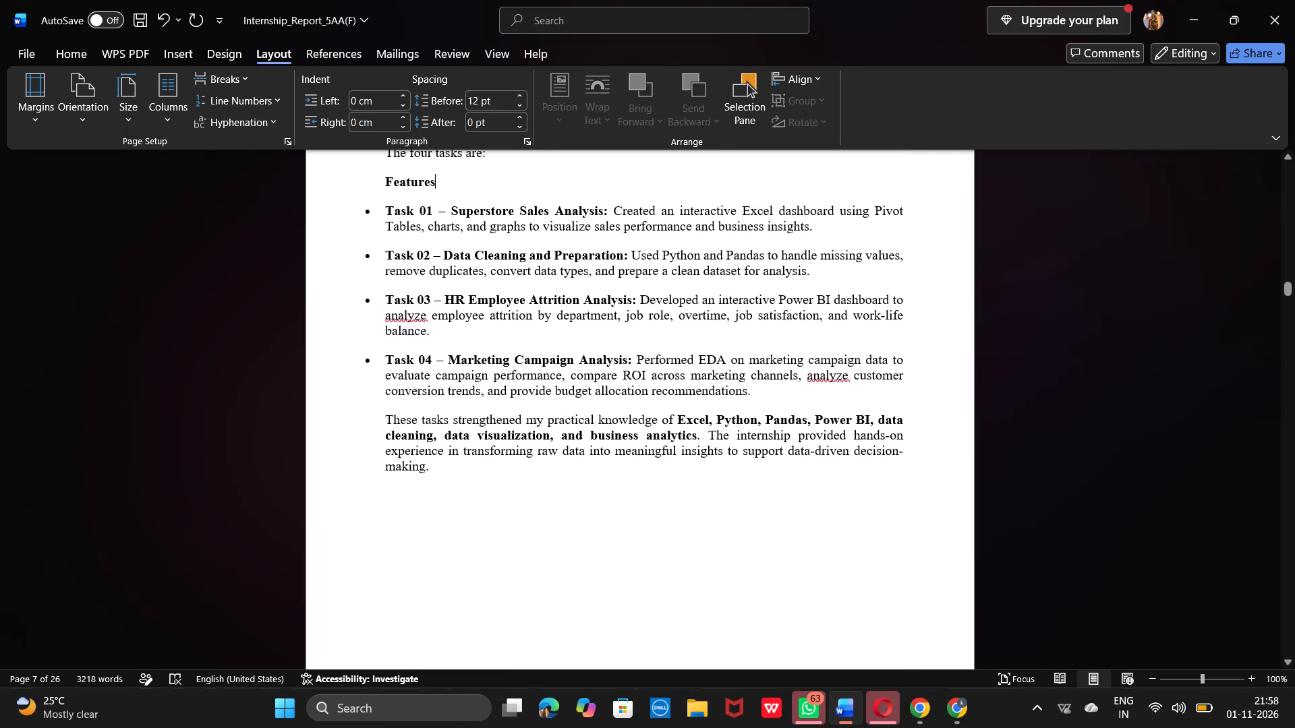
pyautogui.scroll(-3, 554, 372)
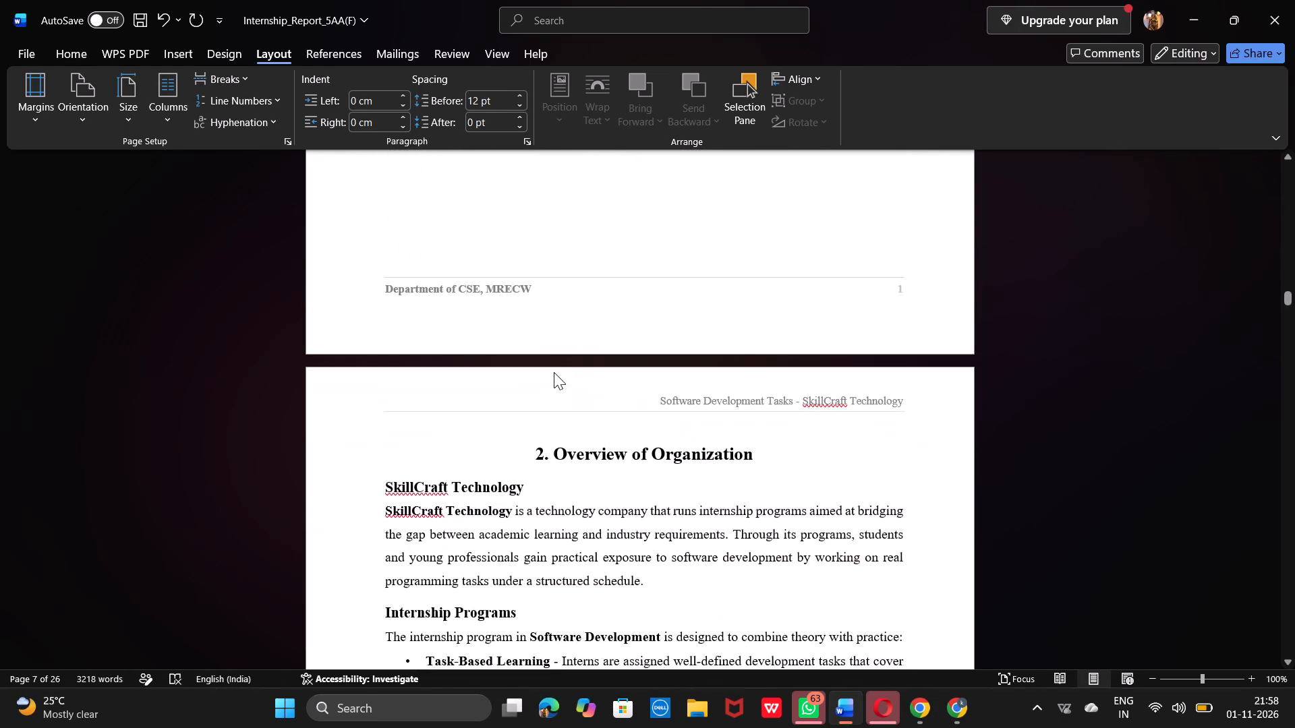
pyautogui.scroll(-4, 554, 372)
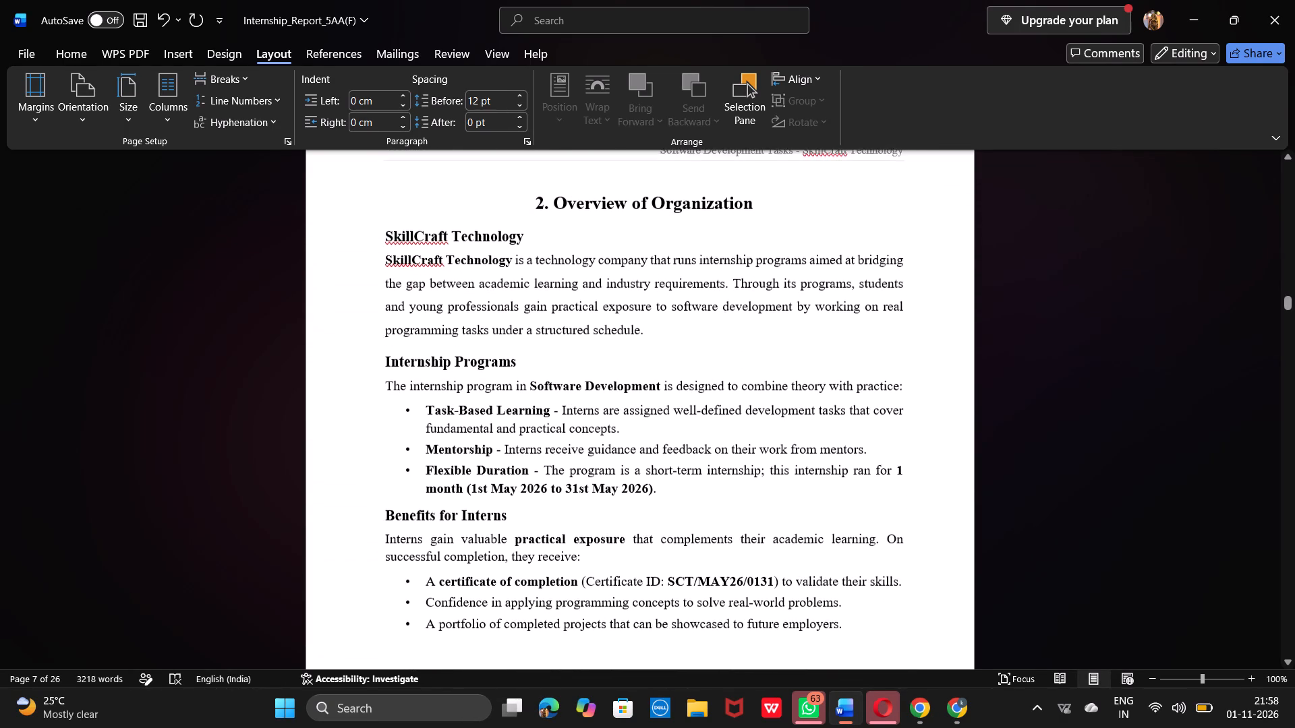
pyautogui.scroll(-1, 554, 372)
pyautogui.scroll(1, 554, 372)
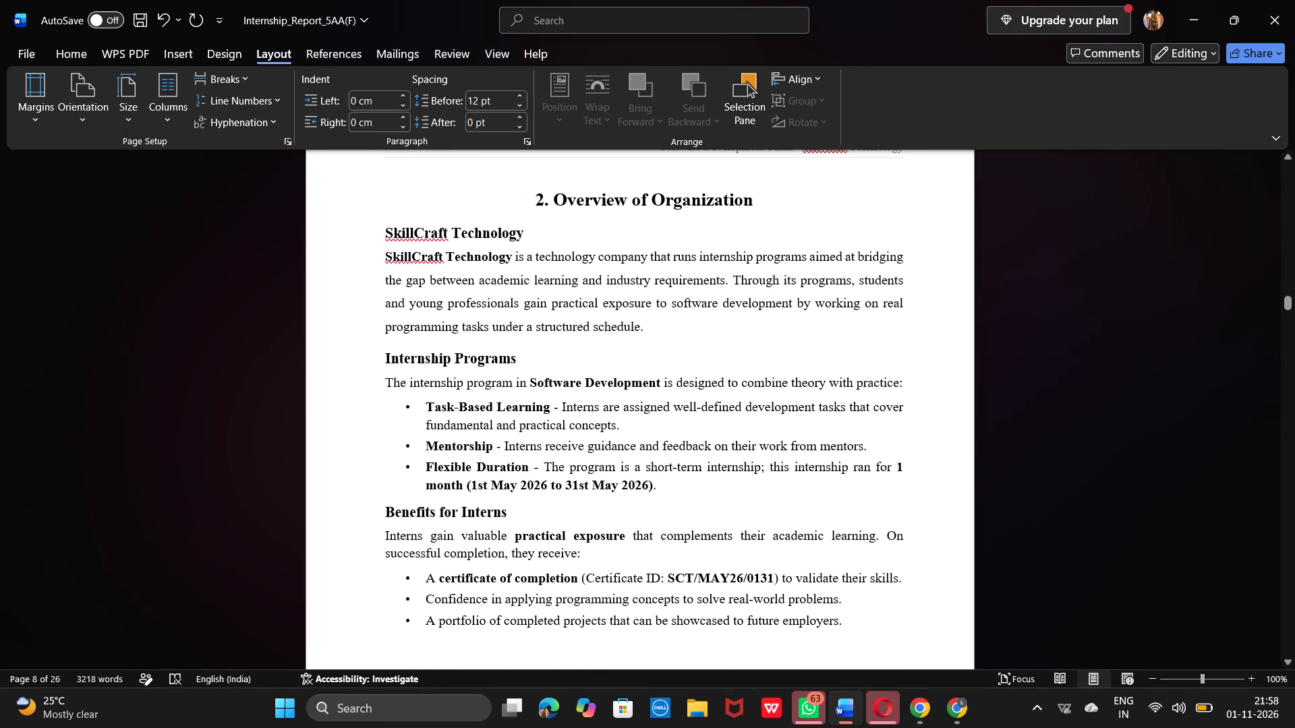
pyautogui.moveTo(523, 206); pyautogui.dragTo(689, 477)
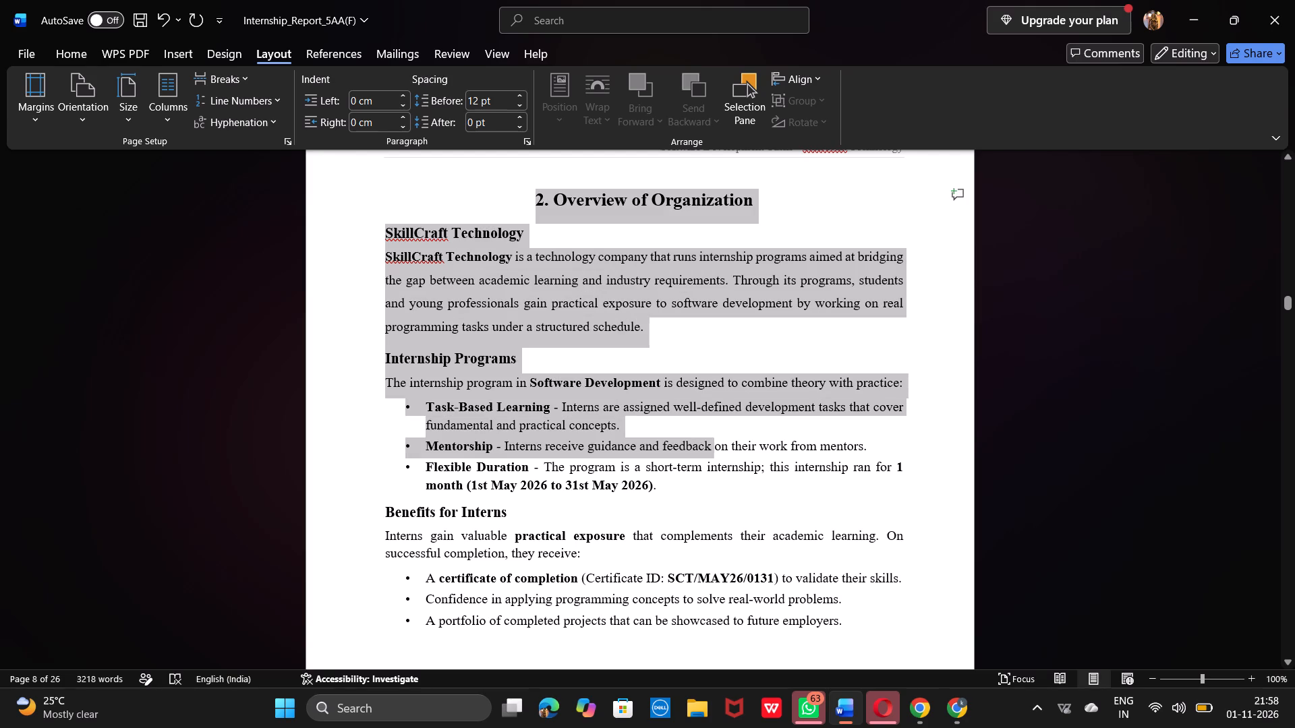
pyautogui.moveTo(689, 477); pyautogui.dragTo(842, 617)
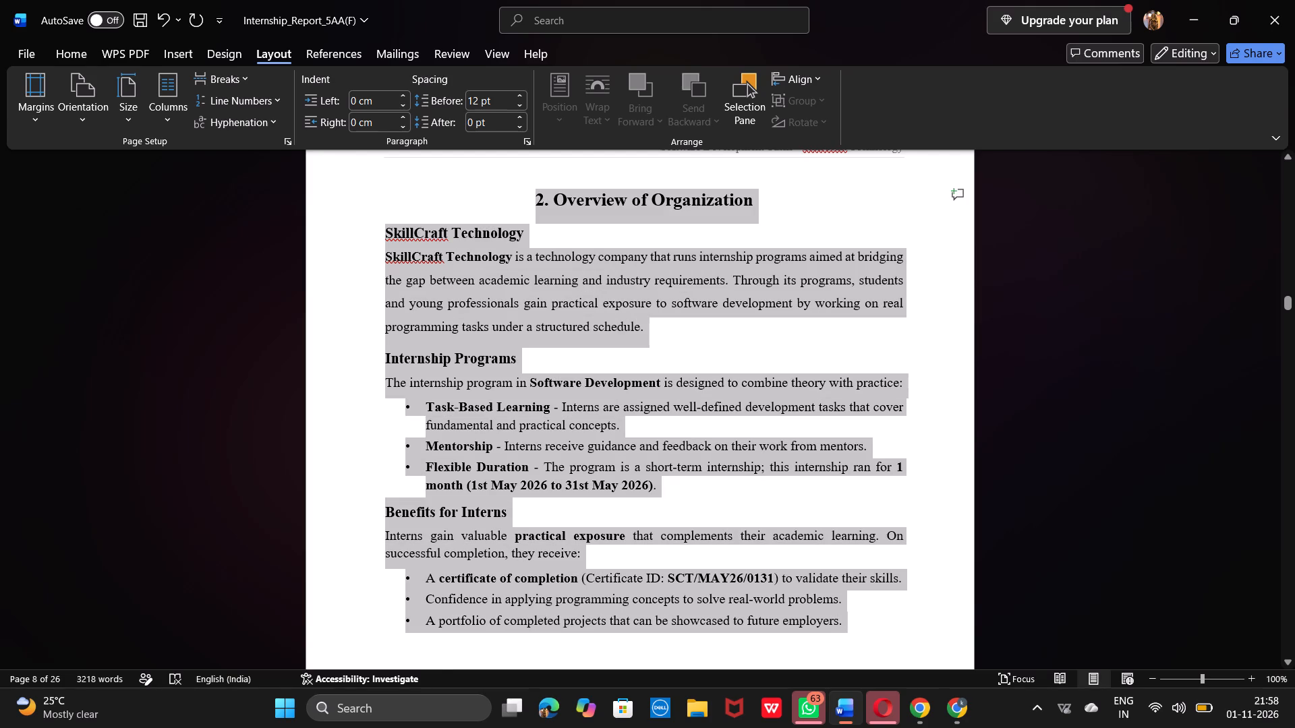
pyautogui.moveTo(842, 617); pyautogui.dragTo(842, 617)
pyautogui.hotkey('ctrl', 'c')
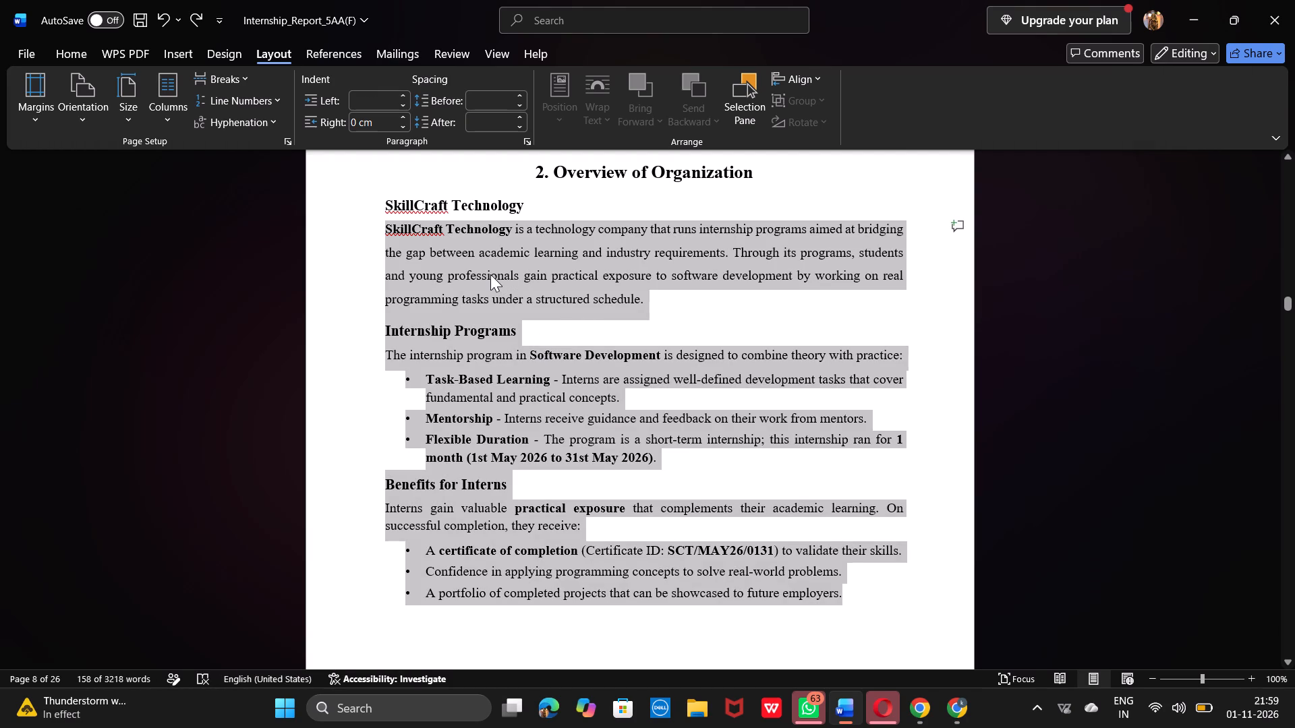
pyautogui.press('BackSpace')
pyautogui.hotkey('ctrl', 'v')
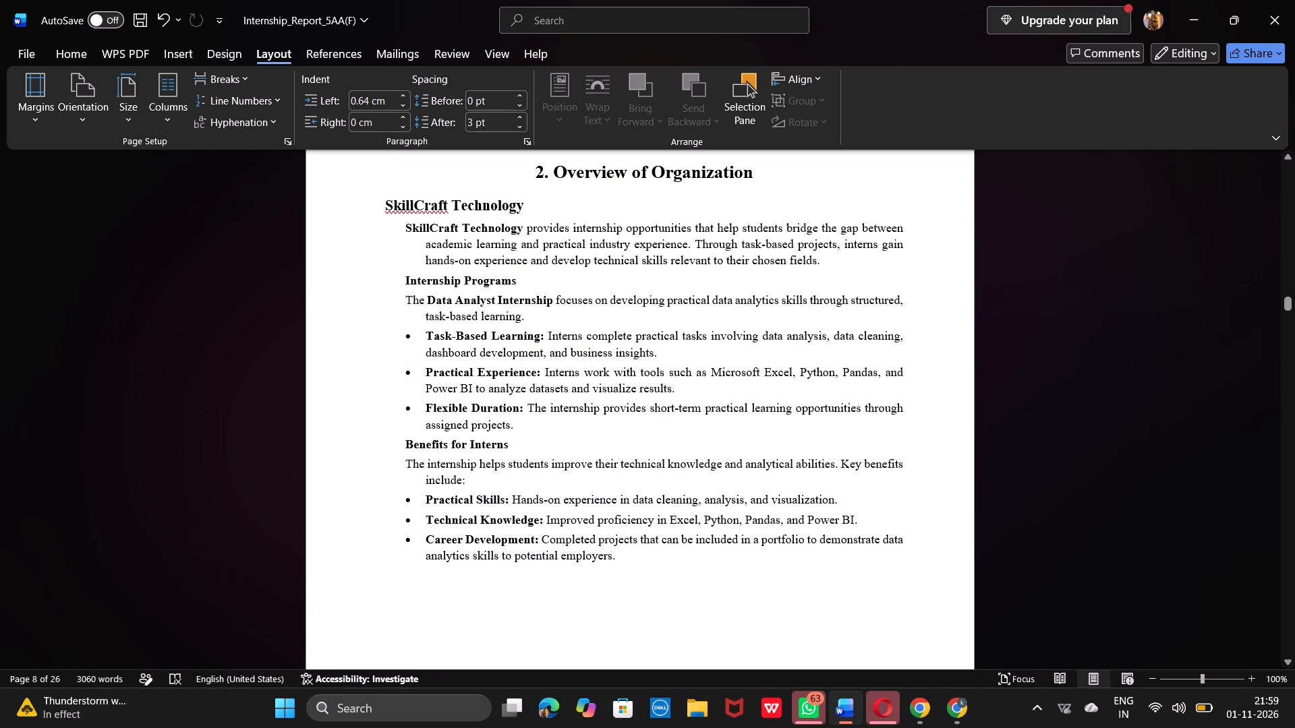
# Remove the indents from the SkillCraft Technology paragraph, the Internship Programs heading and its introductory paragraph.
pyautogui.click(405, 224)
pyautogui.press('BackSpace')
pyautogui.press('BackSpace')
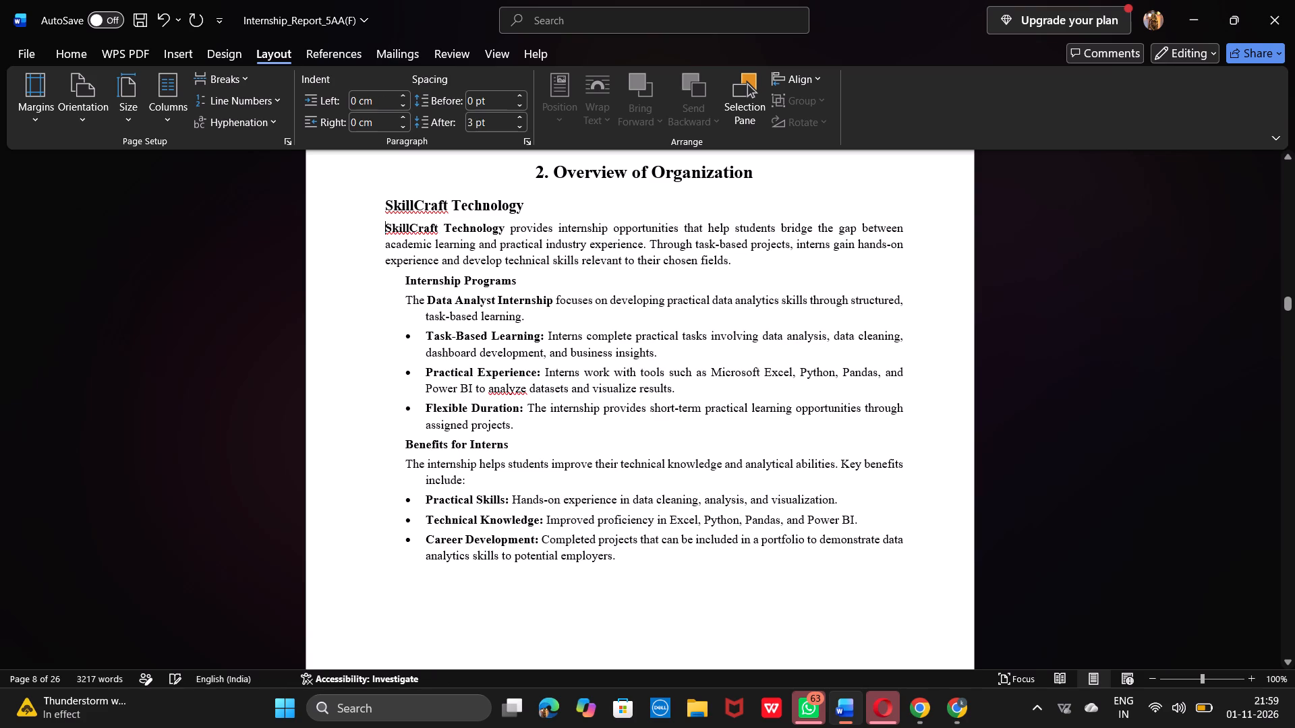
pyautogui.click(409, 278)
pyautogui.press('Left')
pyautogui.press('BackSpace')
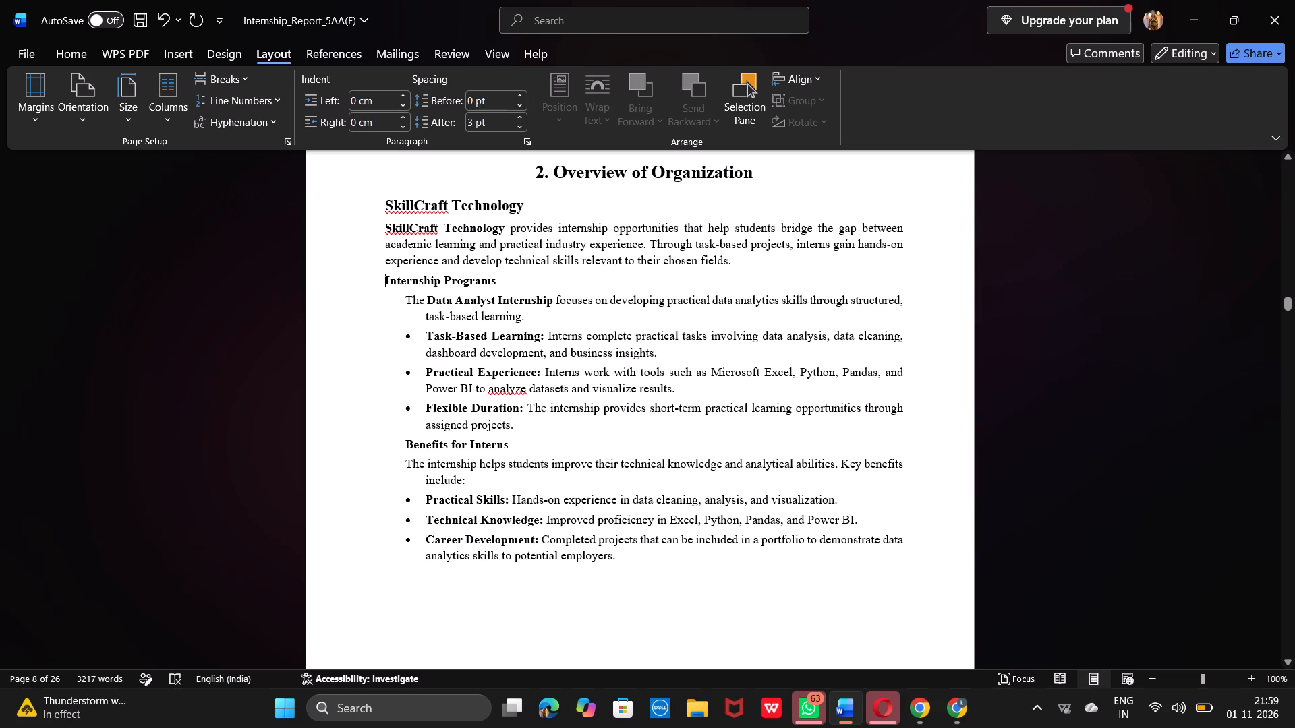
pyautogui.click(404, 297)
pyautogui.press('BackSpace')
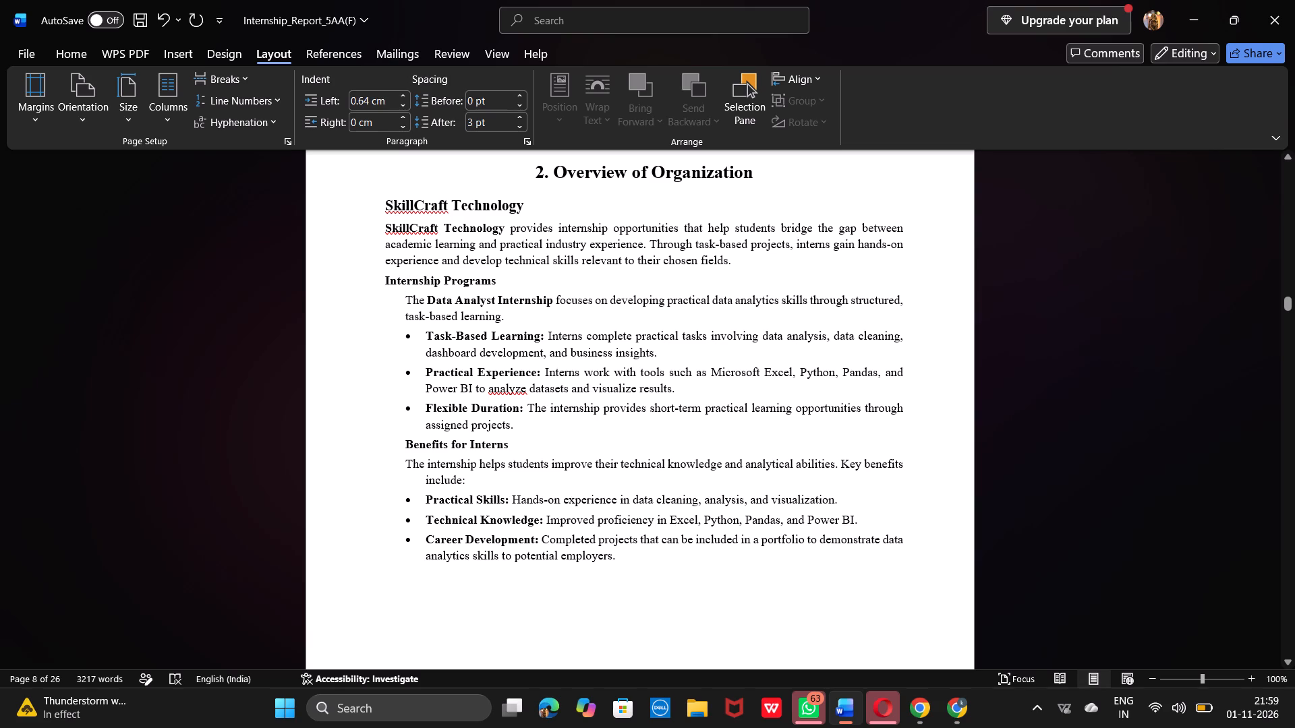
pyautogui.press('BackSpace')
# Remove the bullets and indents from the Task-Based Learning, Practical Experience and Flexible Duration items.
pyautogui.click(403, 336)
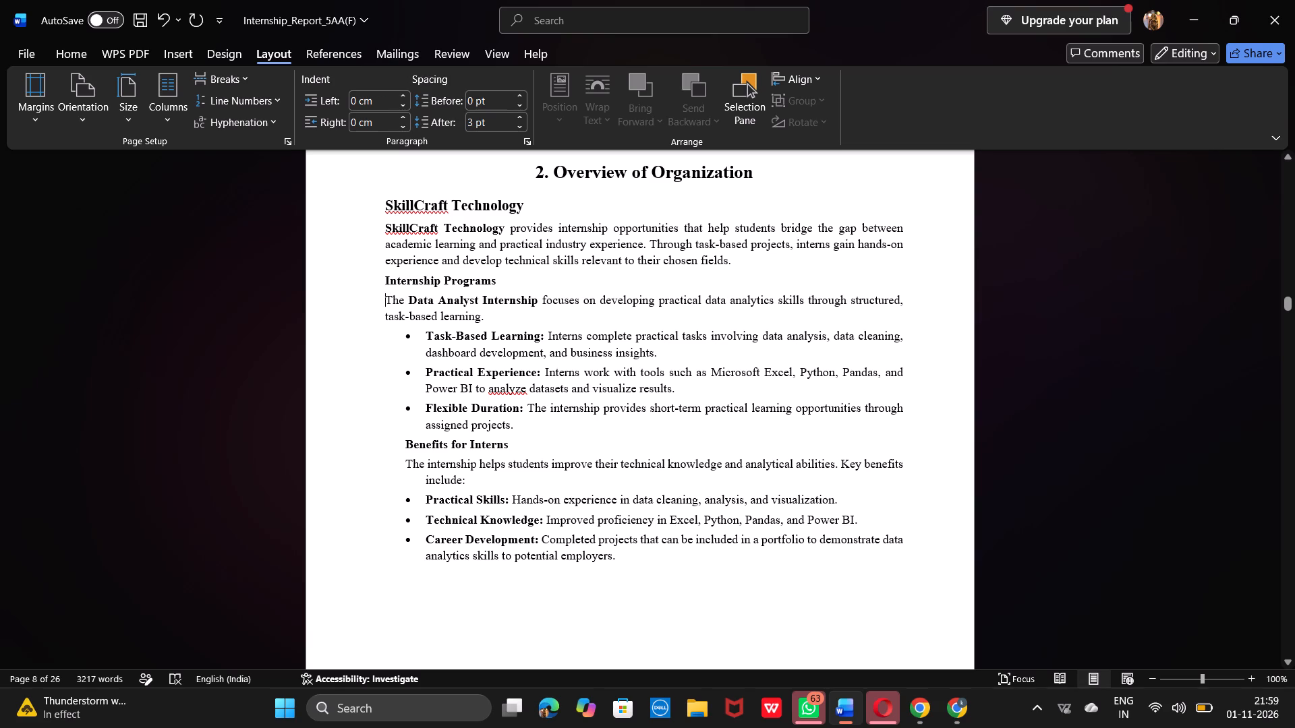
pyautogui.press('BackSpace')
pyautogui.press('BackSpace')
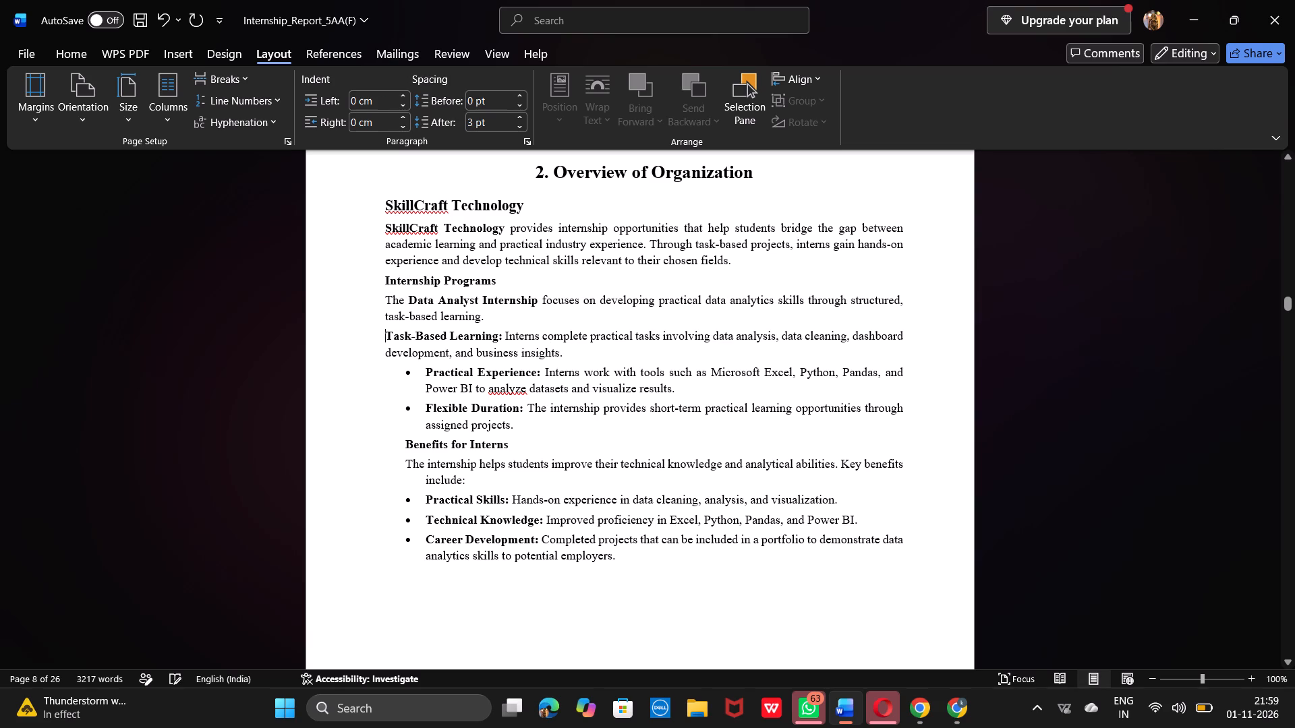
pyautogui.click(421, 375)
pyautogui.press('BackSpace')
pyautogui.press('BackSpace')
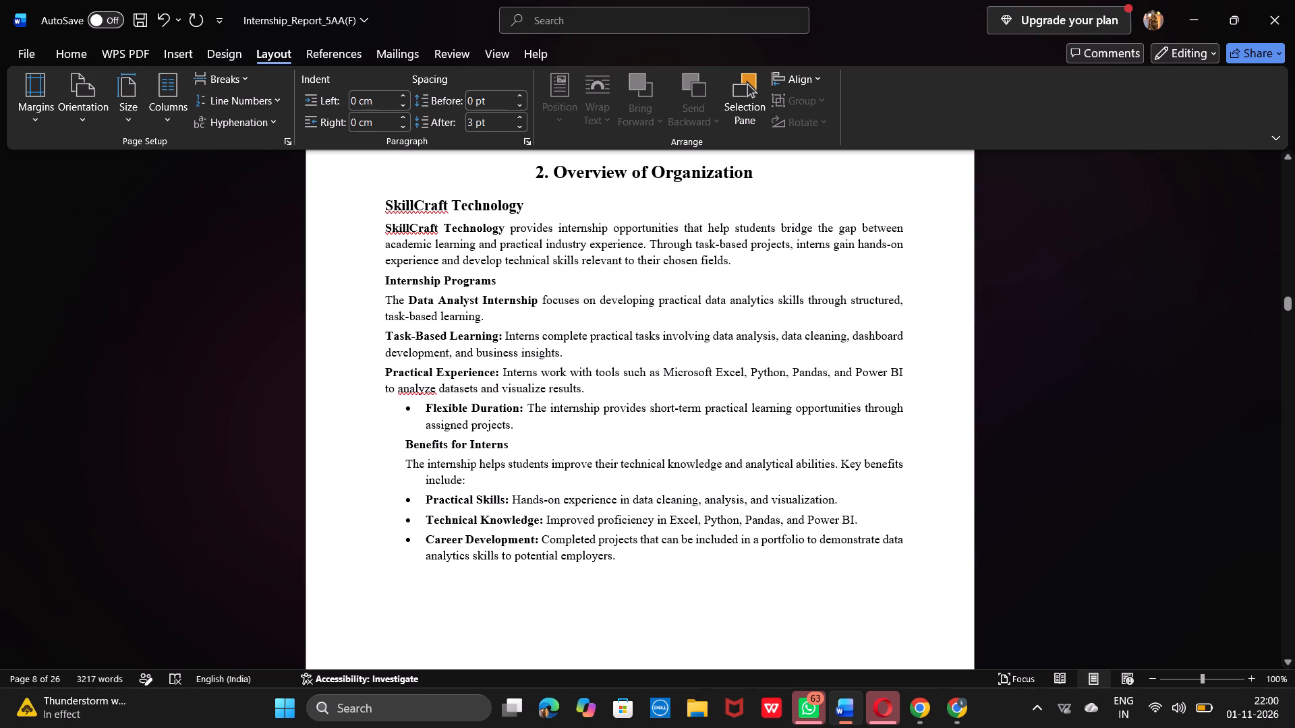
pyautogui.click(427, 405)
pyautogui.press('BackSpace')
pyautogui.press('BackSpace')
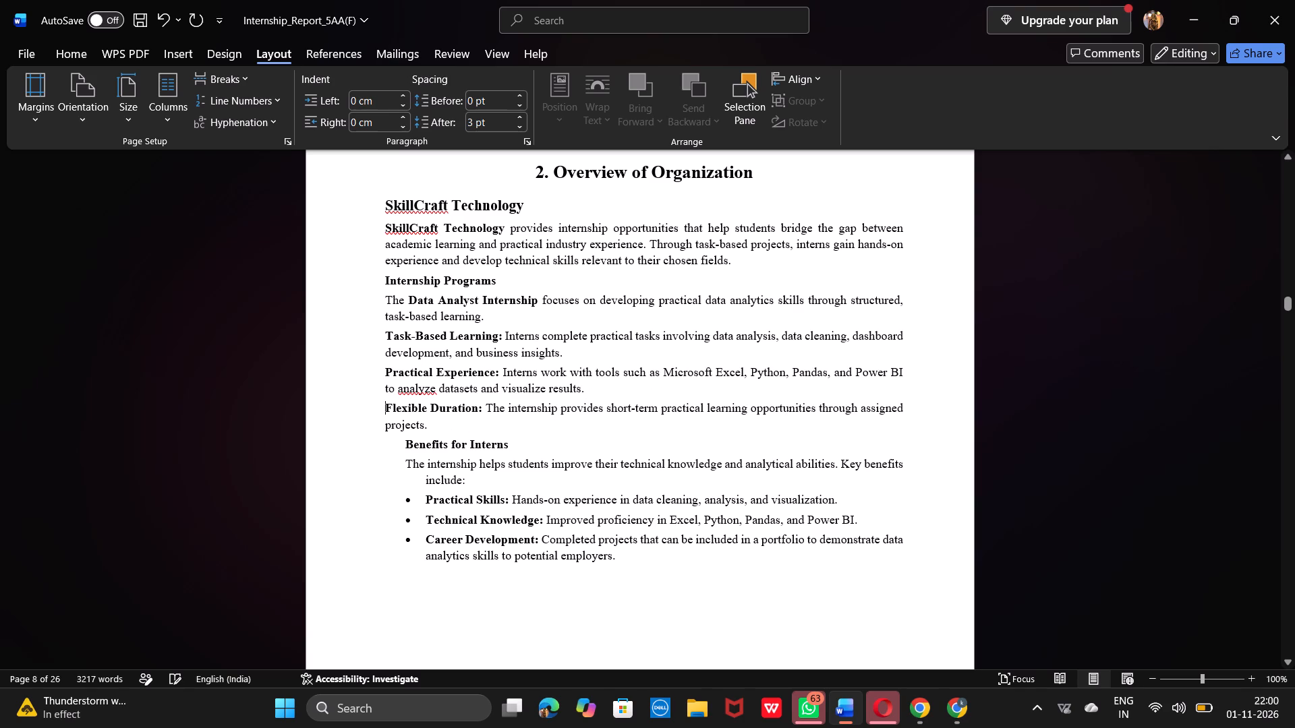
# Remove the indent from the Benefits for Interns heading and the hanging indent from the paragraph below it.
pyautogui.click(403, 444)
pyautogui.press('BackSpace')
pyautogui.click(407, 469)
pyautogui.press('BackSpace')
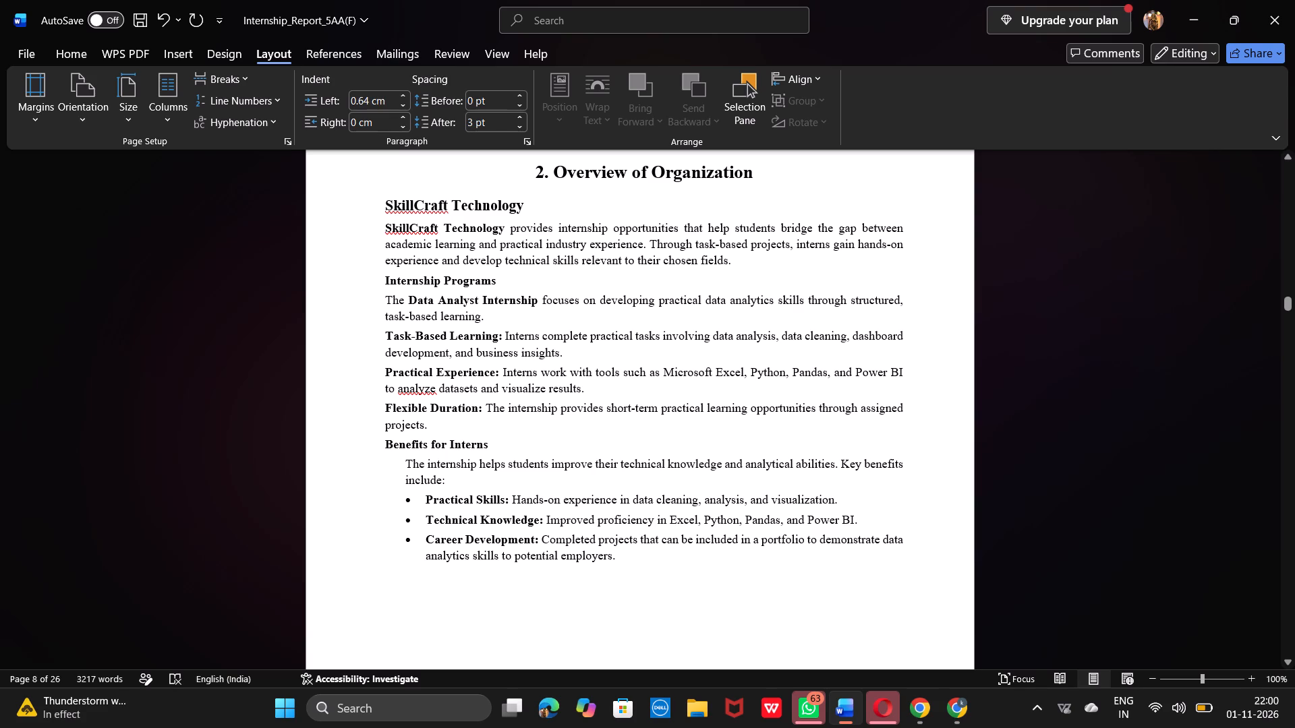
# Apply round bullets to the Task-Based Learning, Practical Experience and Flexible Duration items.
pyautogui.moveTo(382, 333); pyautogui.dragTo(430, 413)
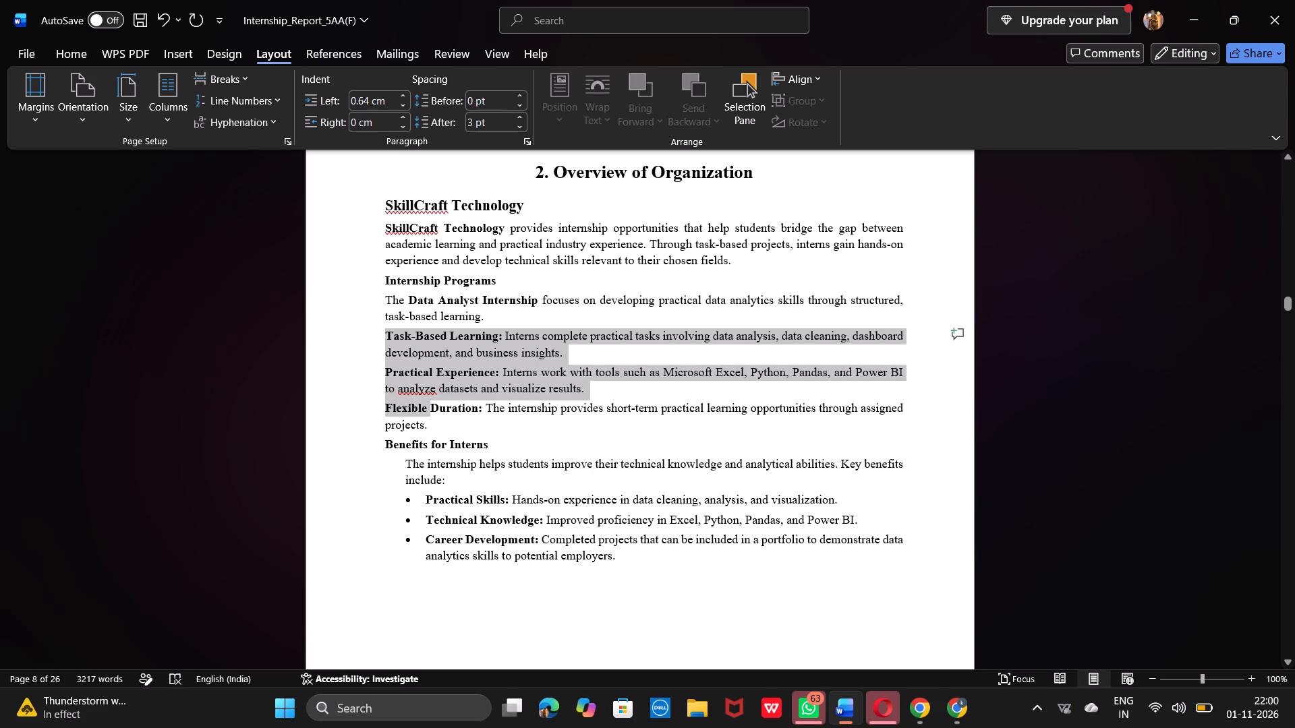
pyautogui.moveTo(430, 413); pyautogui.dragTo(430, 421)
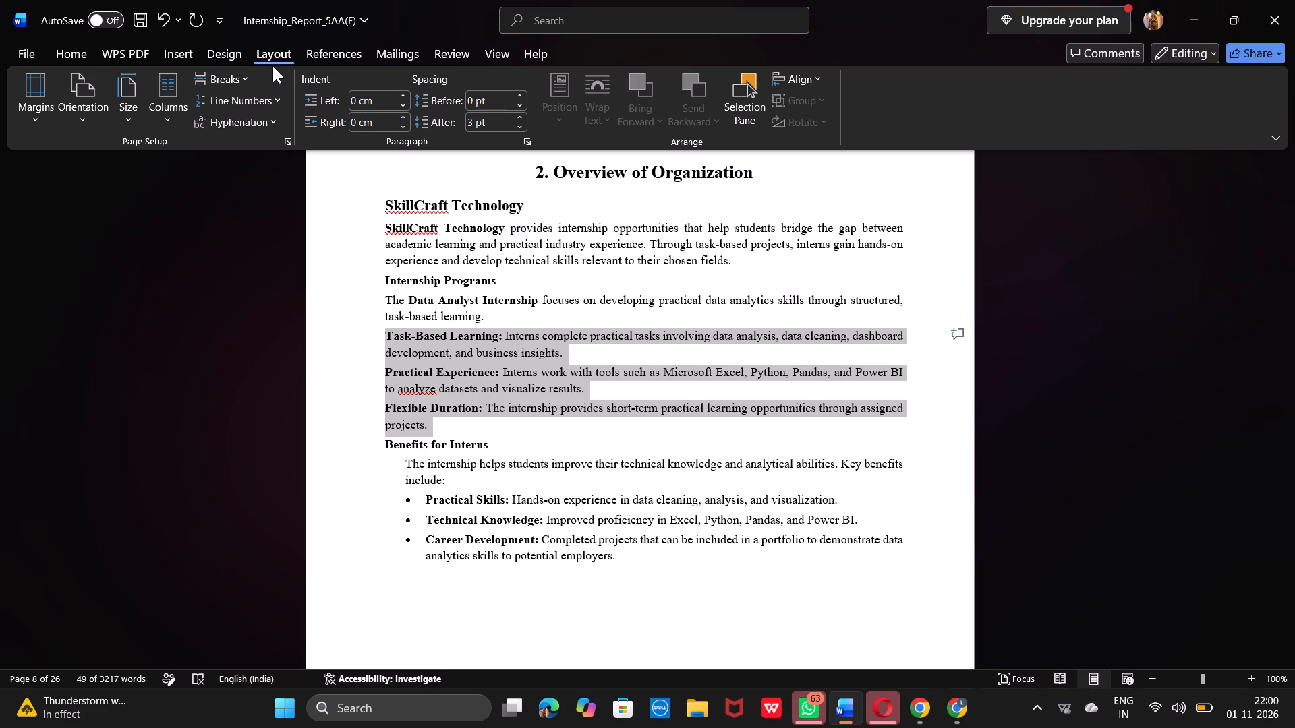
pyautogui.click(88, 51)
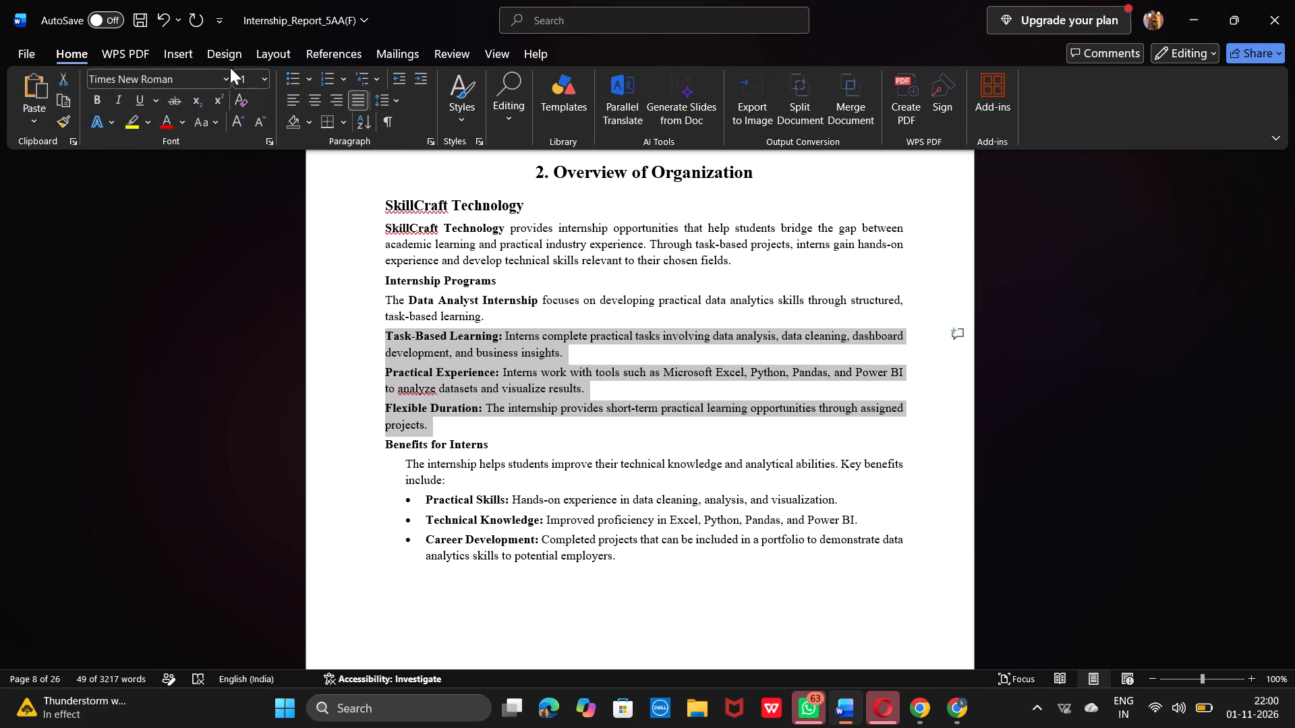
pyautogui.click(392, 100)
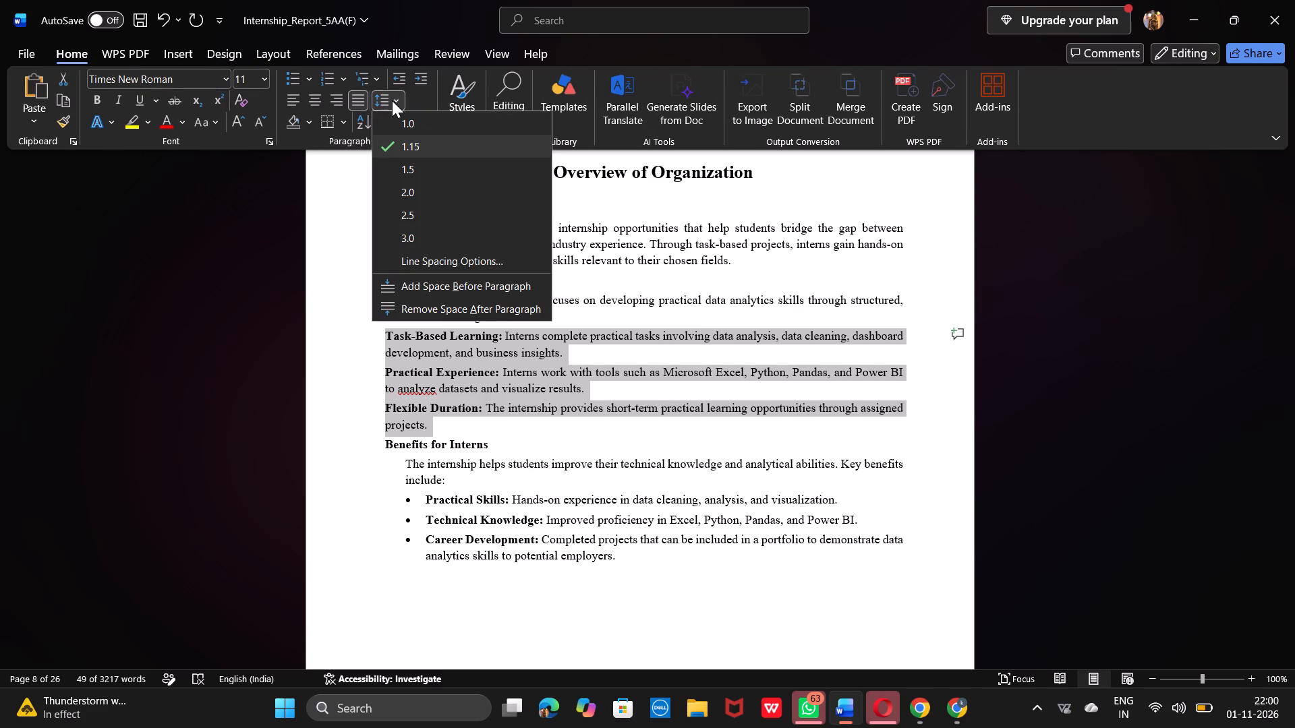
pyautogui.click(376, 77)
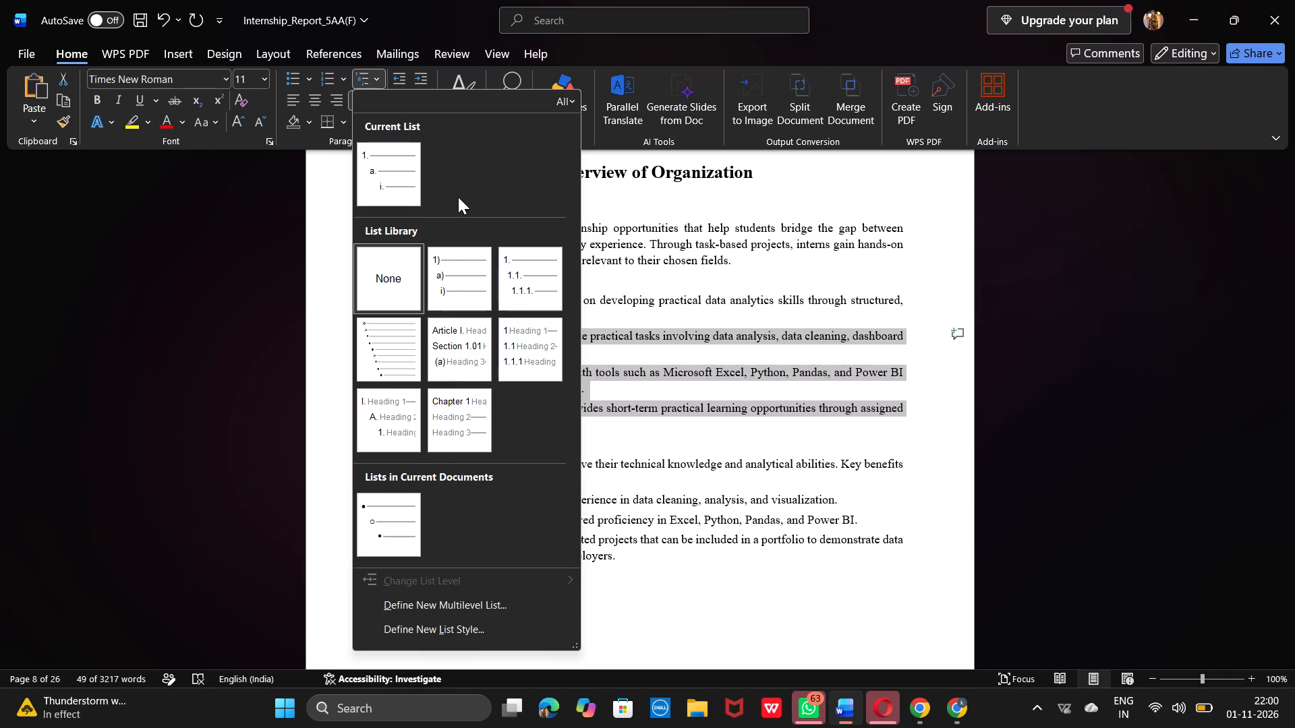
pyautogui.click(377, 82)
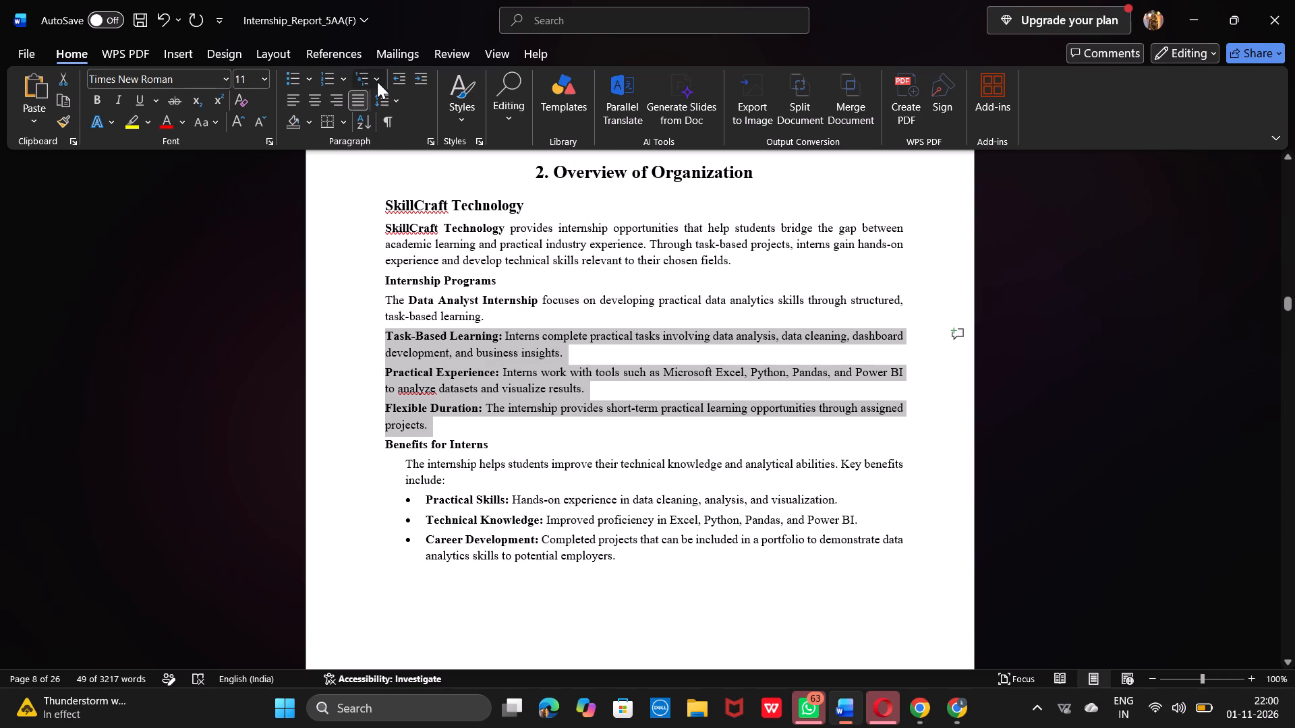
pyautogui.click(345, 78)
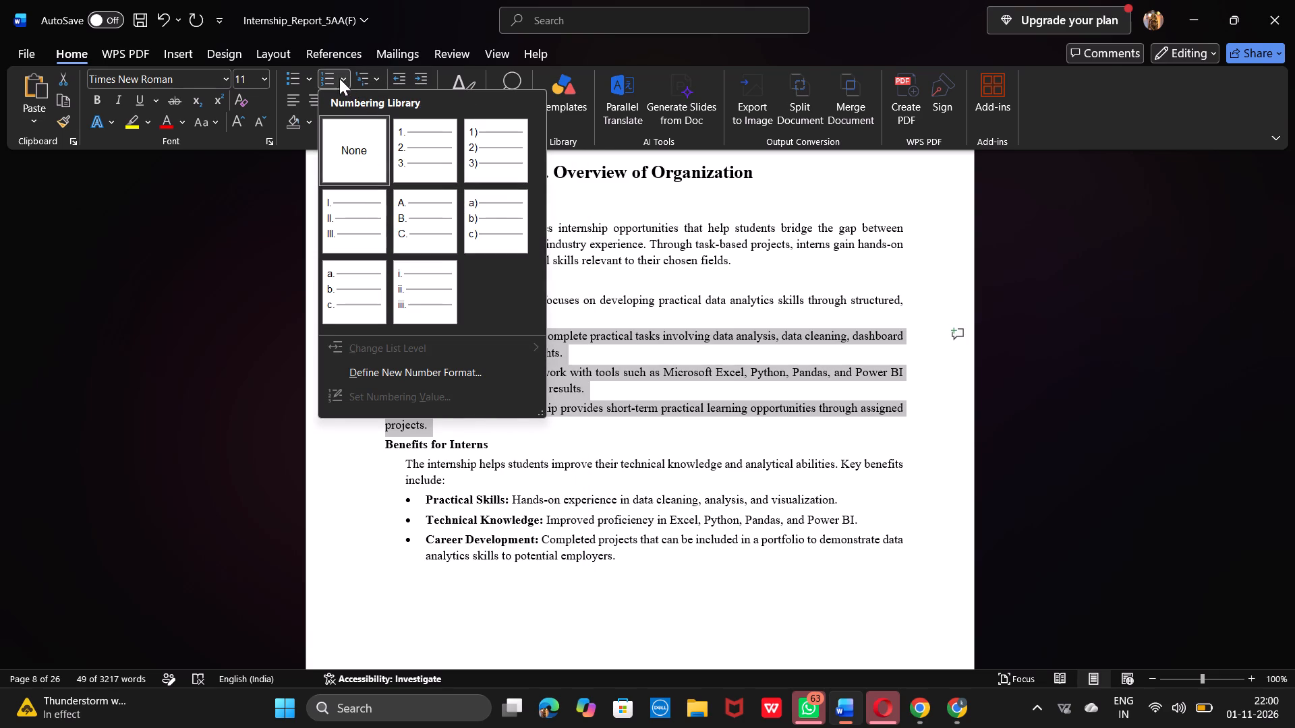
pyautogui.click(312, 80)
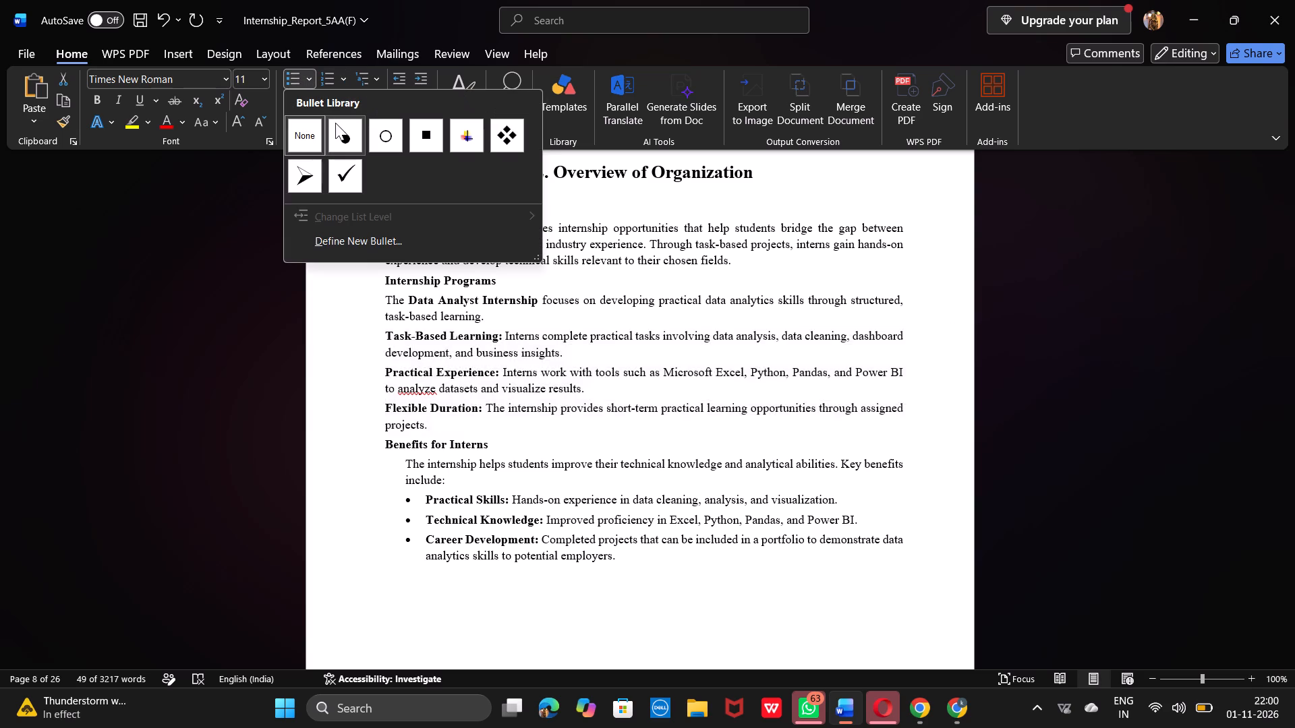
pyautogui.click(335, 125)
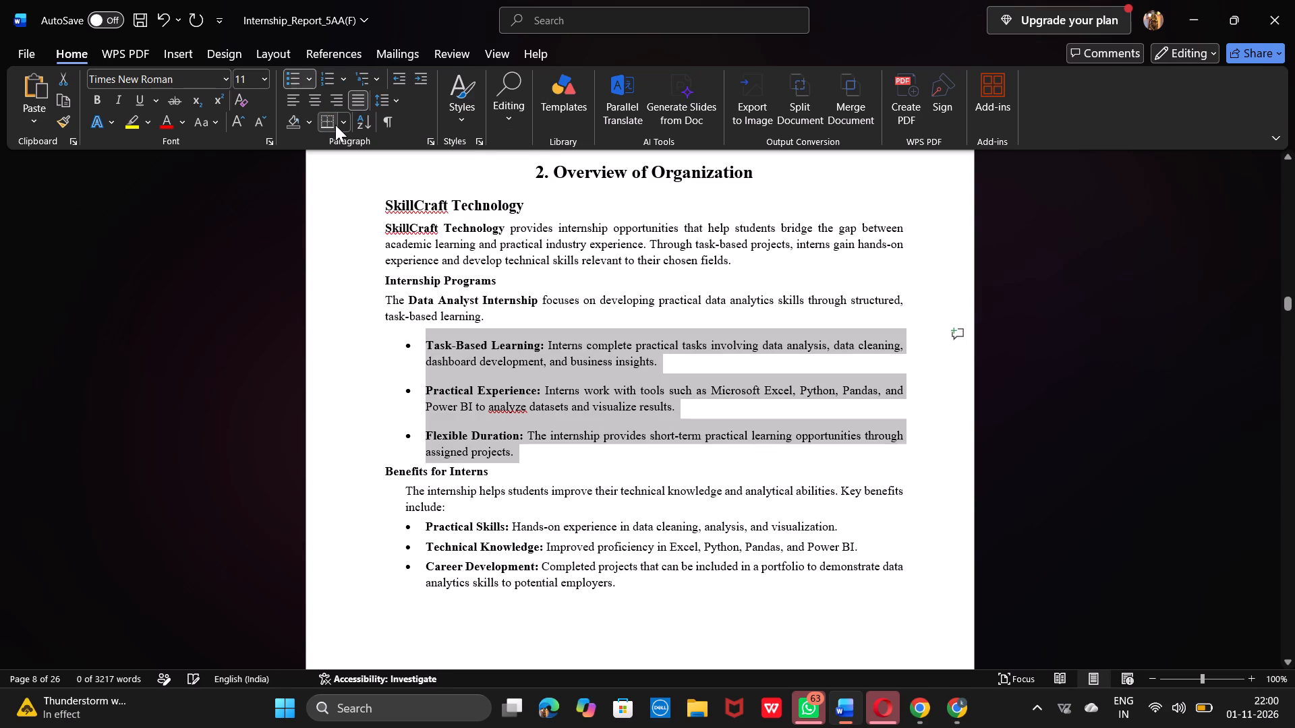
pyautogui.click(479, 448)
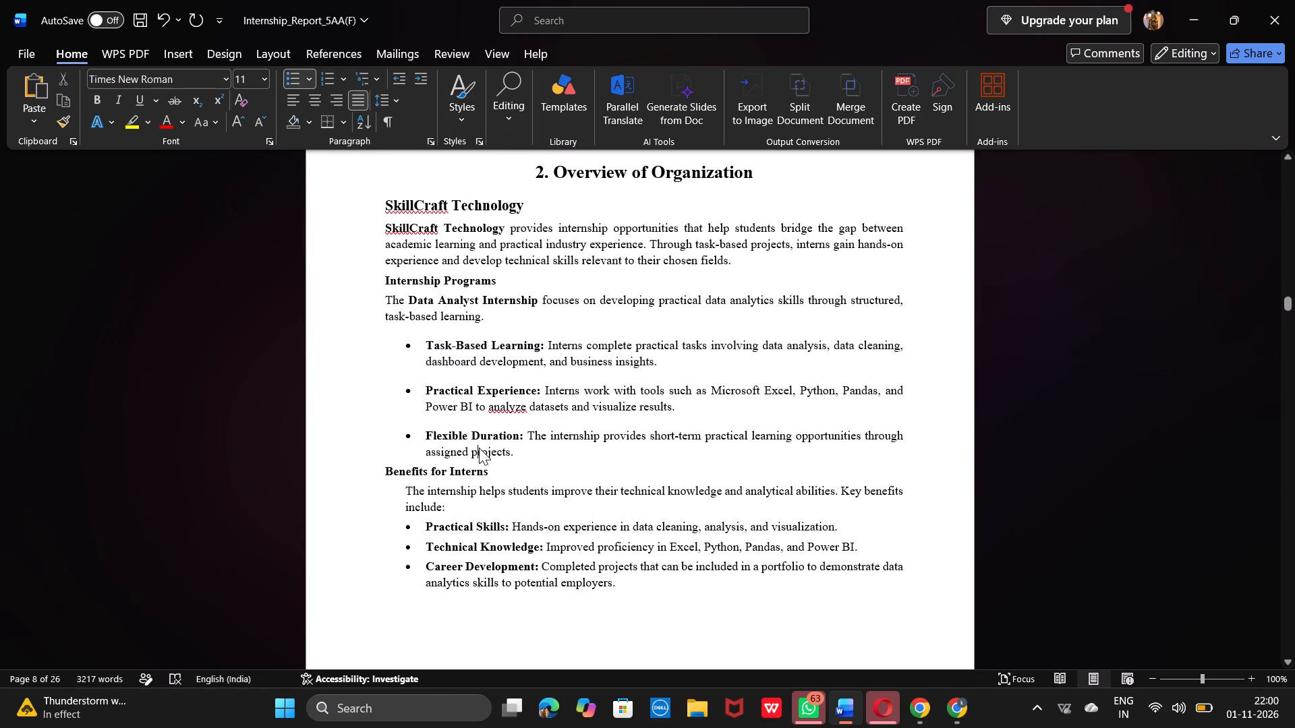
# Set the font size to 12 for all text from the SkillCraft Technology paragraph through the Career Development bullet.
pyautogui.scroll(3, 496, 535)
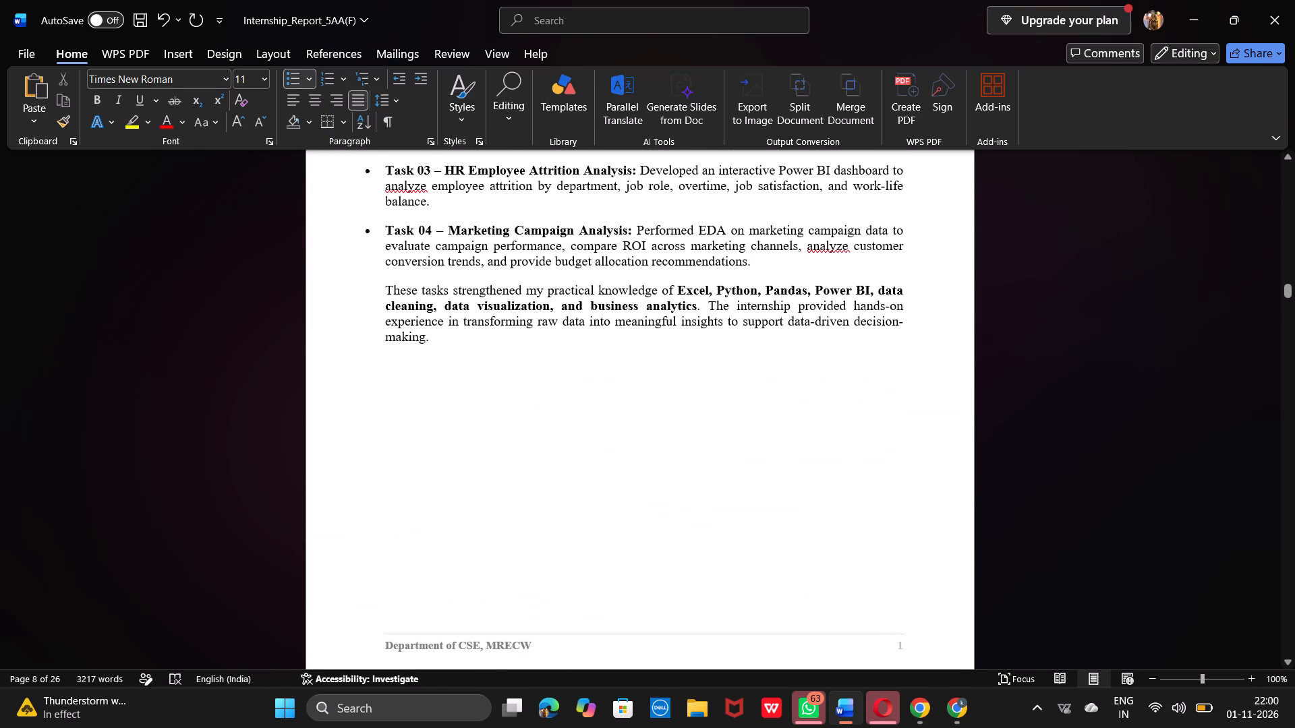
pyautogui.moveTo(383, 282); pyautogui.dragTo(430, 338)
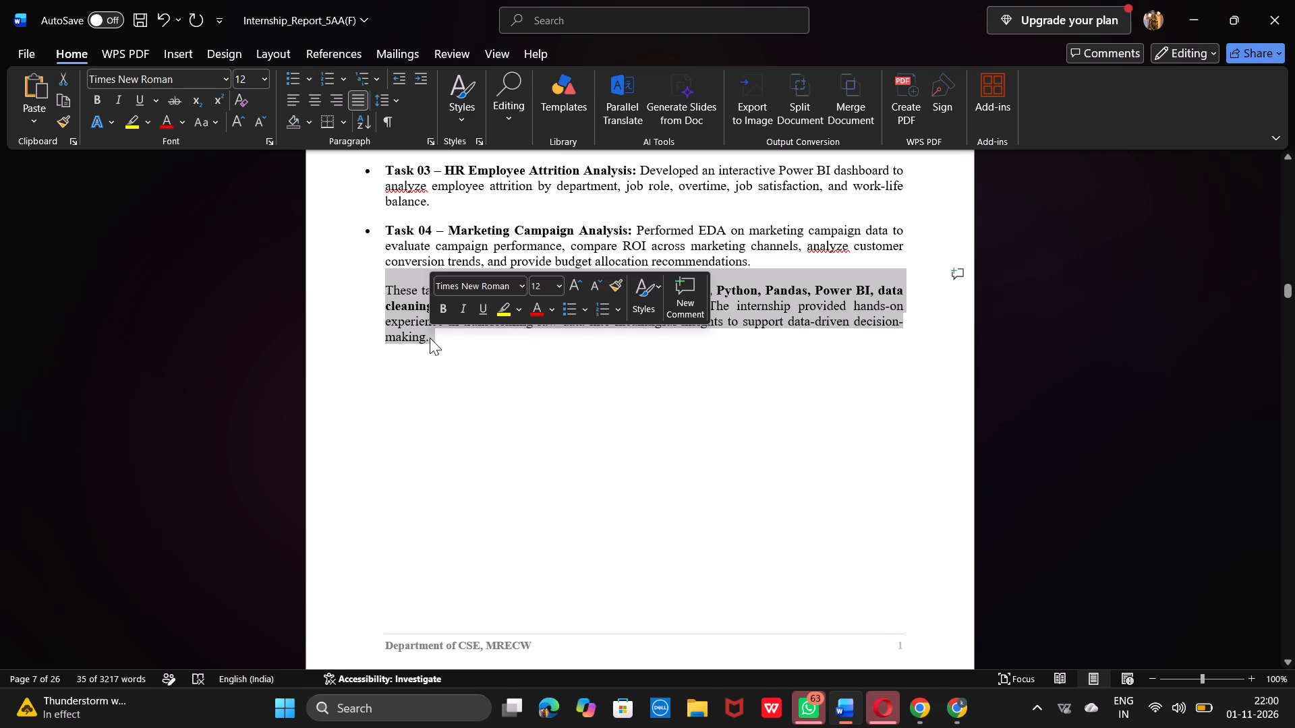
pyautogui.click(461, 380)
pyautogui.scroll(-4, 461, 380)
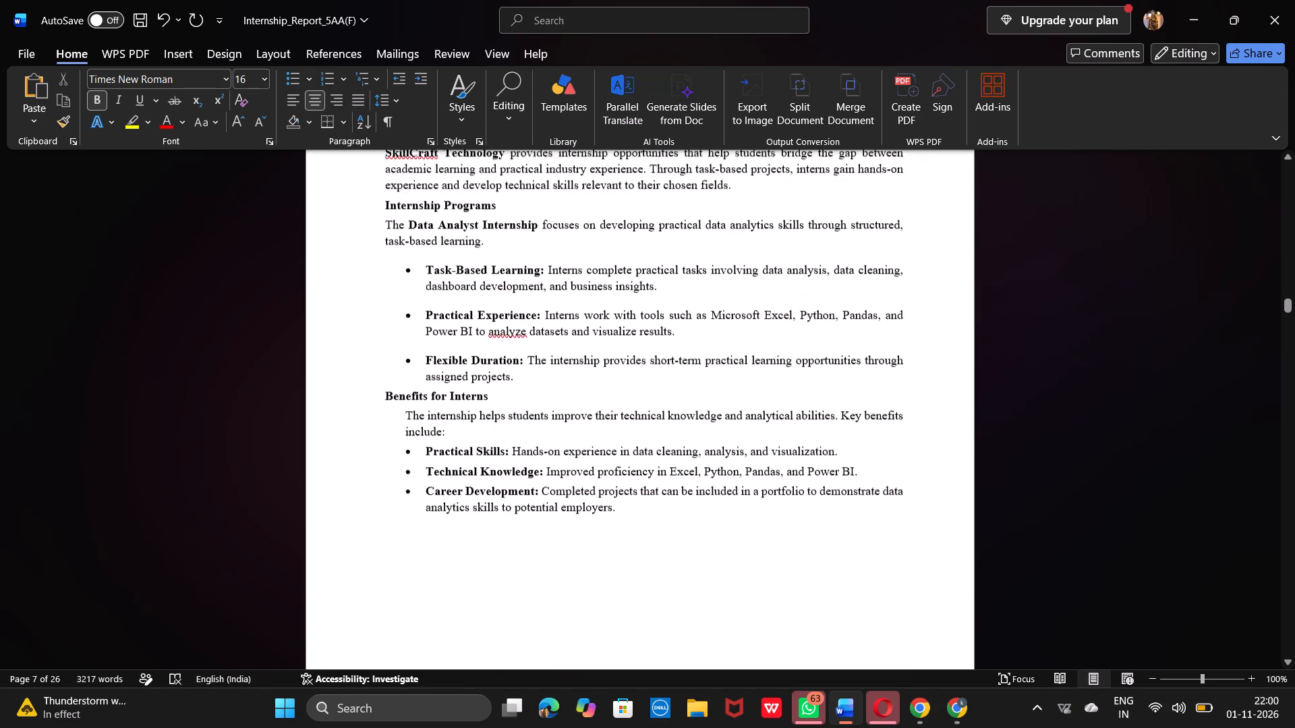
pyautogui.scroll(-1, 461, 380)
pyautogui.moveTo(384, 227); pyautogui.dragTo(555, 420)
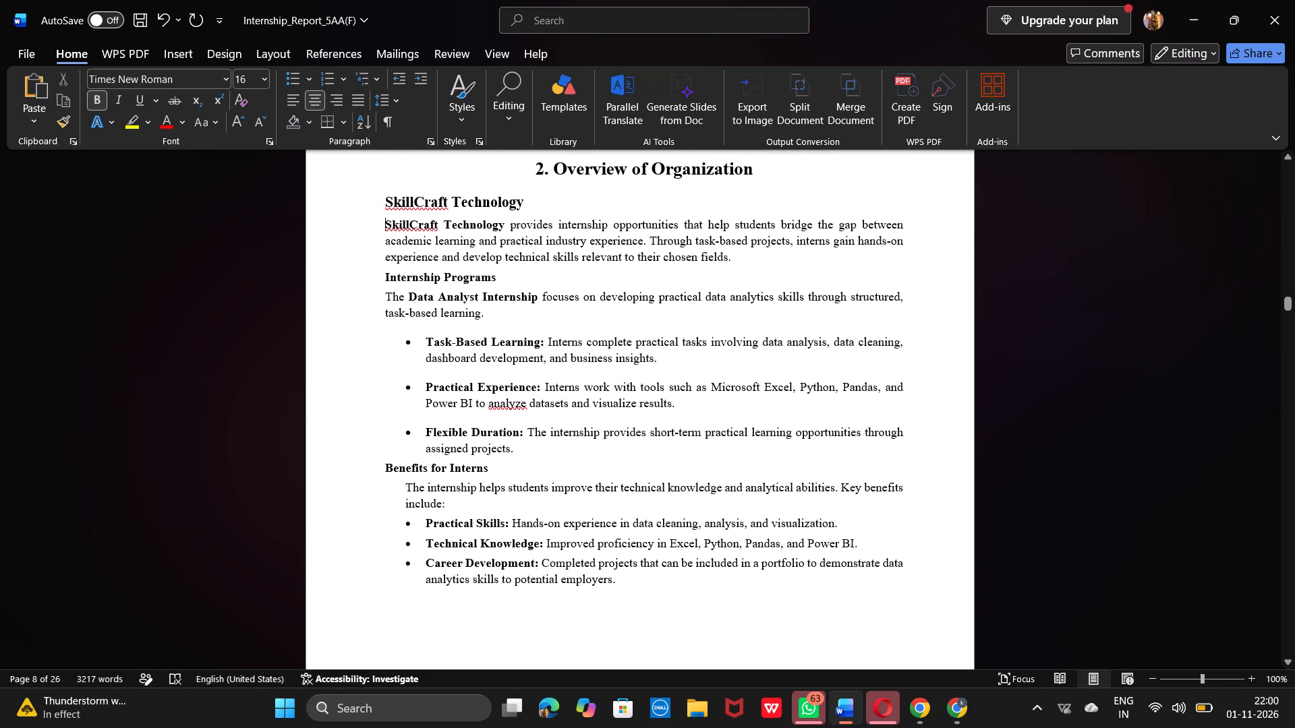
pyautogui.moveTo(555, 420); pyautogui.dragTo(616, 576)
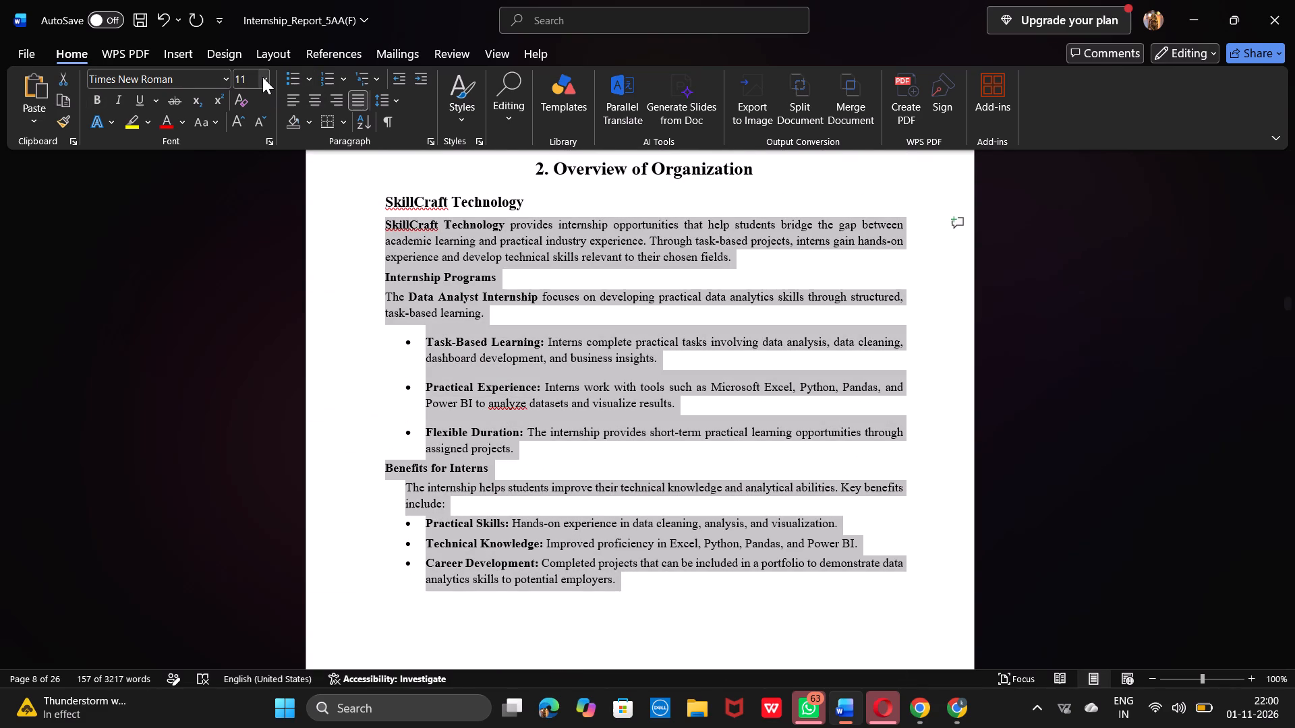
pyautogui.click(262, 77)
pyautogui.click(252, 183)
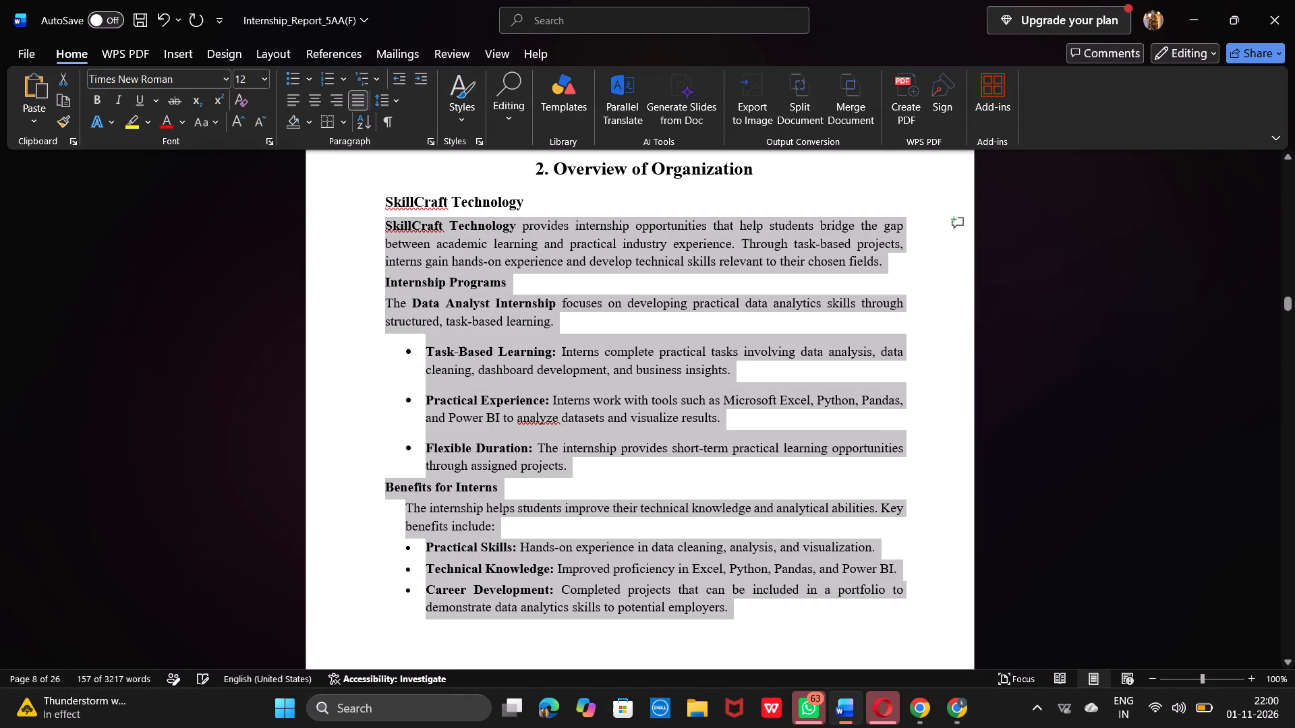
pyautogui.click(604, 460)
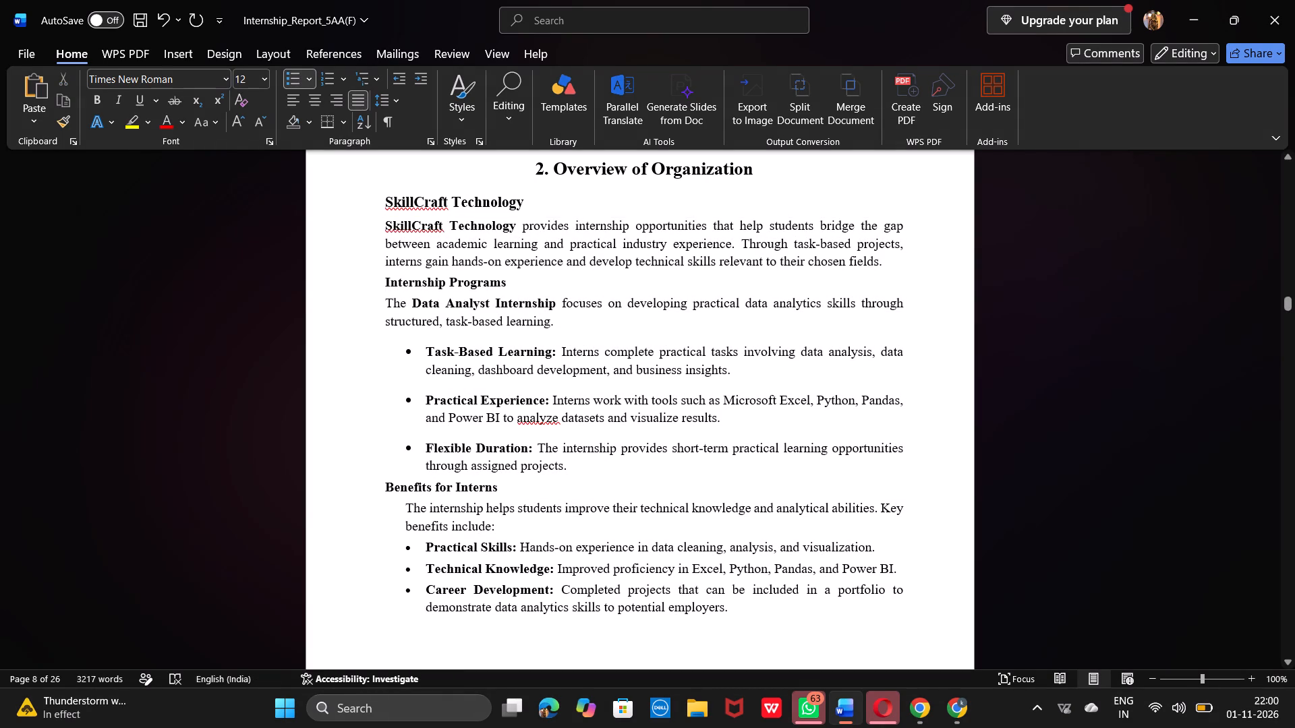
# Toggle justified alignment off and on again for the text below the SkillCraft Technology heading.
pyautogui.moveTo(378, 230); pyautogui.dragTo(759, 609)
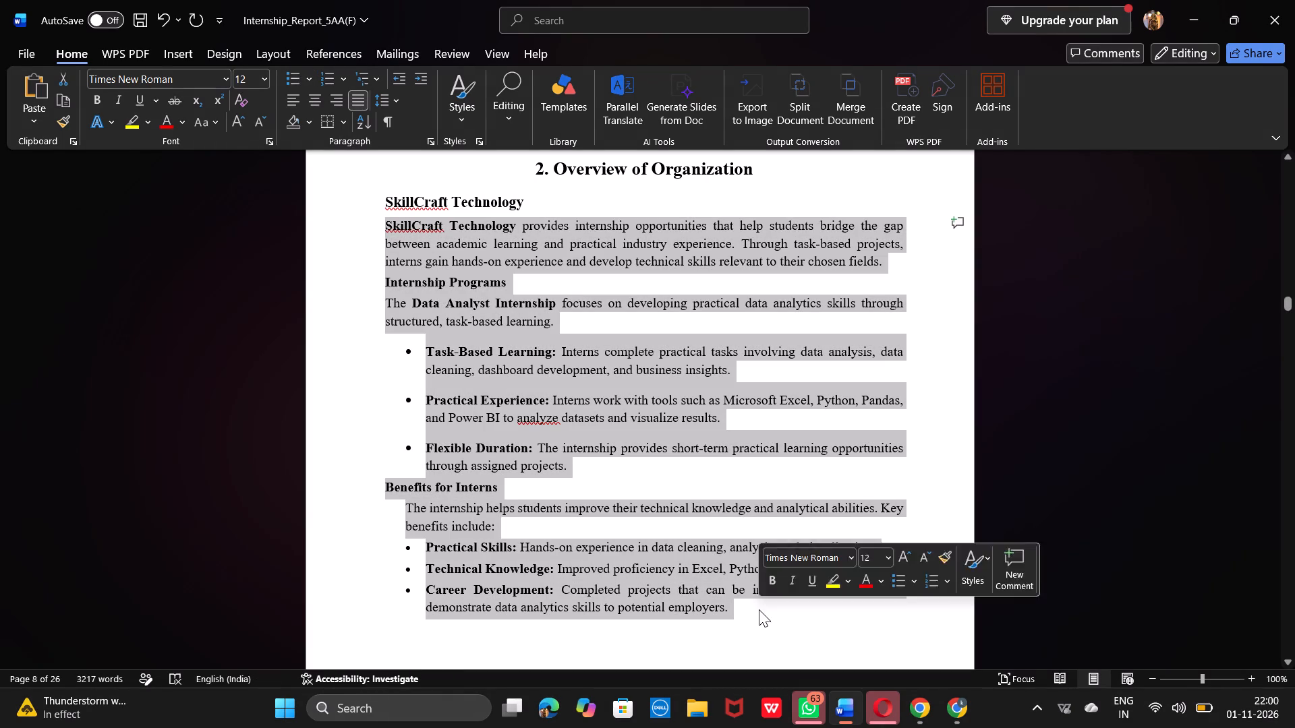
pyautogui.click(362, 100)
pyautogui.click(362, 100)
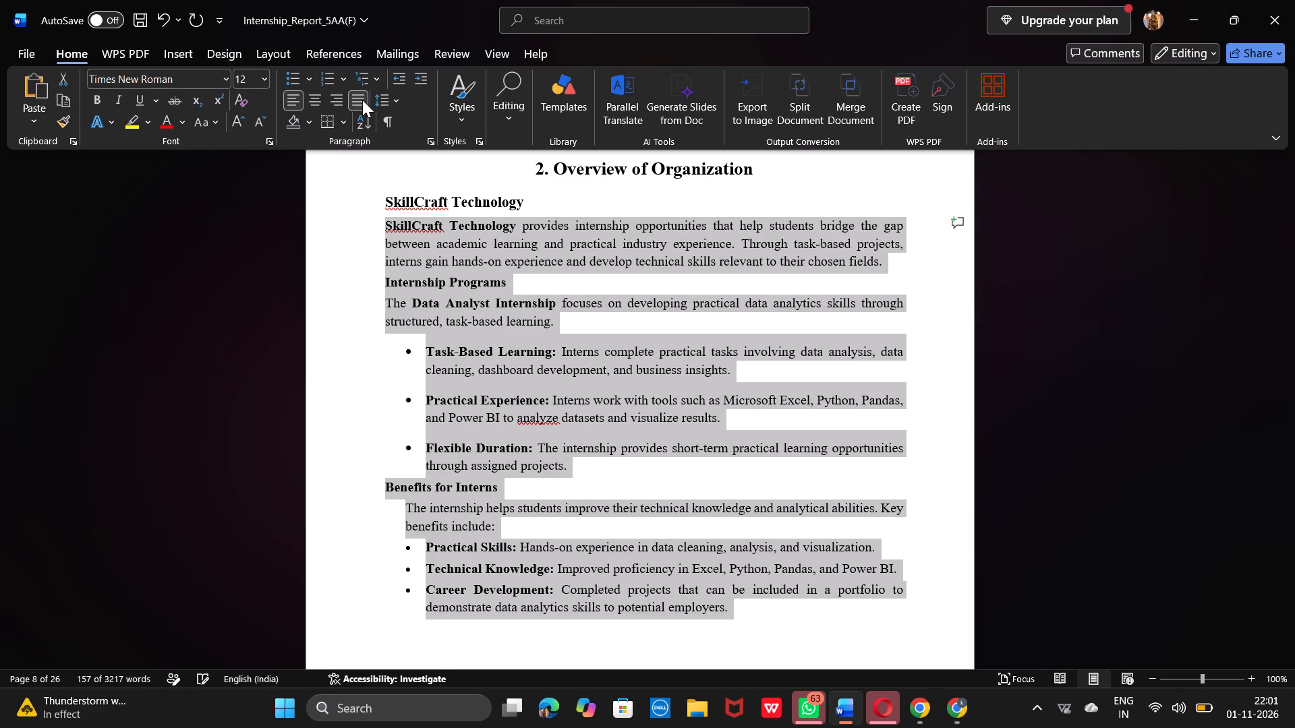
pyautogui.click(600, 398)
# Copy the Technology Stack section of the Internship Project Summary, from its heading through the Visual Studio Code bullet.
pyautogui.scroll(2, 600, 398)
pyautogui.scroll(-5, 600, 398)
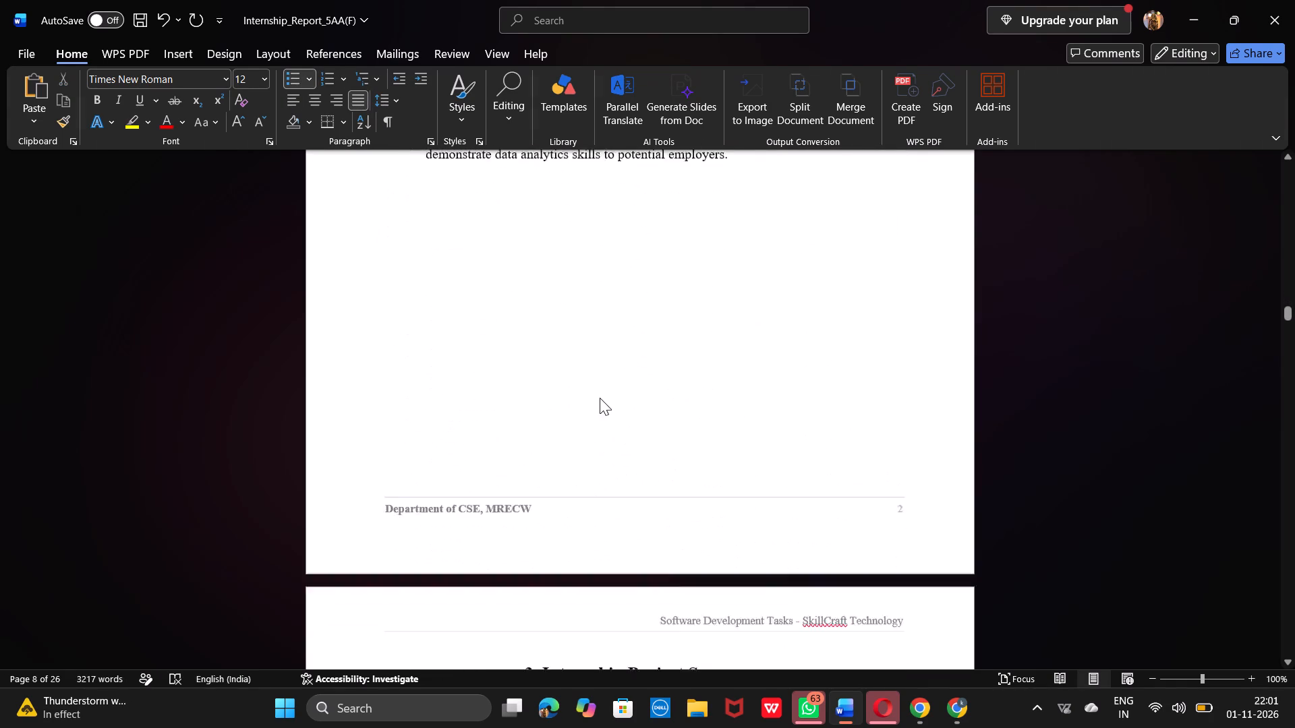
pyautogui.scroll(-3, 600, 398)
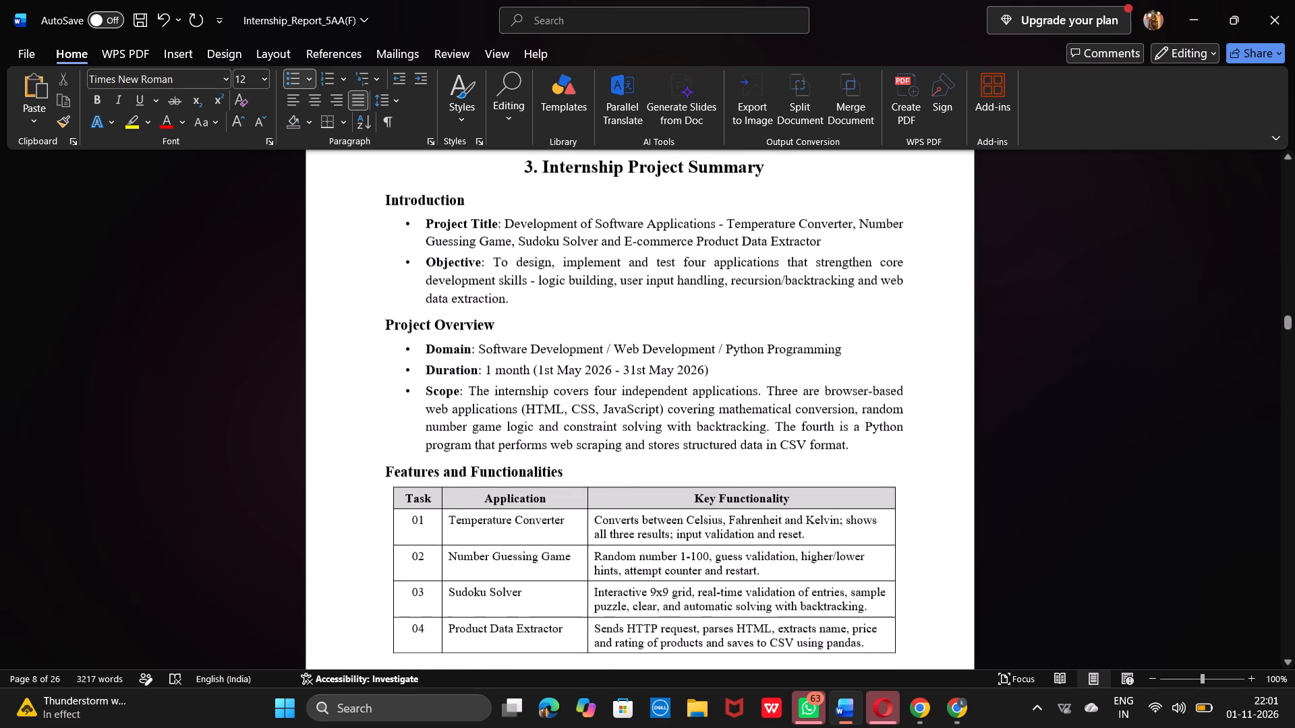
pyautogui.scroll(-2, 600, 398)
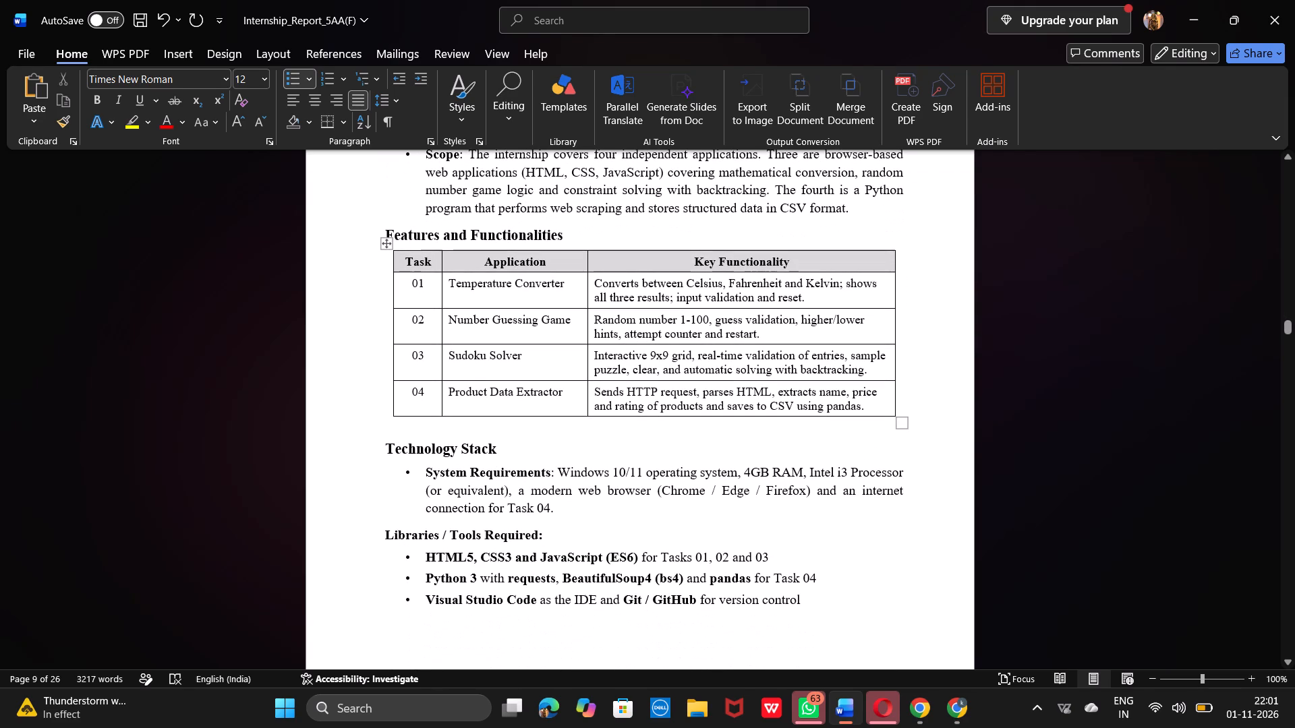
pyautogui.scroll(-1, 529, 475)
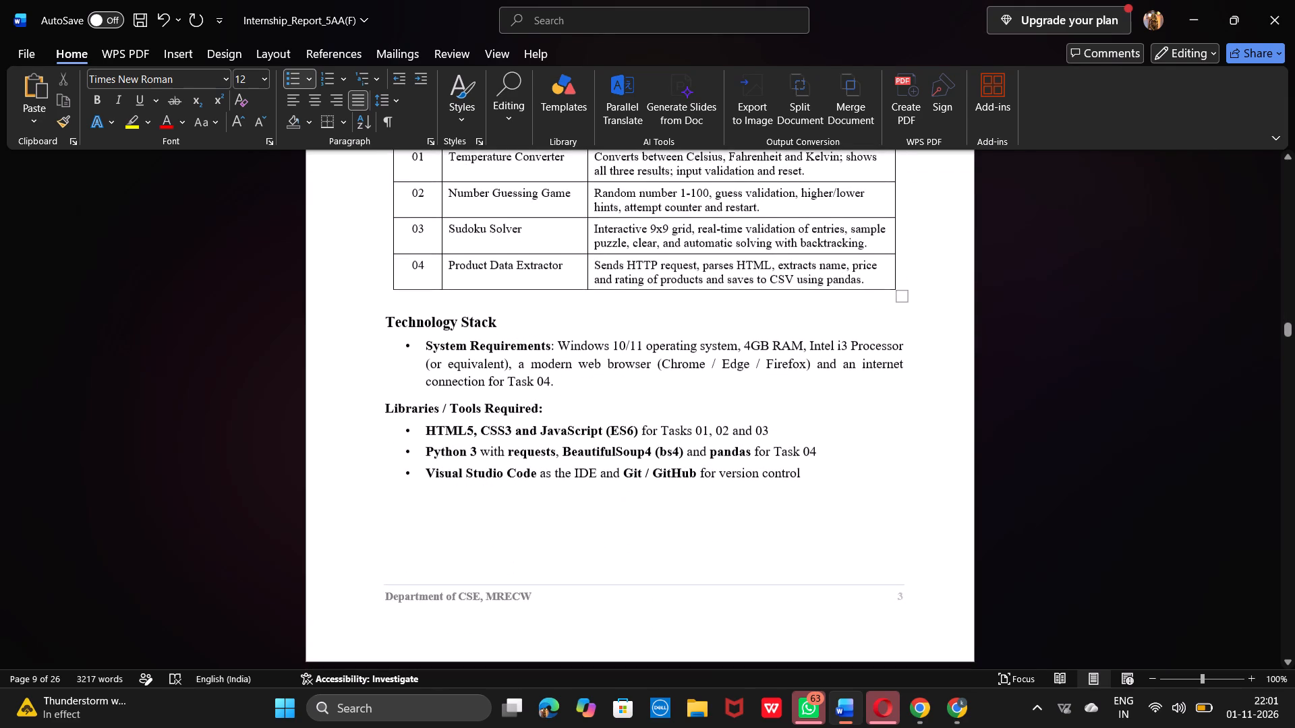
pyautogui.scroll(-1, 529, 475)
pyautogui.moveTo(380, 313); pyautogui.dragTo(792, 518)
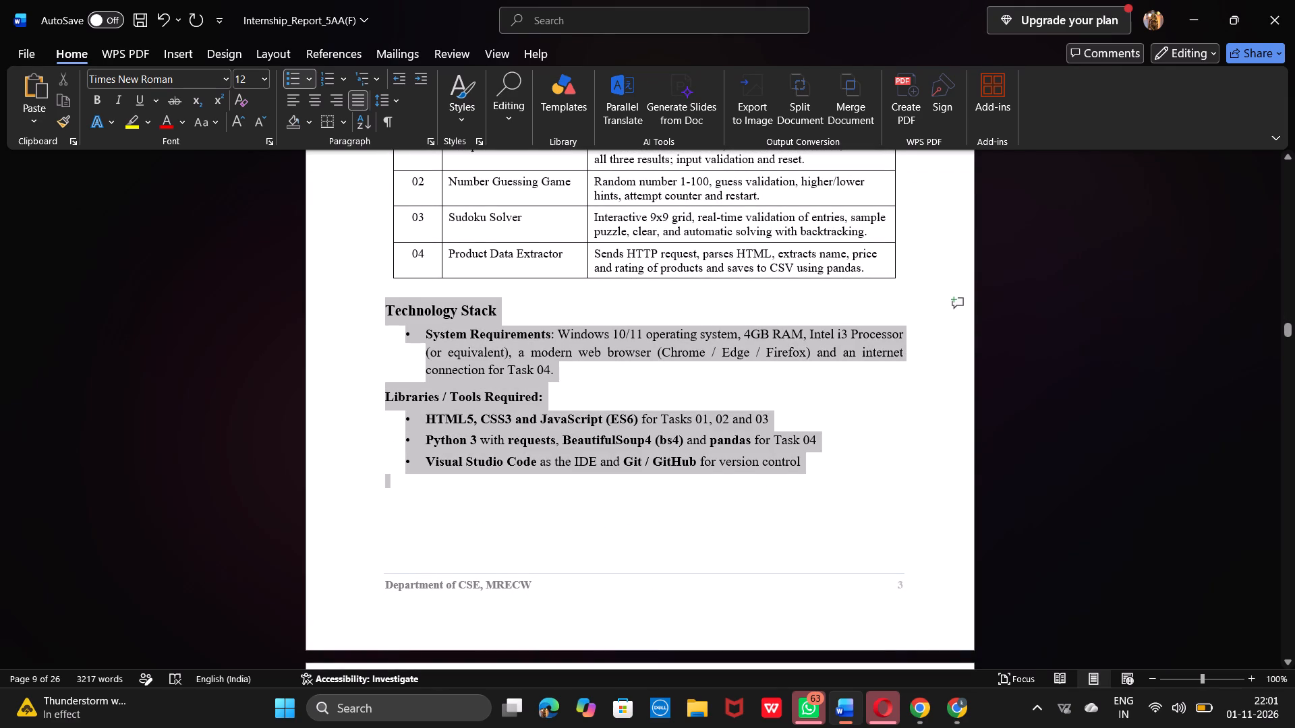
pyautogui.moveTo(792, 518); pyautogui.dragTo(819, 491)
pyautogui.hotkey('ctrl', 'c')
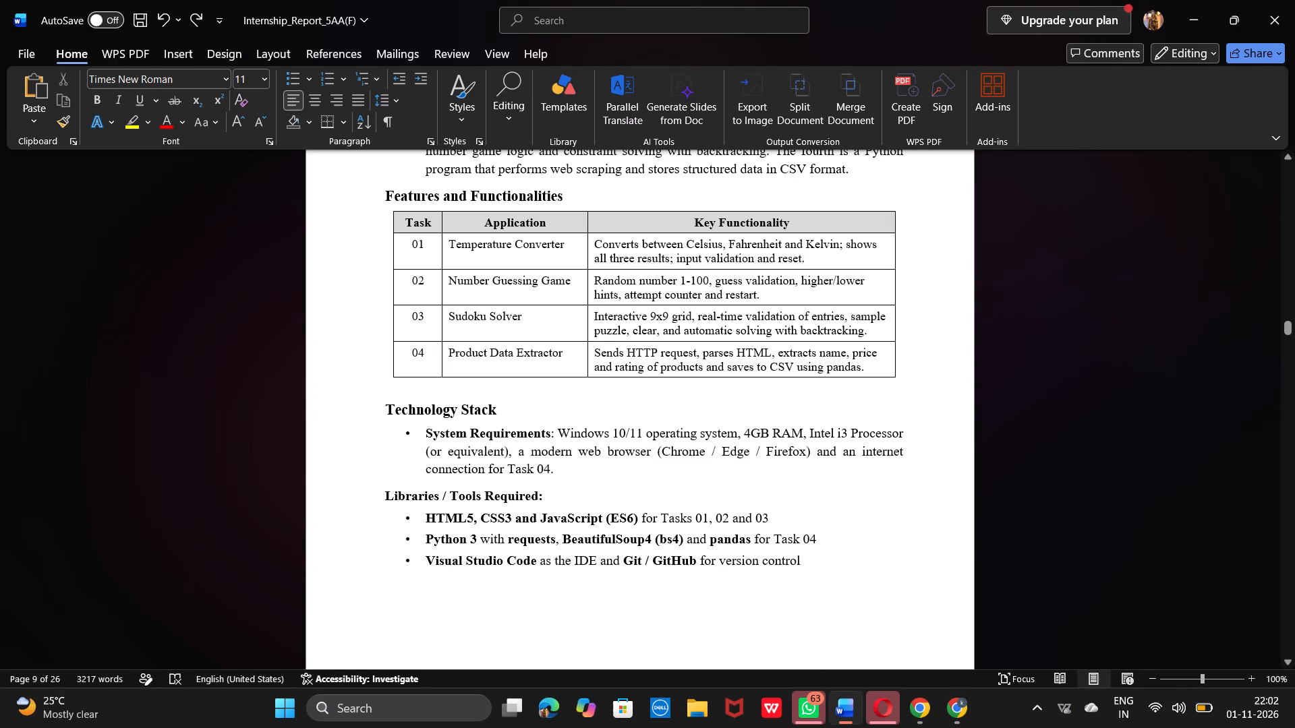
pyautogui.moveTo(422, 434); pyautogui.dragTo(579, 467)
pyautogui.press('BackSpace')
pyautogui.press('BackSpace')
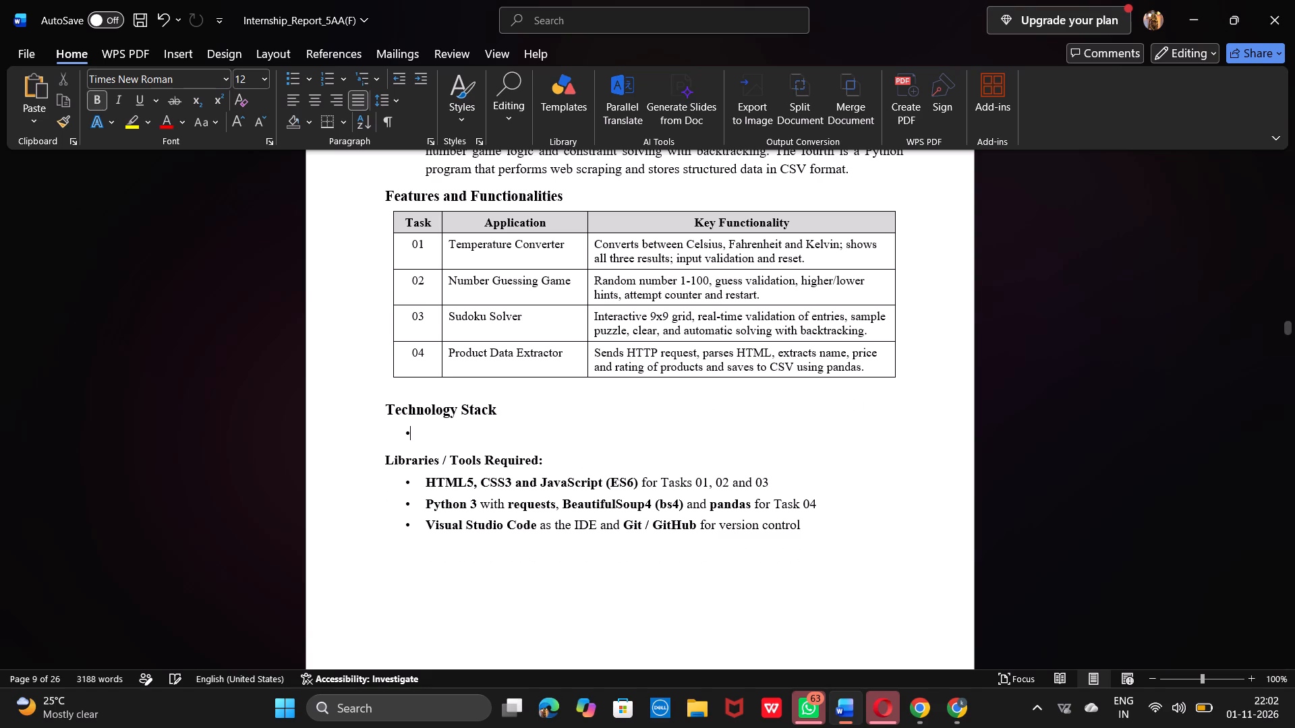
pyautogui.hotkey('ctrl', 'v')
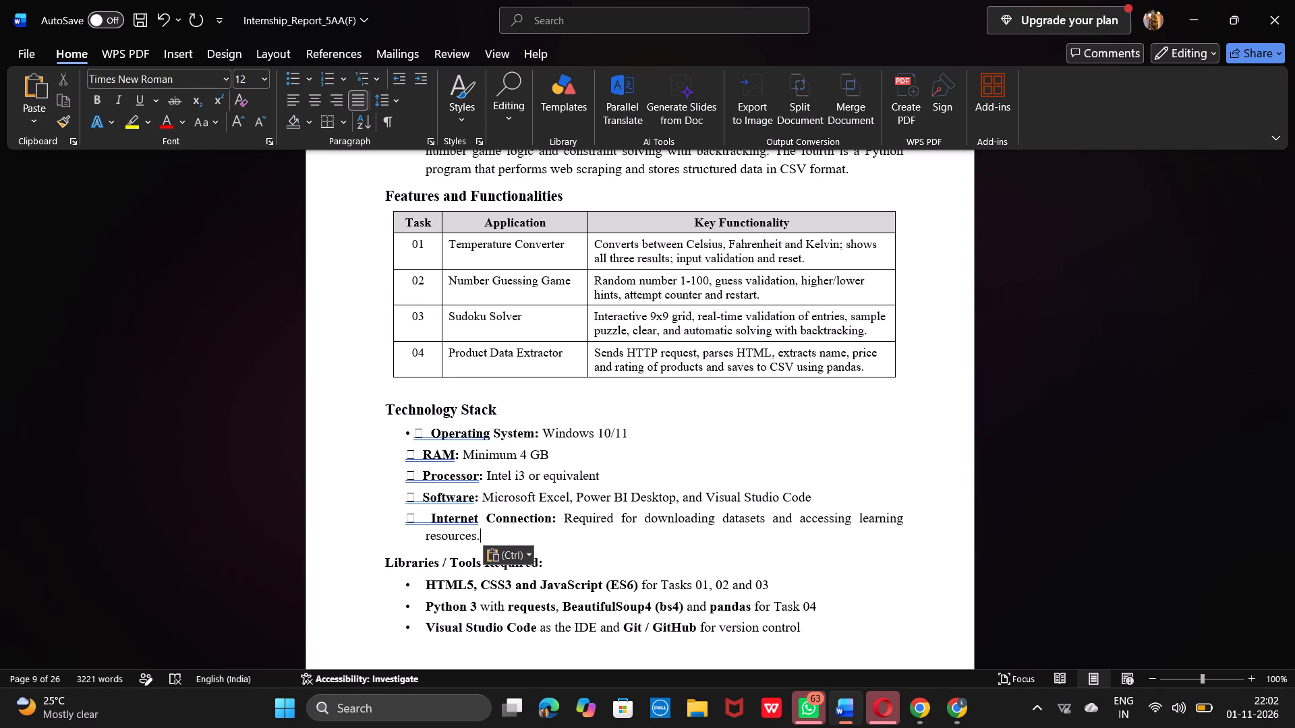
# Join the RAM line to the Operating System bullet, removing its stray box symbol and separating them with a comma.
pyautogui.click(414, 455)
pyautogui.press('BackSpace')
pyautogui.press('BackSpace')
pyautogui.press('BackSpace')
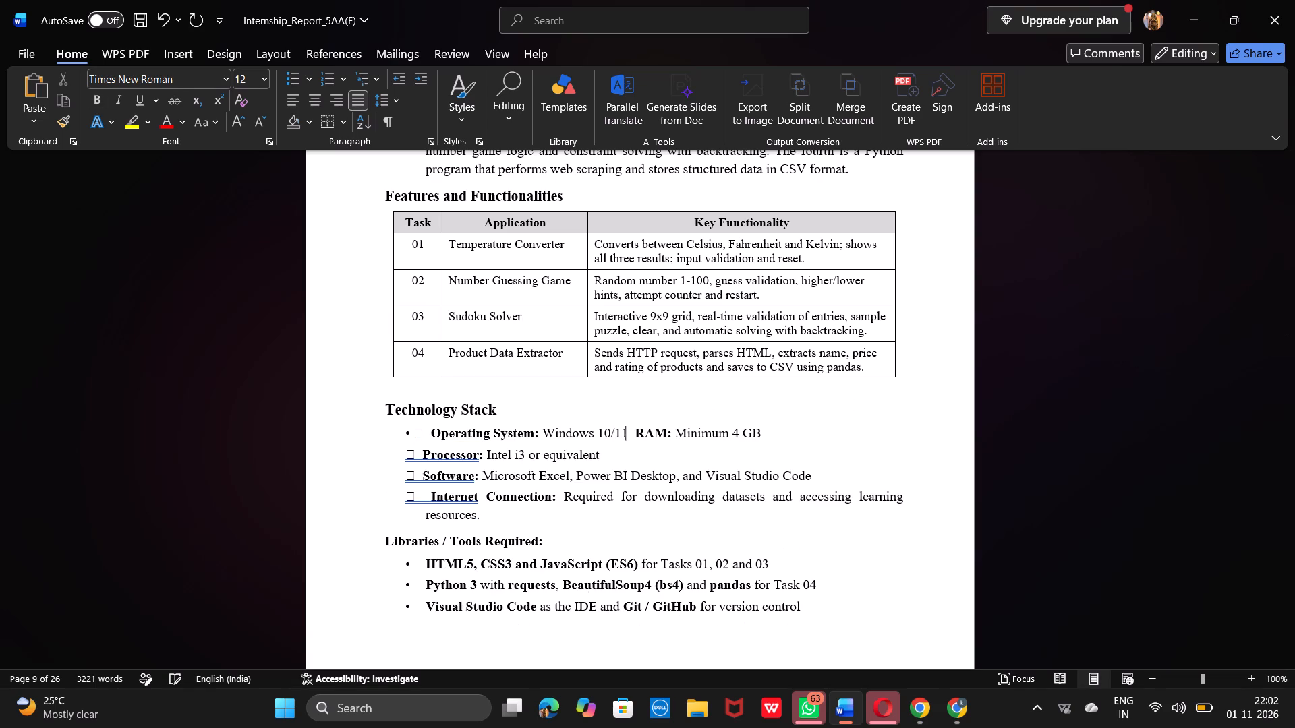
pyautogui.press(',')
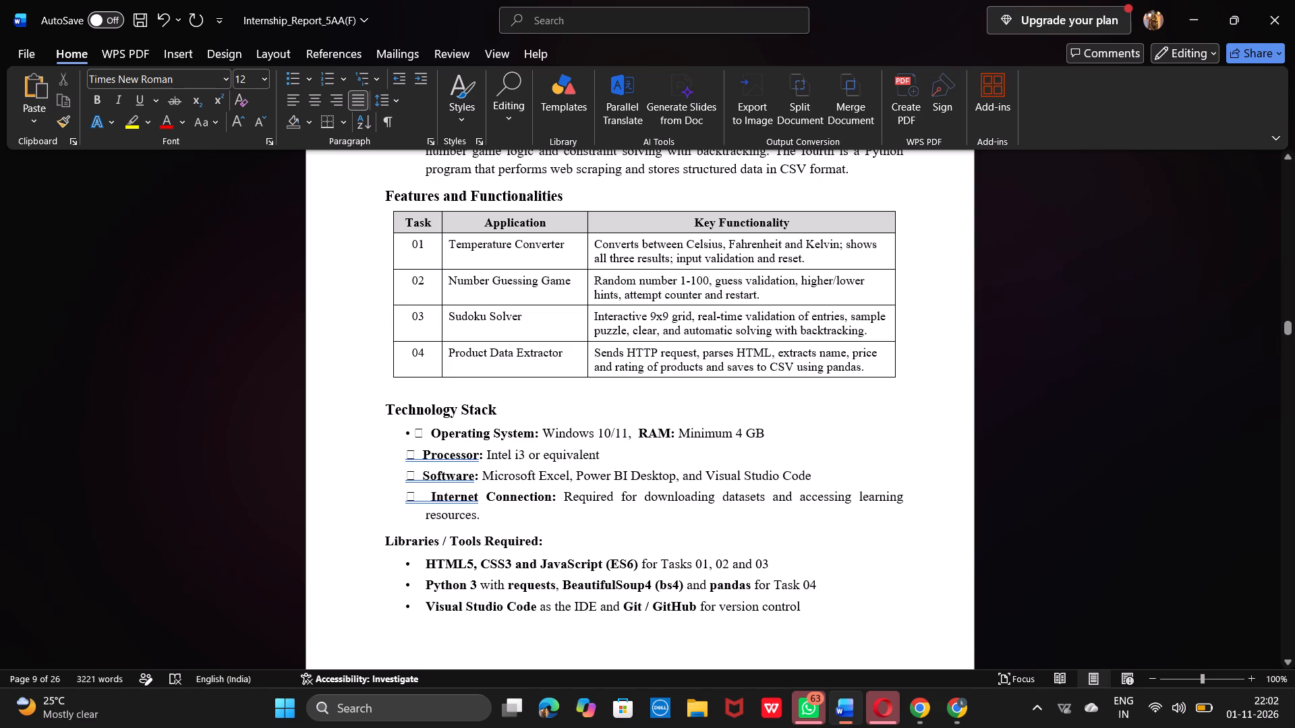
# Join the Processor line after the RAM text, removing its stray box symbol and separating them with a comma.
pyautogui.click(422, 463)
pyautogui.press('BackSpace')
pyautogui.press('BackSpace')
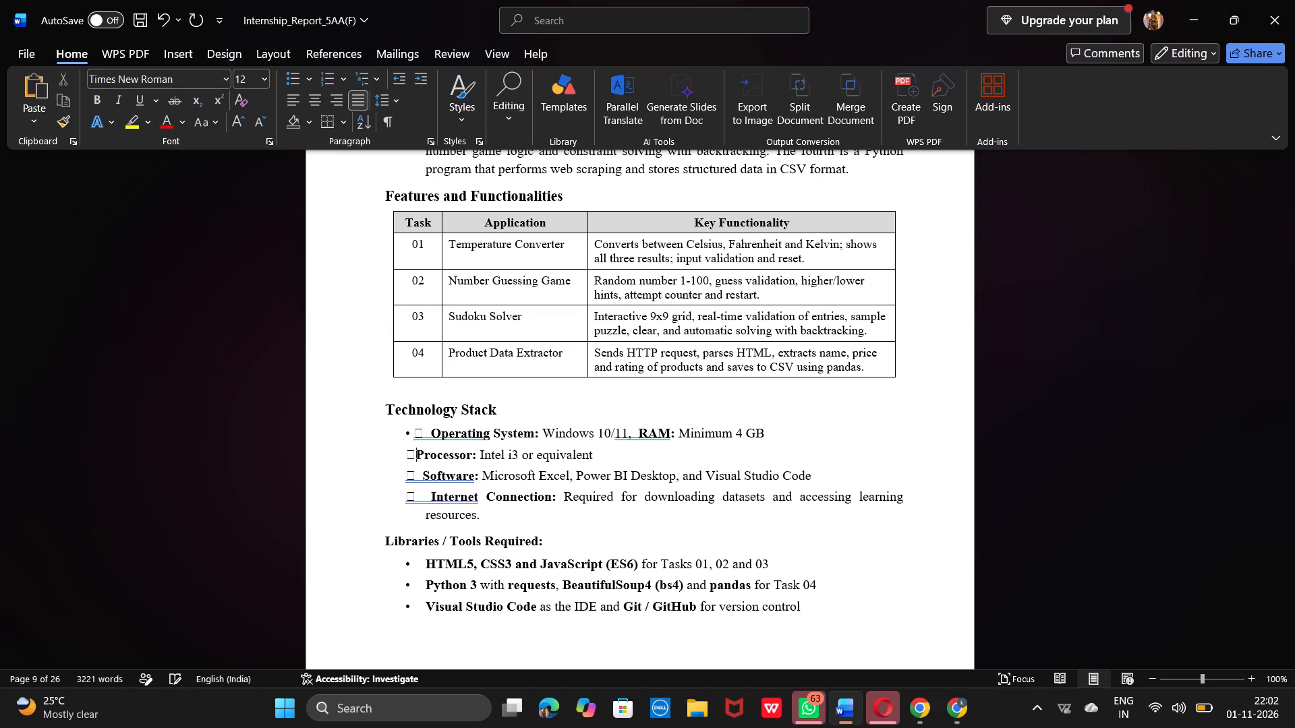
pyautogui.press('BackSpace')
pyautogui.press('BackSpace')
pyautogui.press('BackSpace')
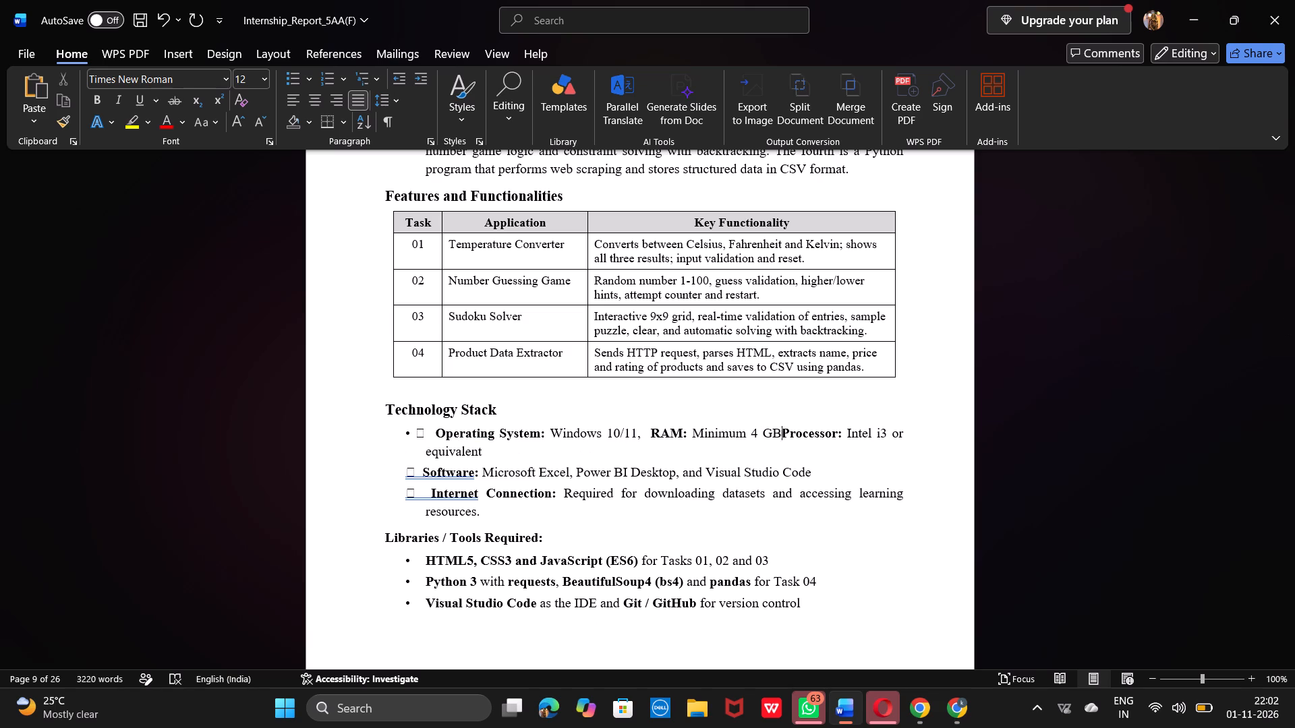
pyautogui.press('space')
pyautogui.write(',')
pyautogui.press('space')
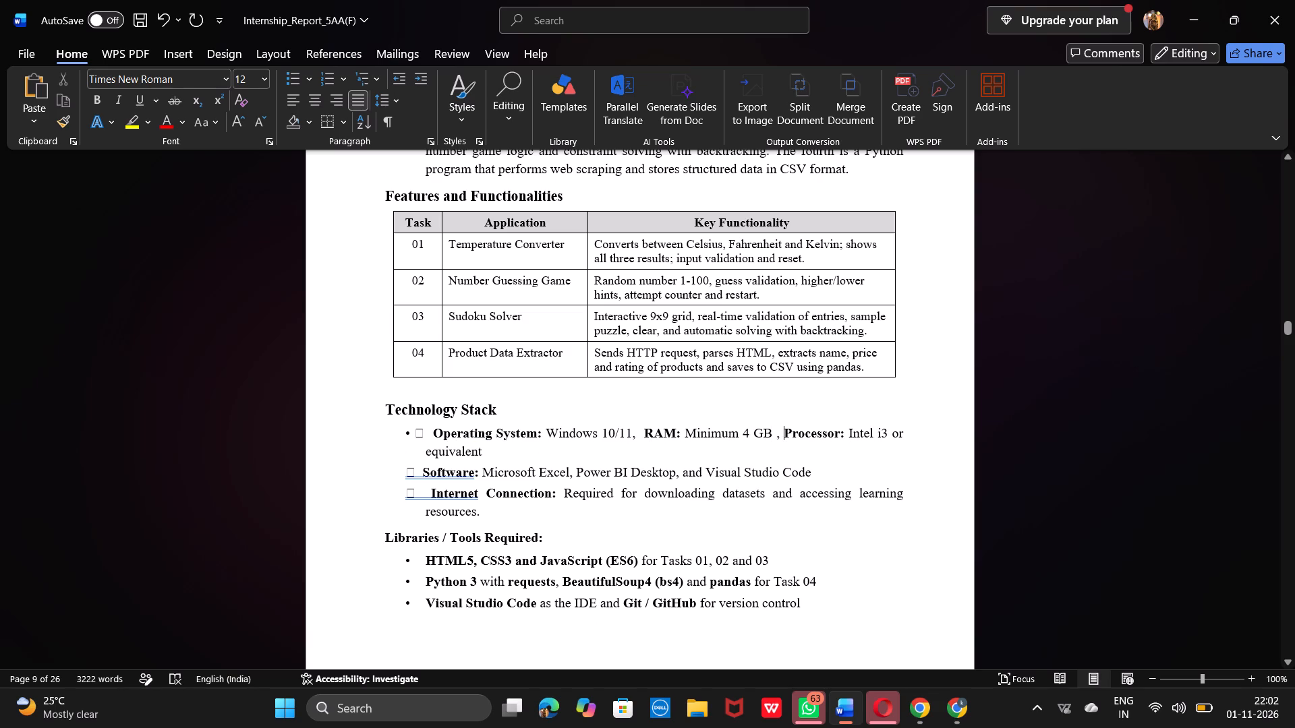
# Join the Software line after the Processor text, removing its stray box symbol and separating them with a comma.
pyautogui.click(431, 475)
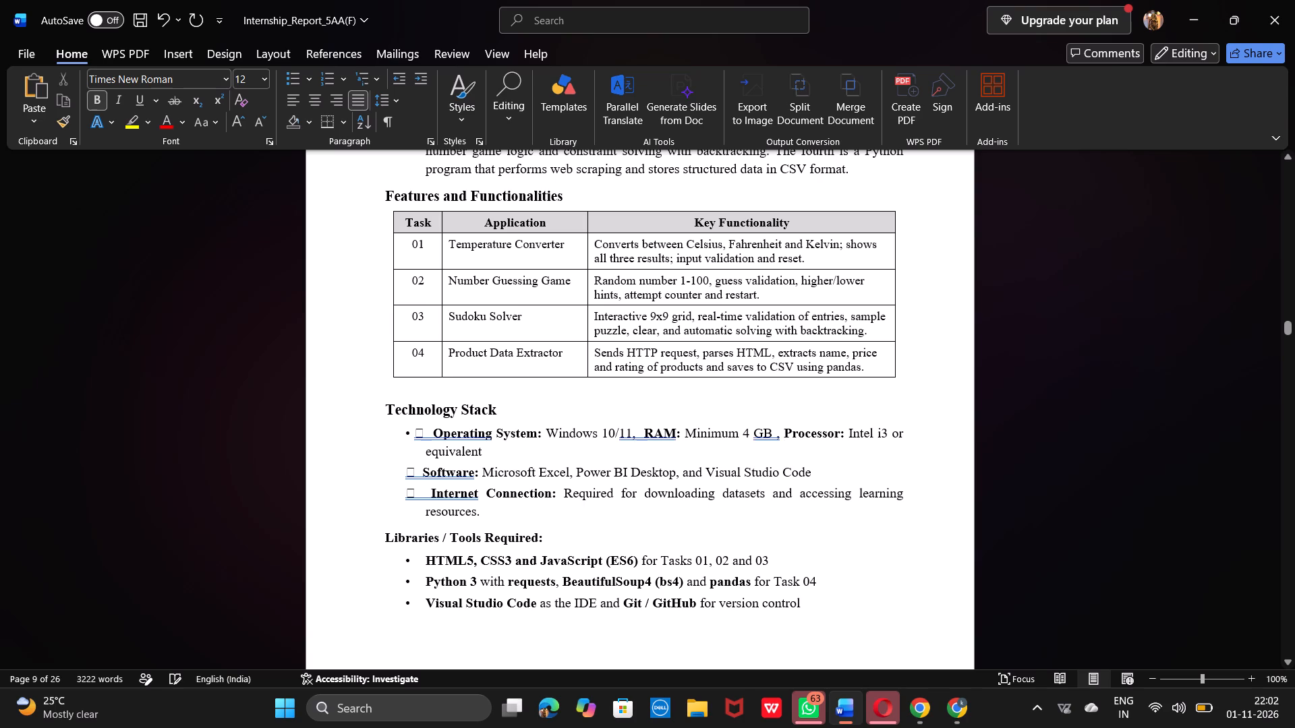
pyautogui.press('Left')
pyautogui.press('BackSpace')
pyautogui.press('BackSpace')
pyautogui.press('BackSpace')
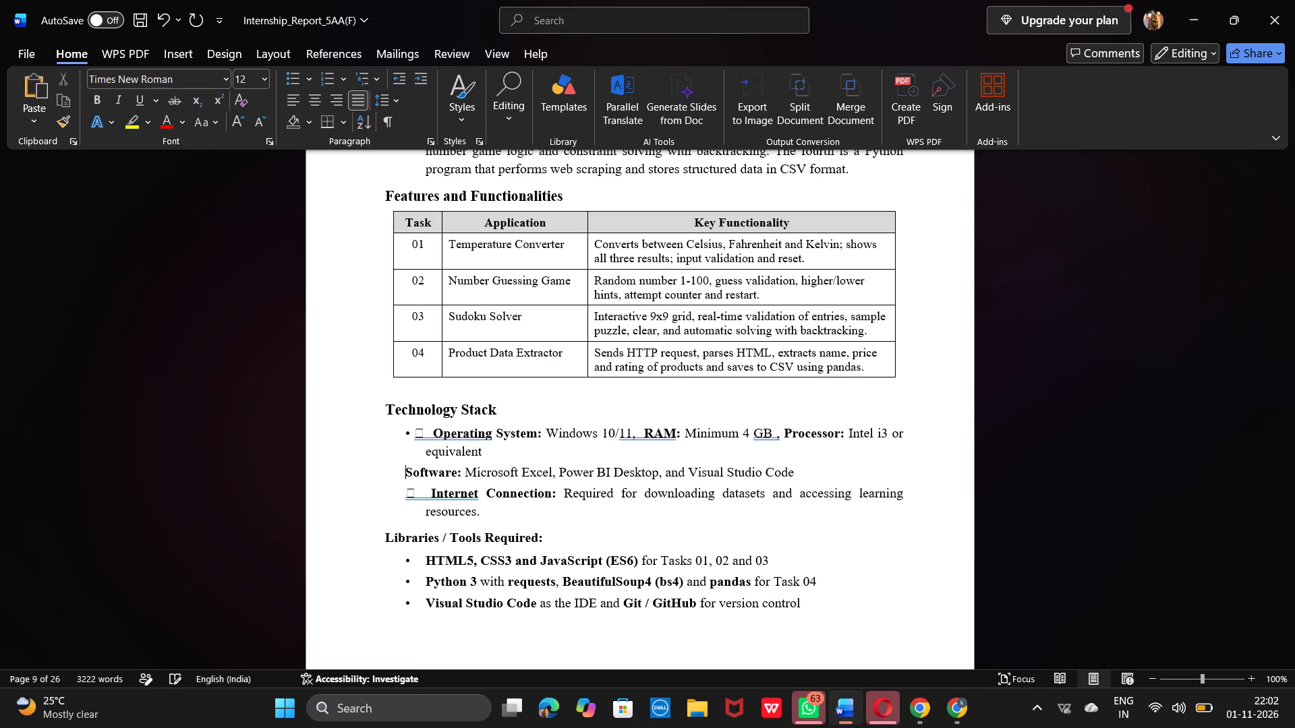
pyautogui.press('BackSpace')
pyautogui.press('BackSpace')
pyautogui.press('space')
pyautogui.write(',')
pyautogui.press('space')
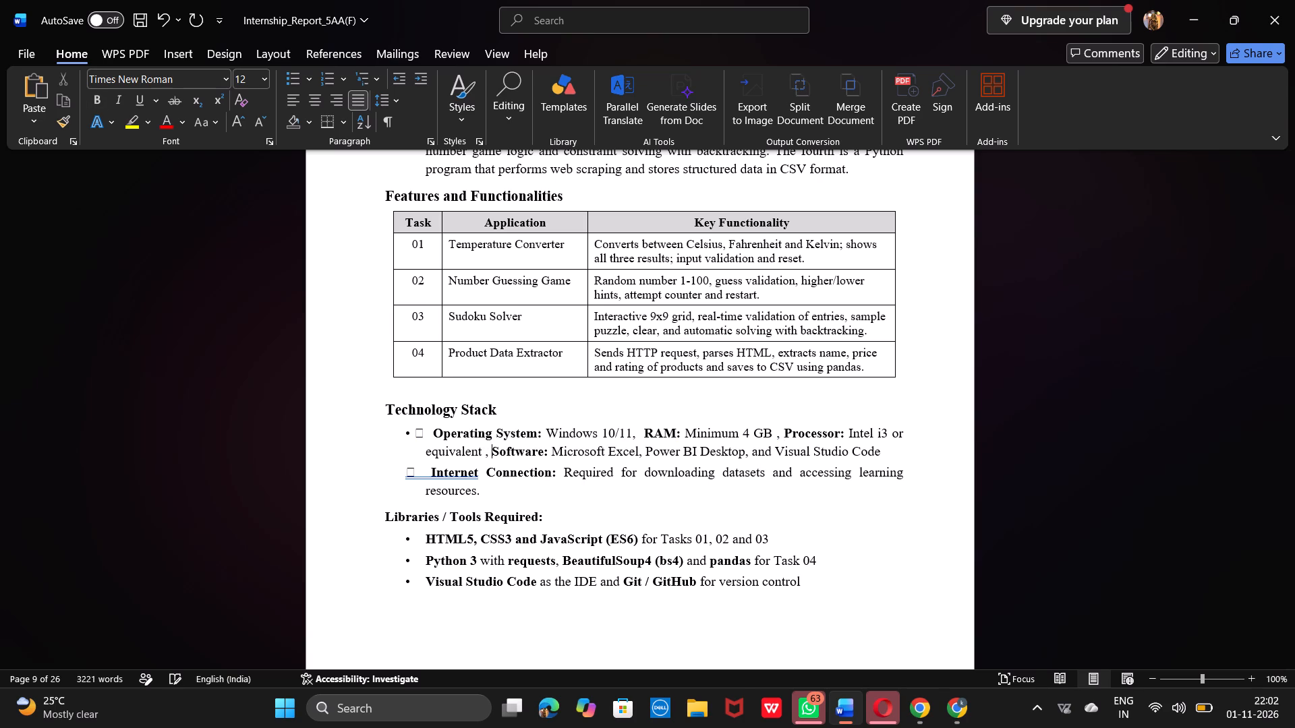
# Join the Internet Connection line after the Software text, removing its stray box symbol and separating them with a comma.
pyautogui.click(446, 479)
pyautogui.press('Left')
pyautogui.press('Left')
pyautogui.press('BackSpace')
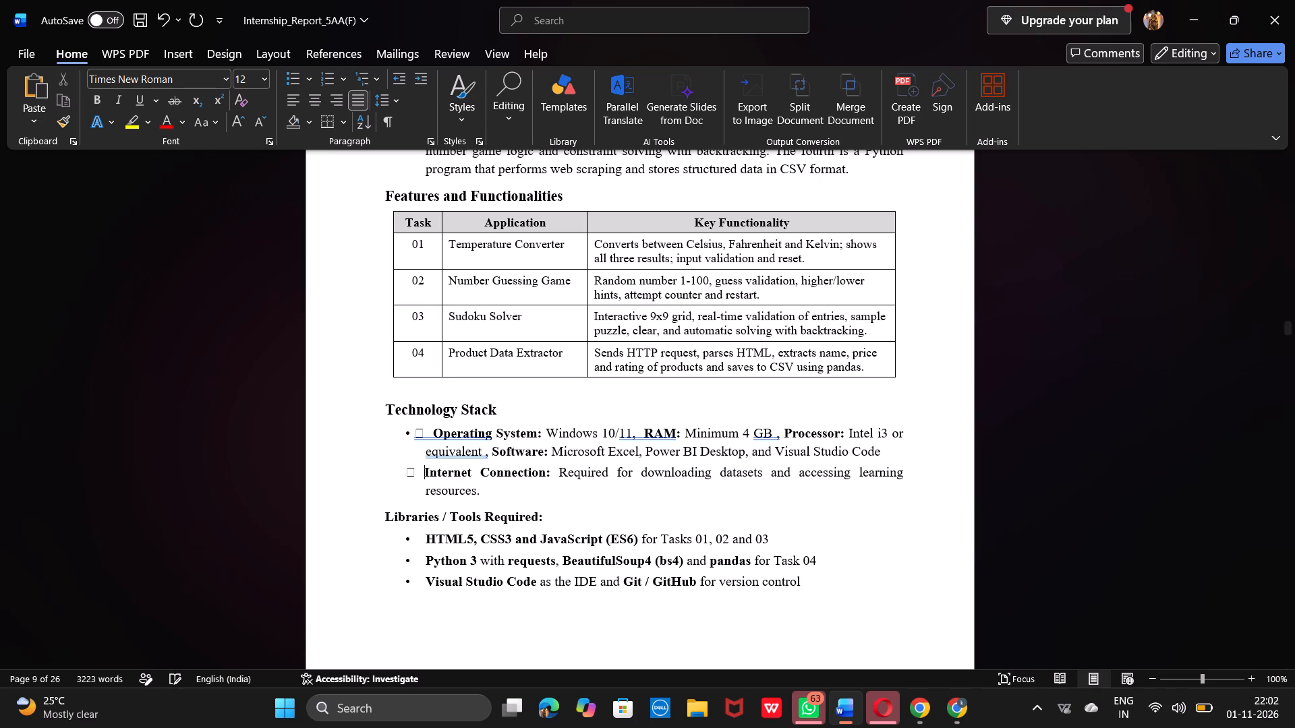
pyautogui.press('BackSpace')
pyautogui.press('BackSpace')
pyautogui.press('BackSpace')
pyautogui.press('BackSpace')
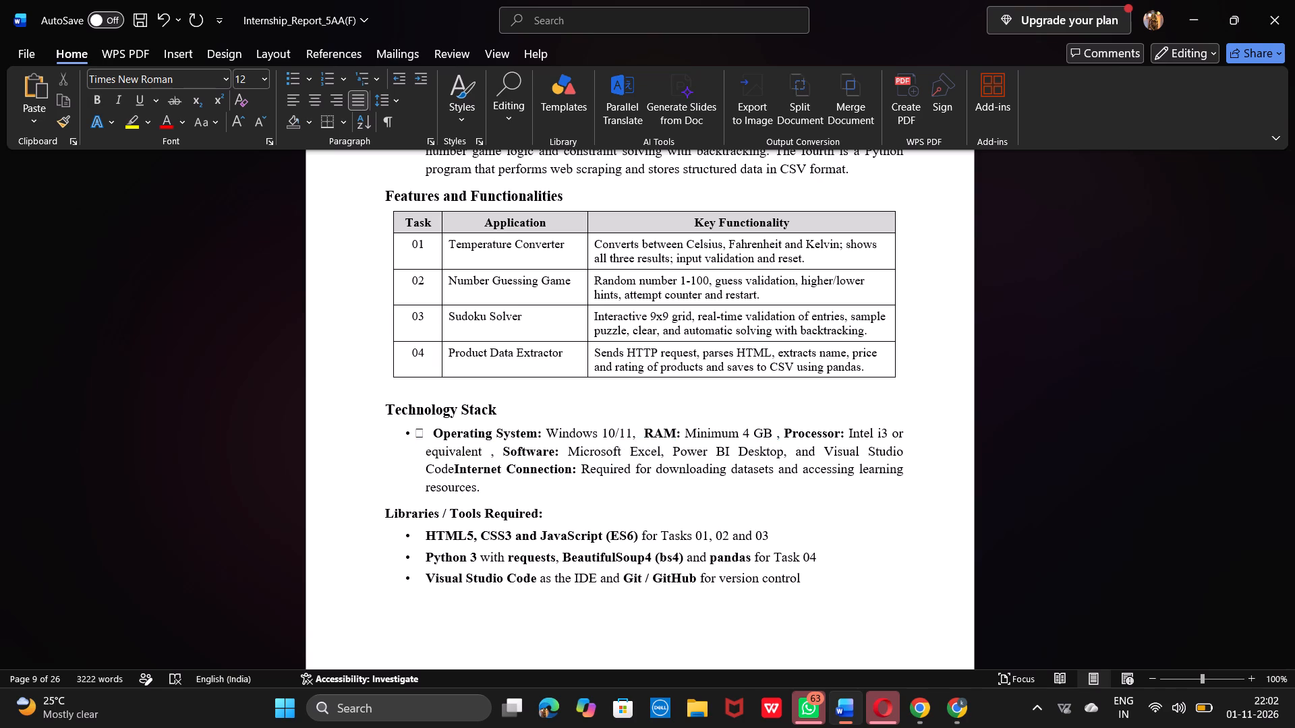
pyautogui.write(',')
pyautogui.press('space')
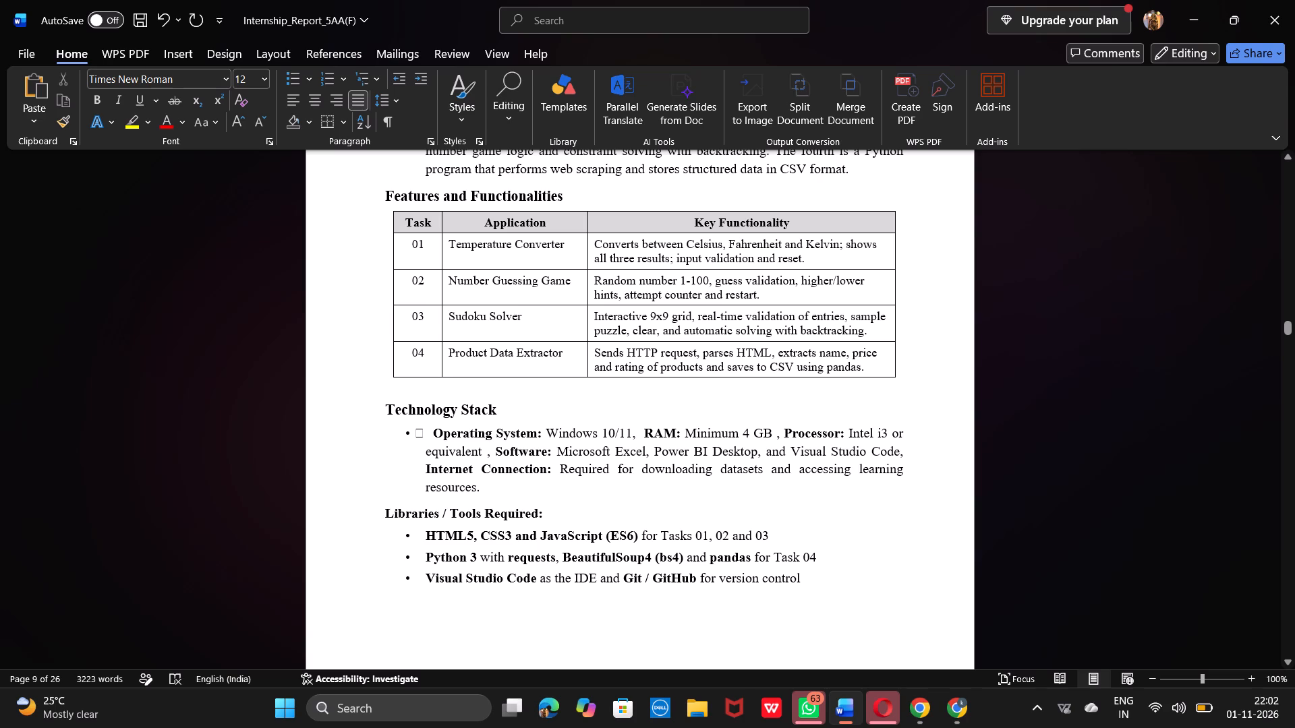
# Delete the stray box symbol and extra spaces before Operating System in the merged bullet.
pyautogui.click(495, 448)
pyautogui.click(430, 433)
pyautogui.press('BackSpace')
pyautogui.press('BackSpace')
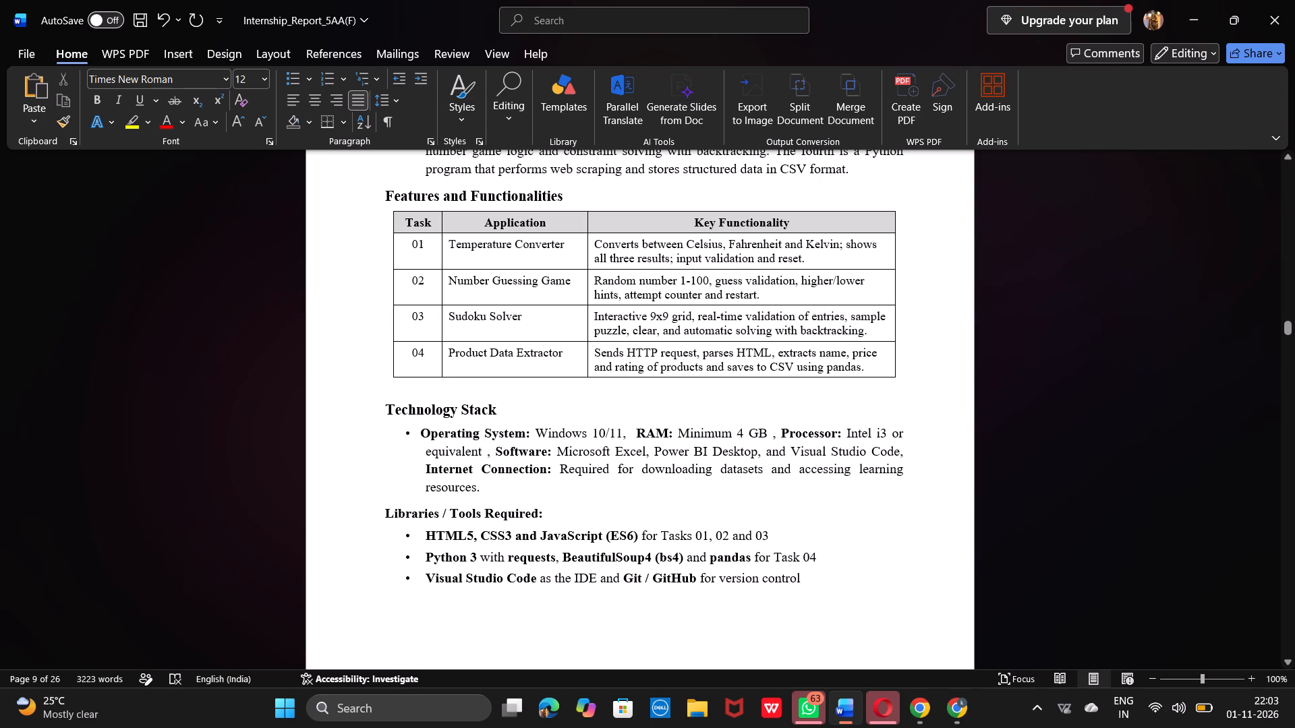
pyautogui.press('BackSpace')
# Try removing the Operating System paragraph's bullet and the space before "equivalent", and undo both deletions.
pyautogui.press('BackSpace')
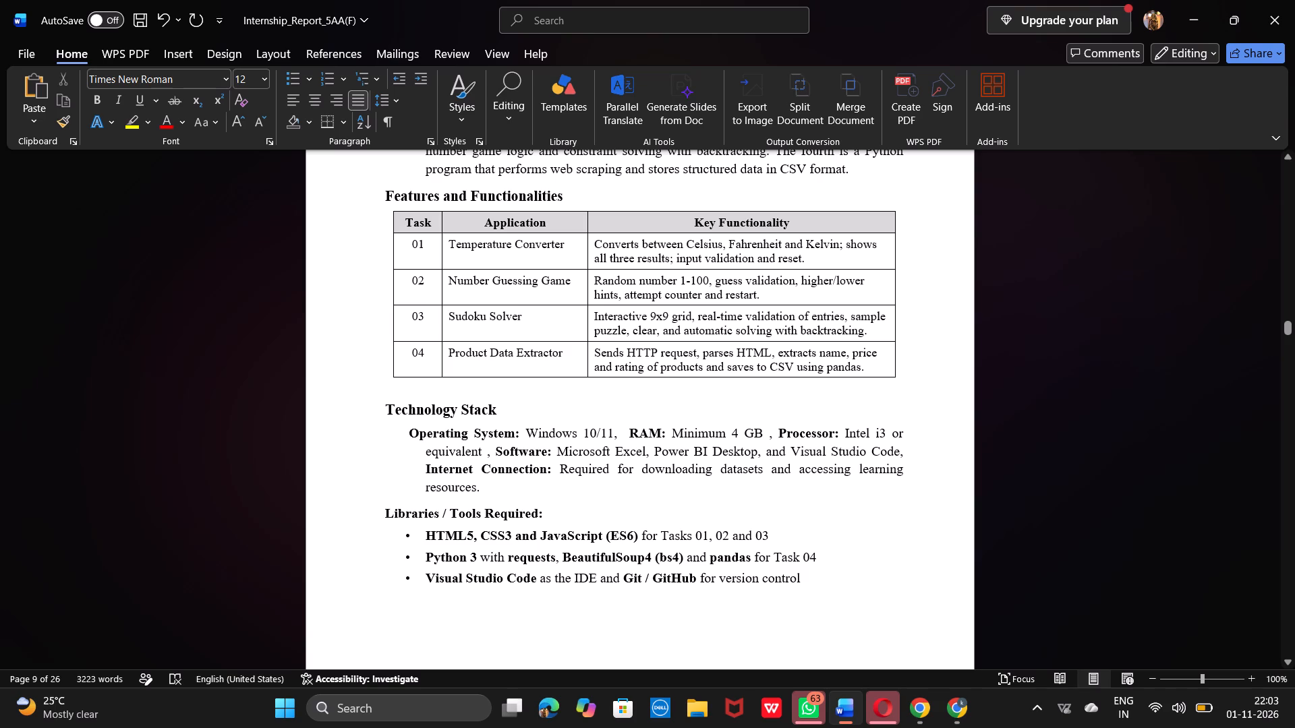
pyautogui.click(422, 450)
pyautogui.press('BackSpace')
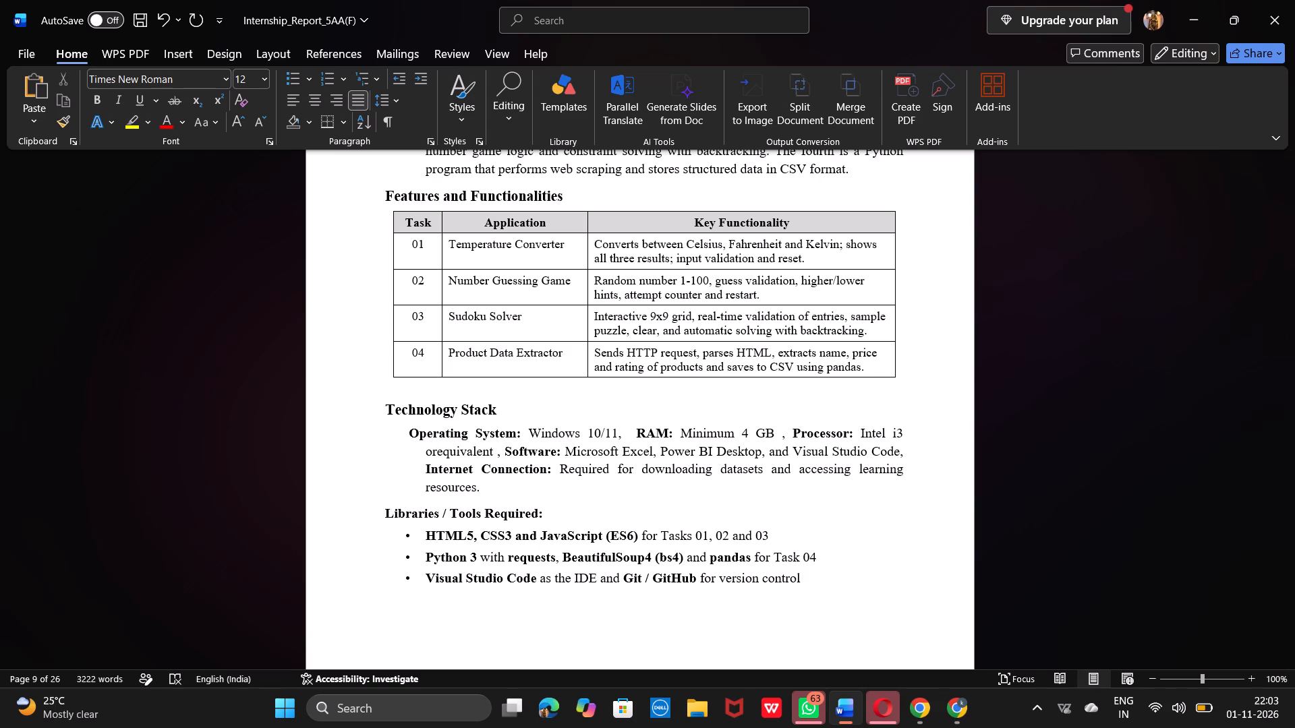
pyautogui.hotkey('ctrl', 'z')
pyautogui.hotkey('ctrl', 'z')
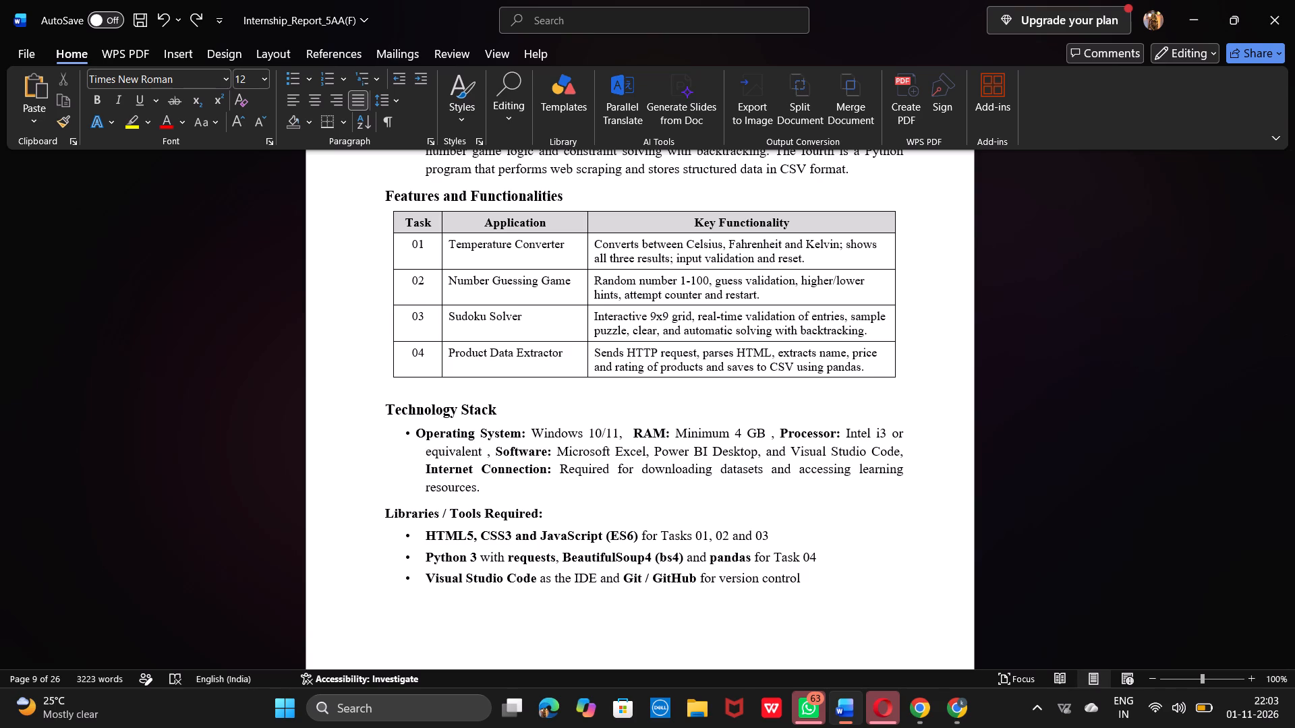
# Remove the bullet from the Operating System paragraph under Technology Stack and indent its first line with spaces.
pyautogui.press('BackSpace')
pyautogui.press('space')
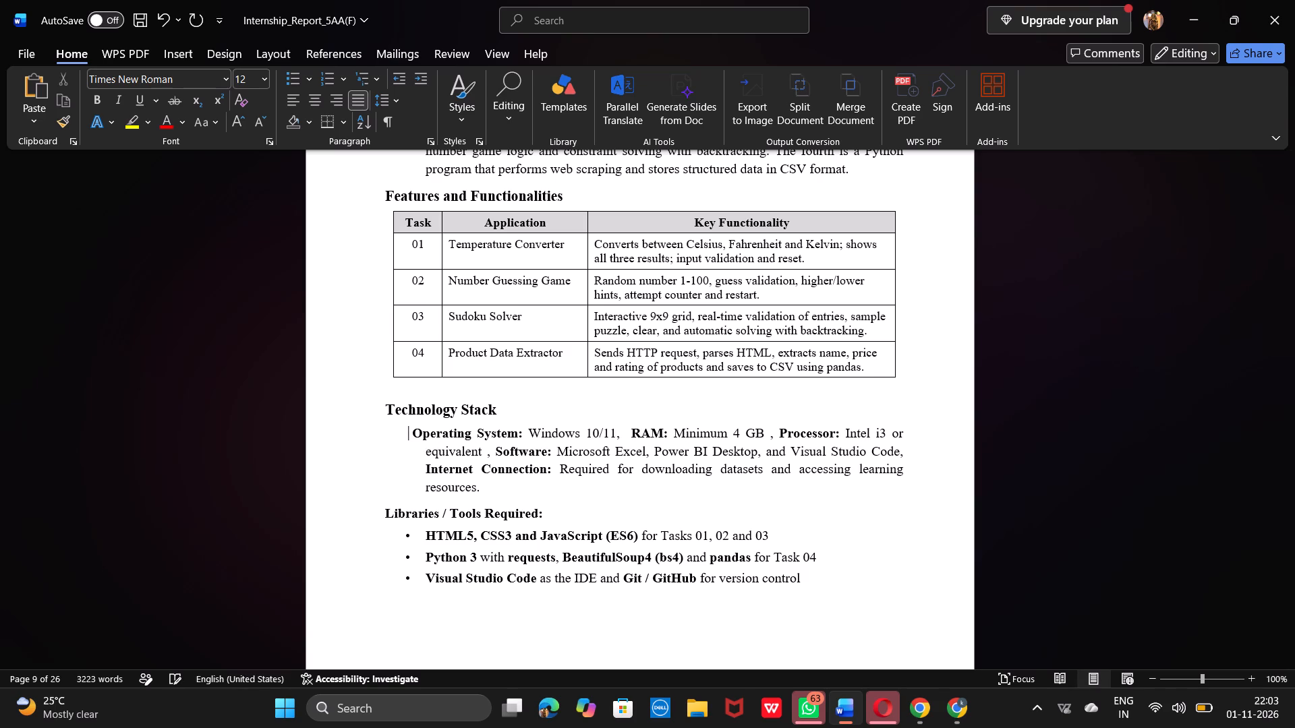
pyautogui.press('space')
pyautogui.press('space')
pyautogui.press('space')
pyautogui.press('space')
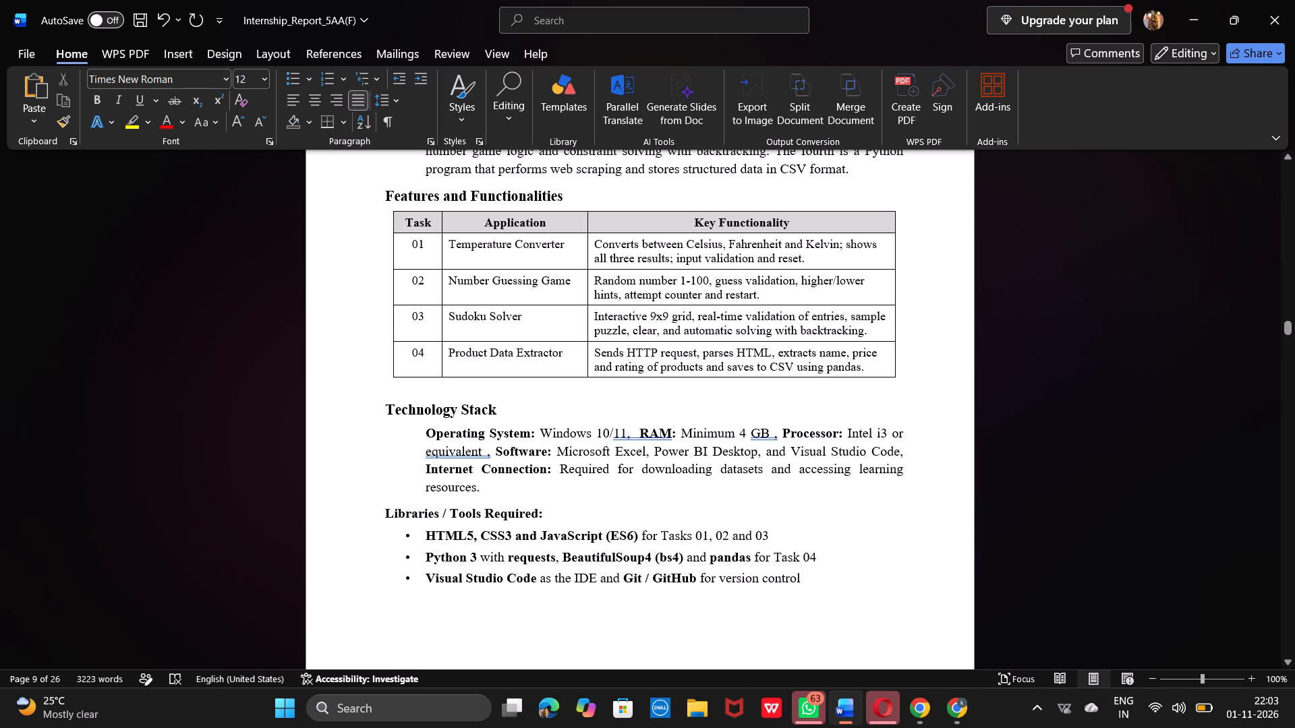
# Remove the bold formatting from the Technology Stack text running from "RAM:" to "resources.".
pyautogui.moveTo(637, 430); pyautogui.dragTo(538, 483)
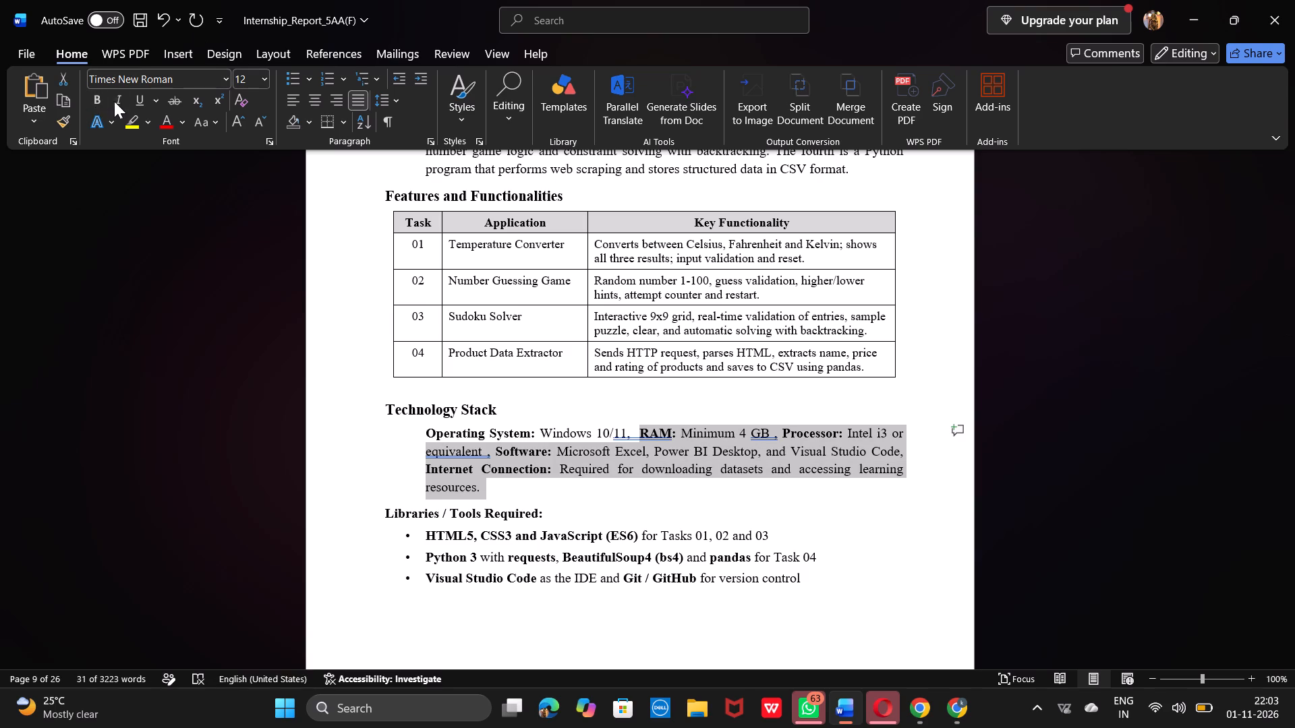
pyautogui.click(102, 102)
pyautogui.click(102, 102)
pyautogui.click(102, 102)
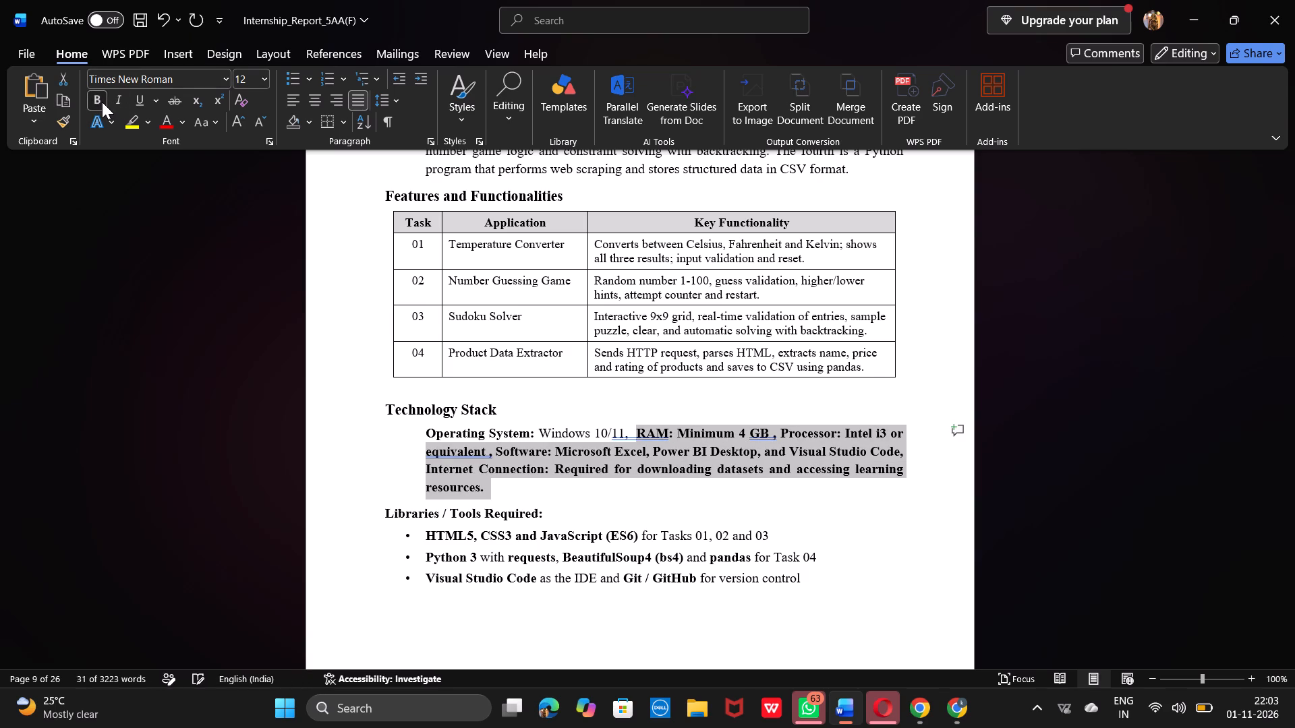
pyautogui.click(695, 439)
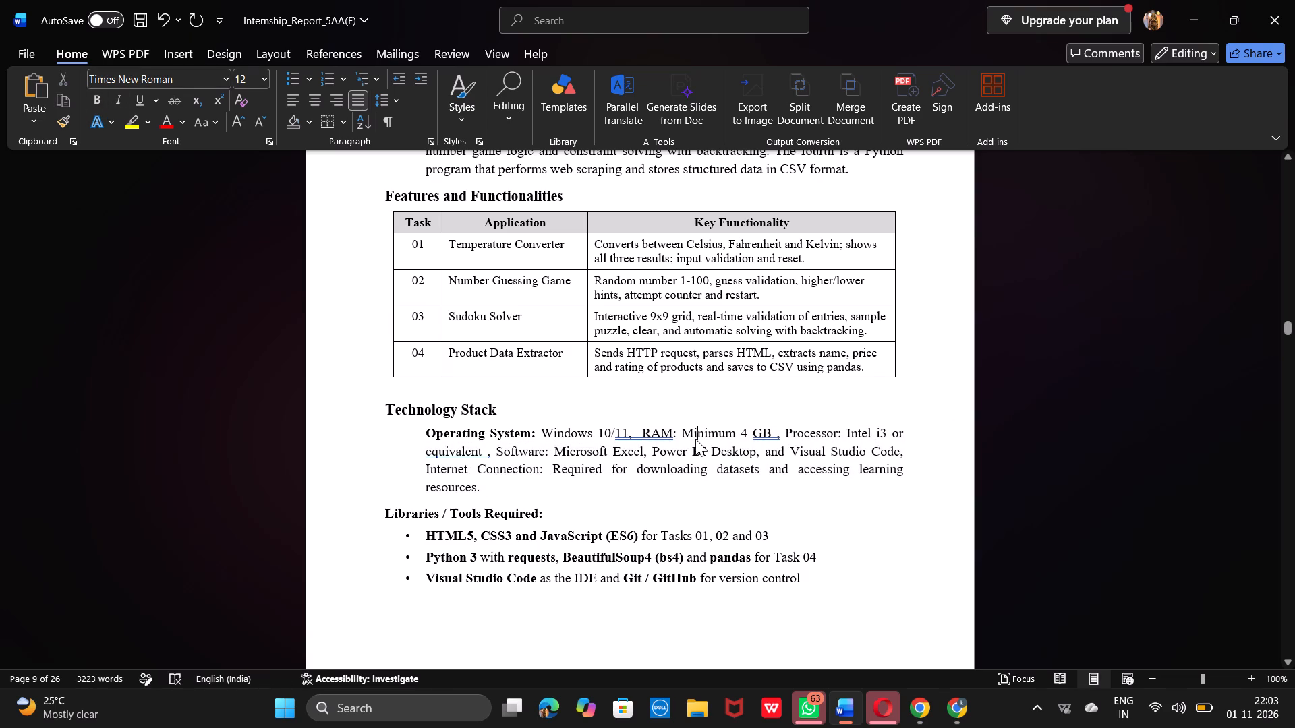
# Replace "Software Development" with "Data Analytics" in the Domain bullet under Project Overview.
pyautogui.scroll(-1, 695, 439)
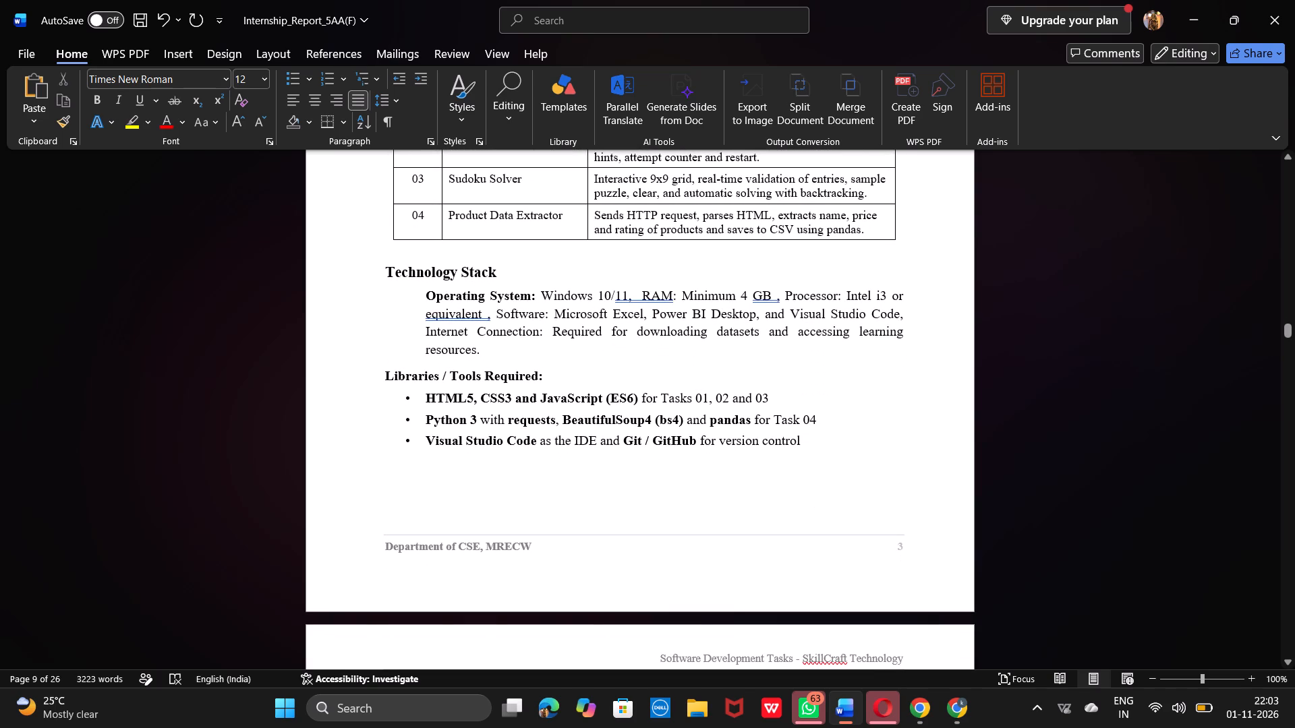
pyautogui.scroll(-1, 695, 439)
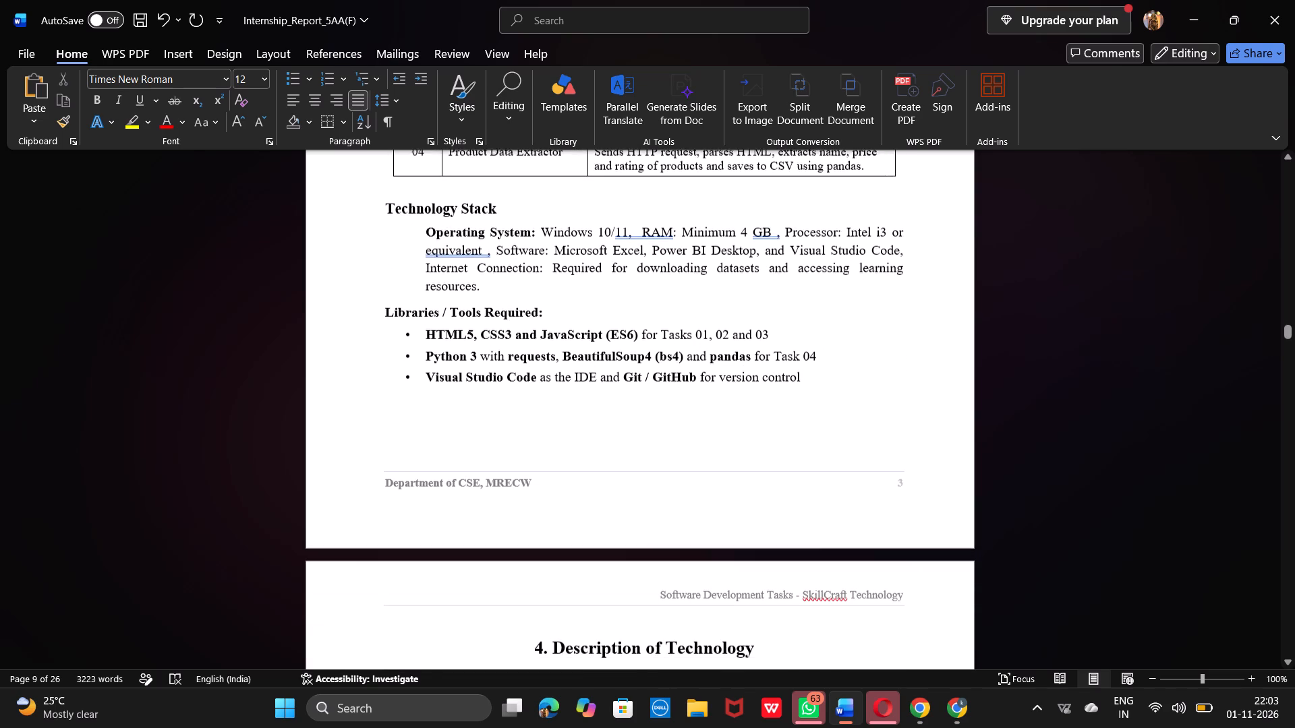
pyautogui.scroll(-1, 695, 439)
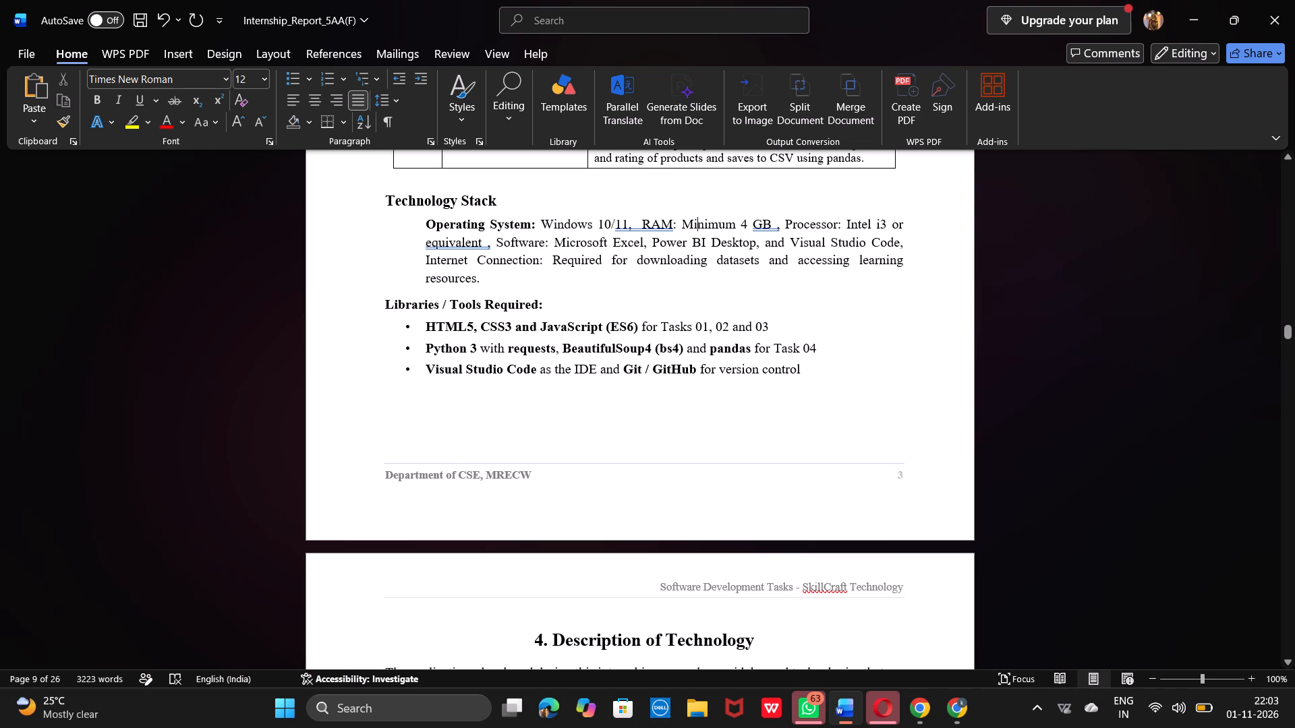
pyautogui.scroll(2, 695, 439)
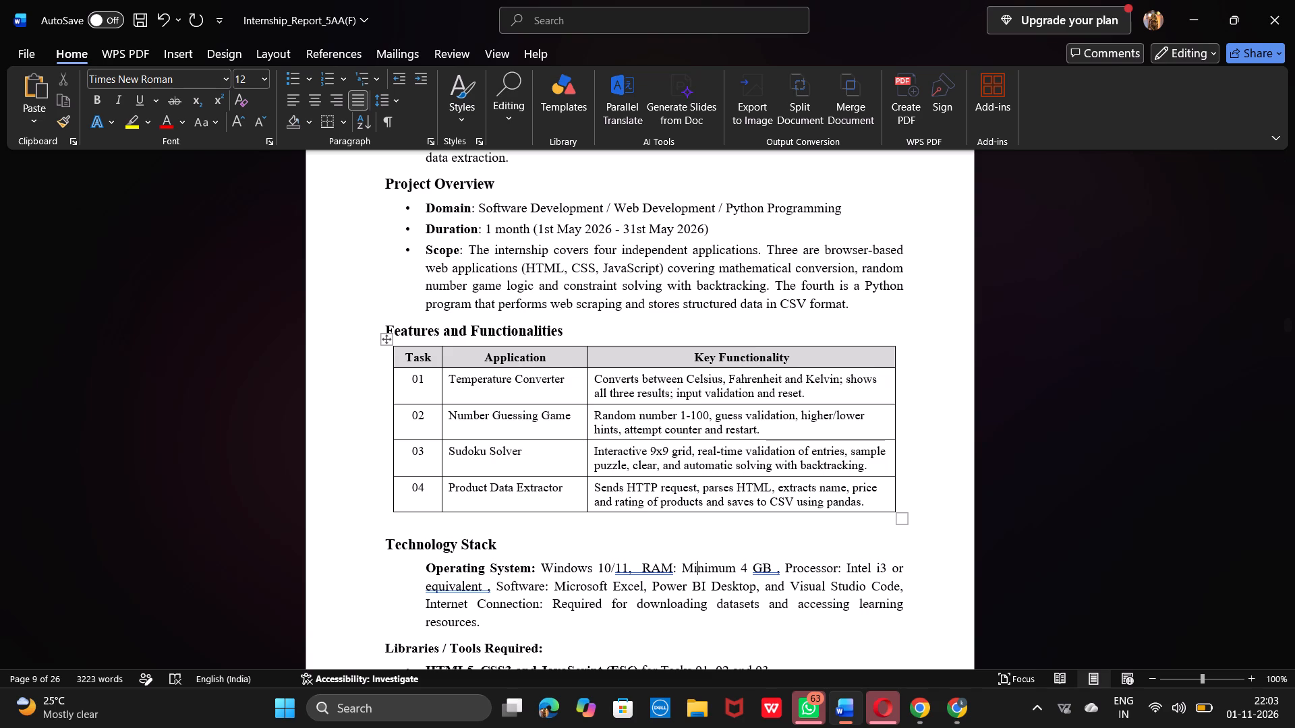
pyautogui.scroll(-1, 695, 439)
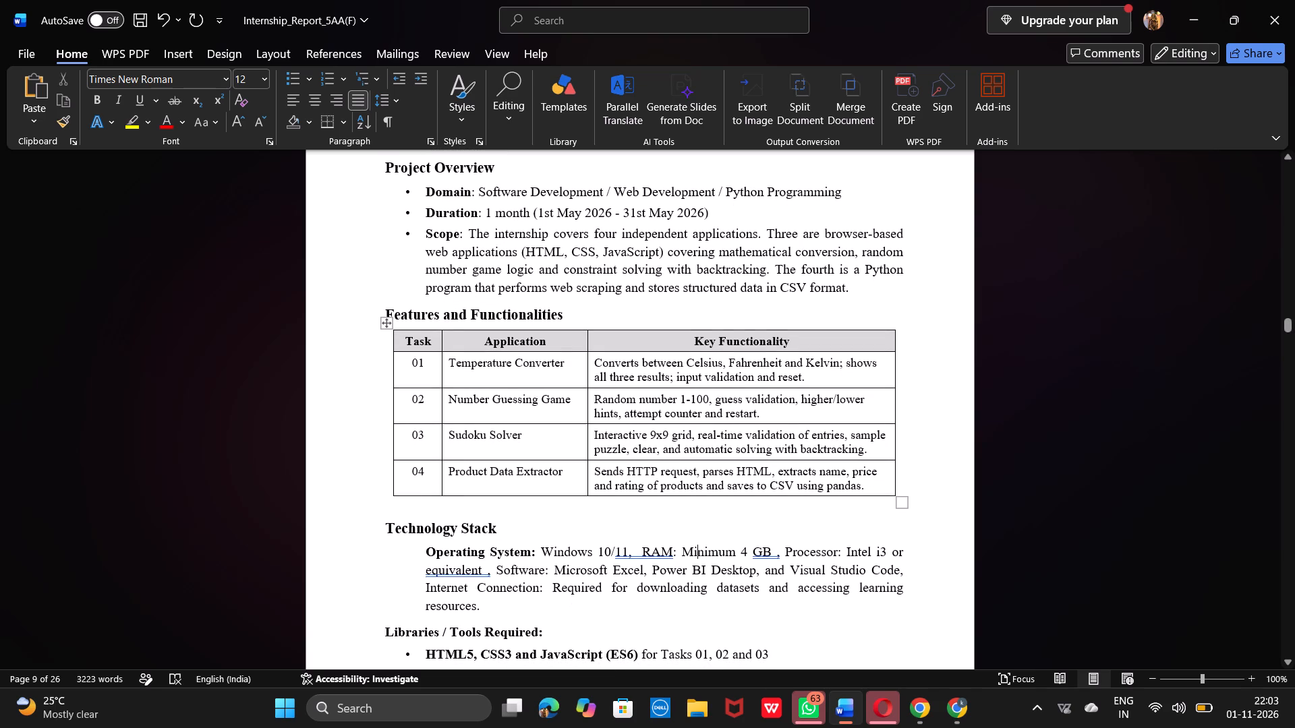
pyautogui.scroll(-1, 695, 439)
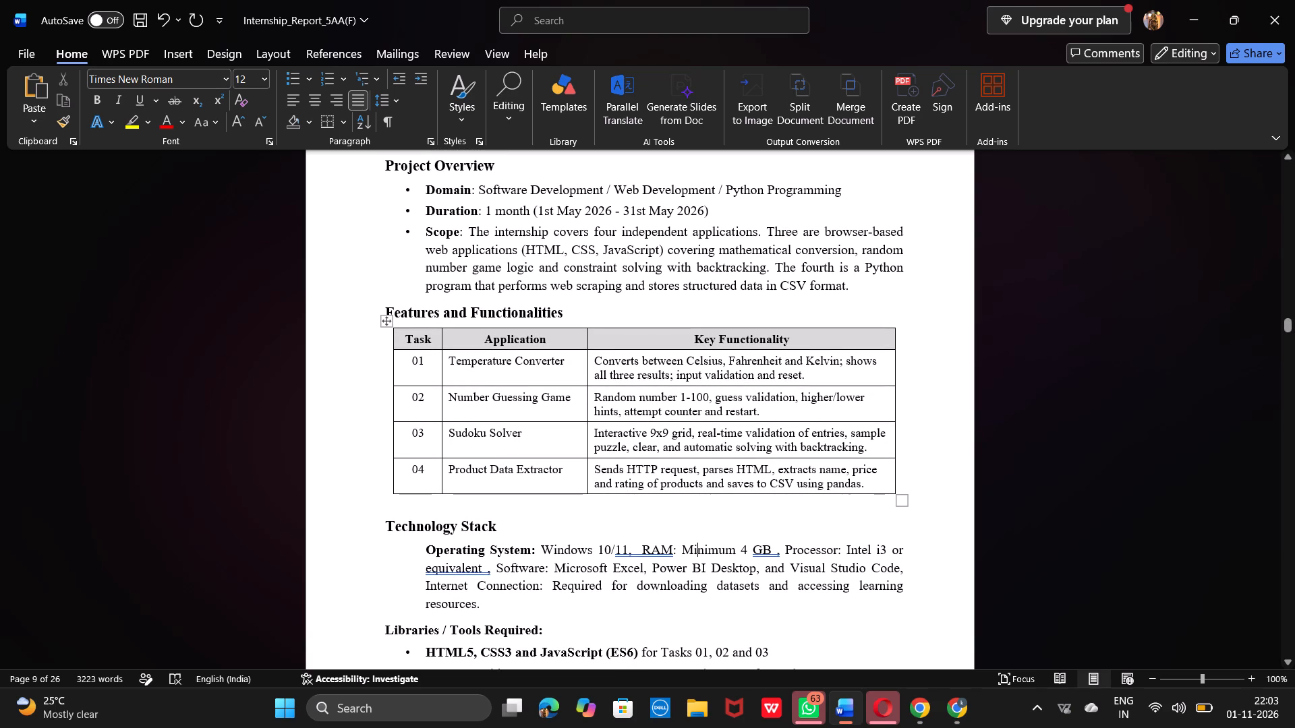
pyautogui.click(602, 191)
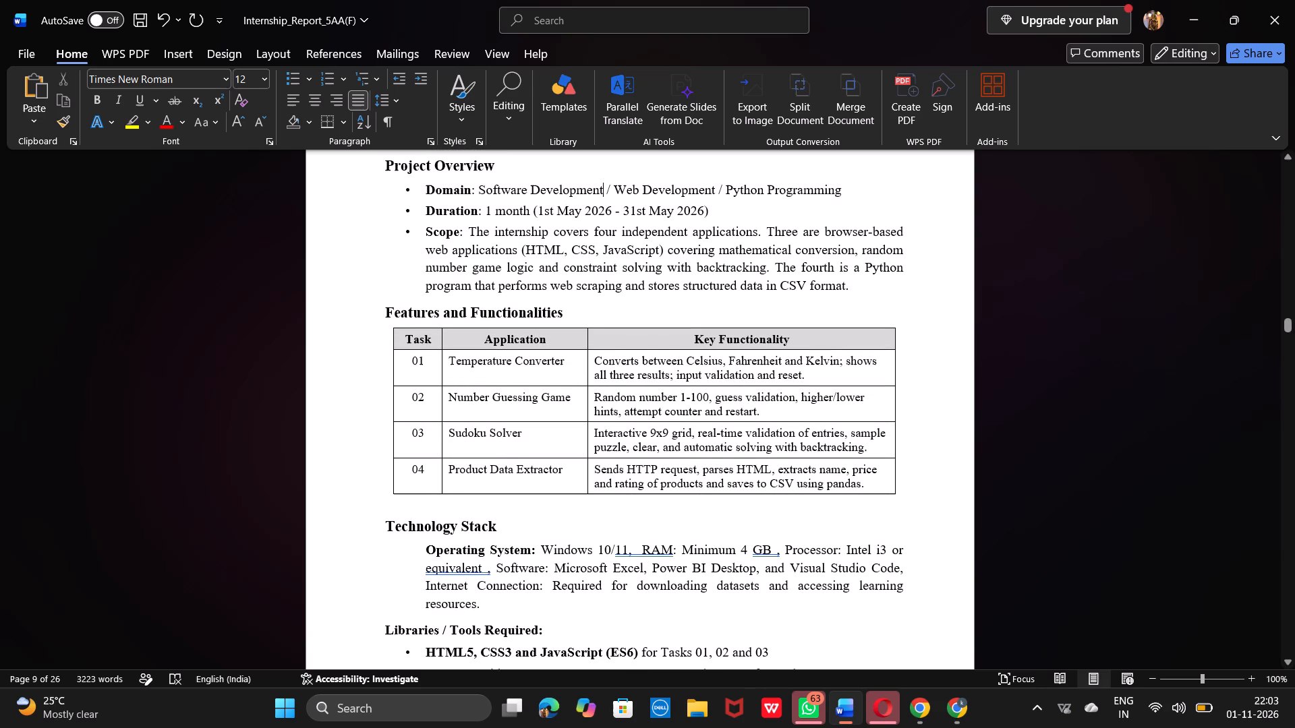
pyautogui.press('BackSpace')
pyautogui.press('BackSpace')
pyautogui.press('BackSpace')
pyautogui.press('BackSpace')
pyautogui.press('BackSpace')
pyautogui.press('BackSpace')
pyautogui.press('BackSpace')
pyautogui.press('BackSpace')
pyautogui.press('BackSpace')
pyautogui.press('BackSpace')
pyautogui.press('BackSpace')
pyautogui.press('BackSpace')
pyautogui.press('BackSpace')
pyautogui.press('BackSpace')
pyautogui.press('BackSpace')
pyautogui.press('BackSpace')
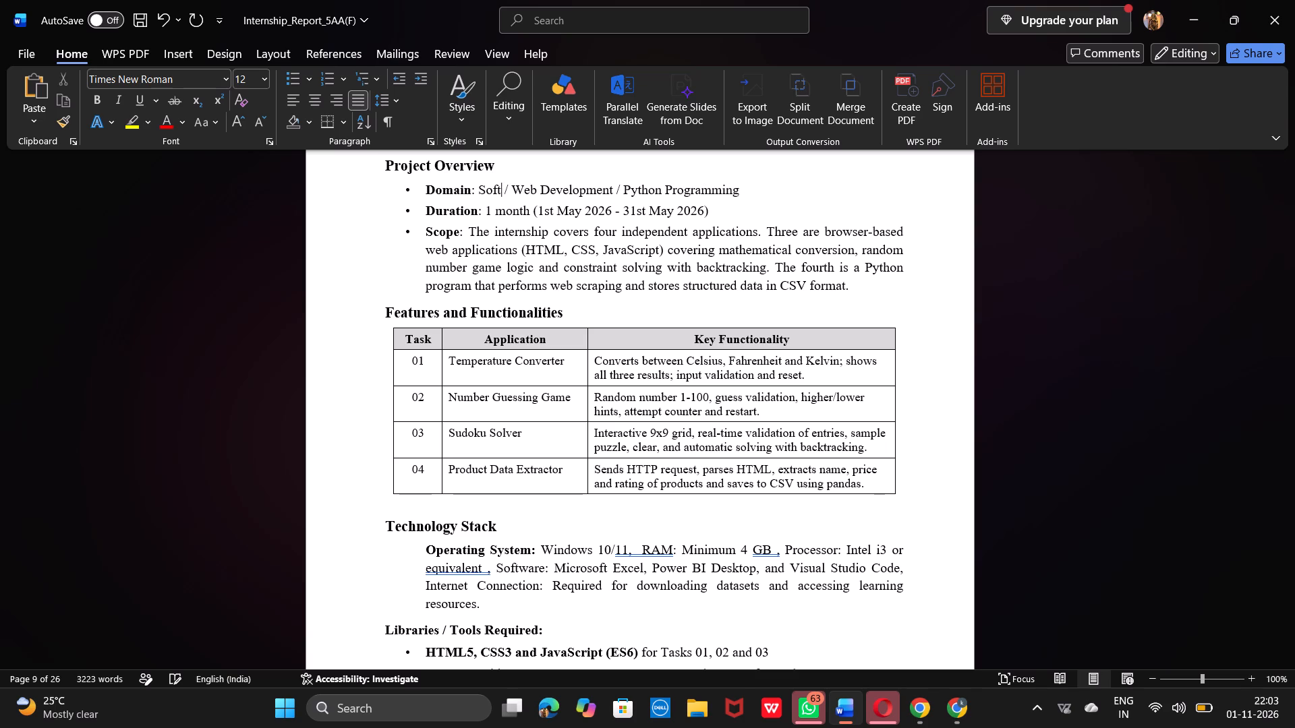
pyautogui.press('BackSpace')
pyautogui.press('BackSpace')
pyautogui.press('BackSpace')
pyautogui.press('BackSpace')
pyautogui.press('BackSpace')
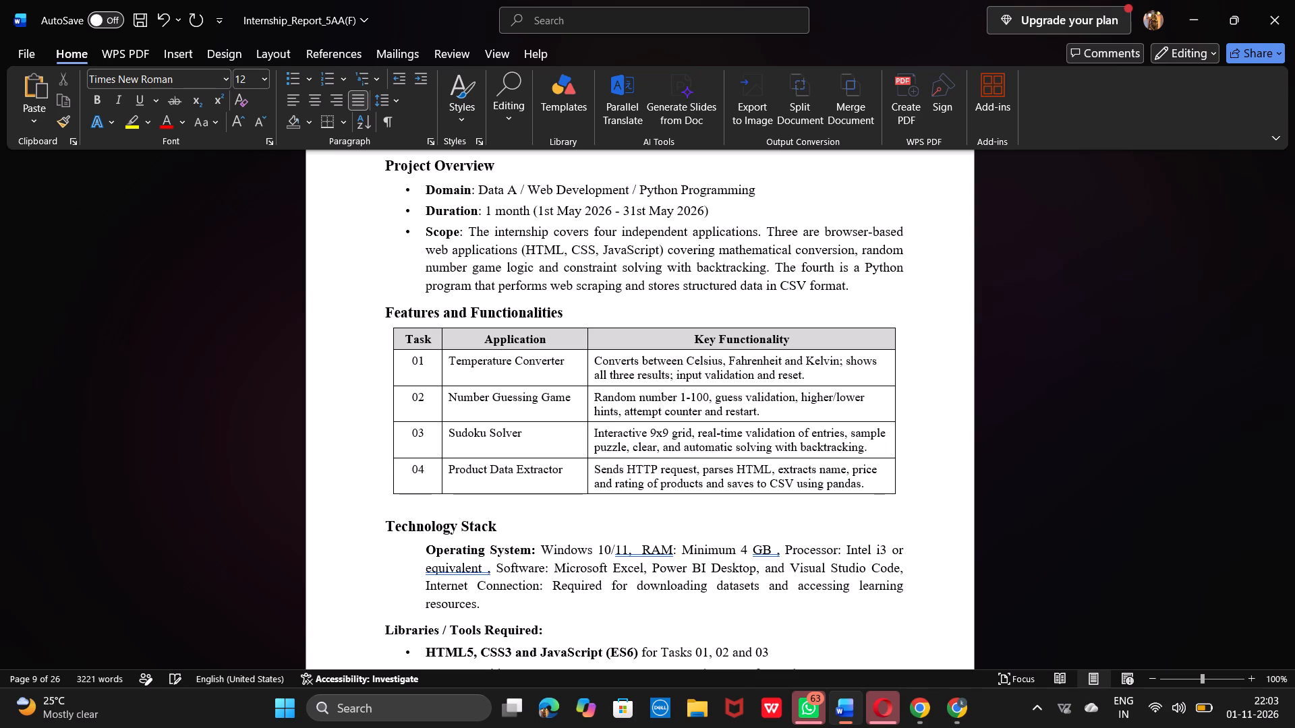
pyautogui.write('nalytics')
# Copy the whole body text of section 4, Description of Technology, from the introduction through the pandas paragraph.
pyautogui.scroll(-1, 662, 272)
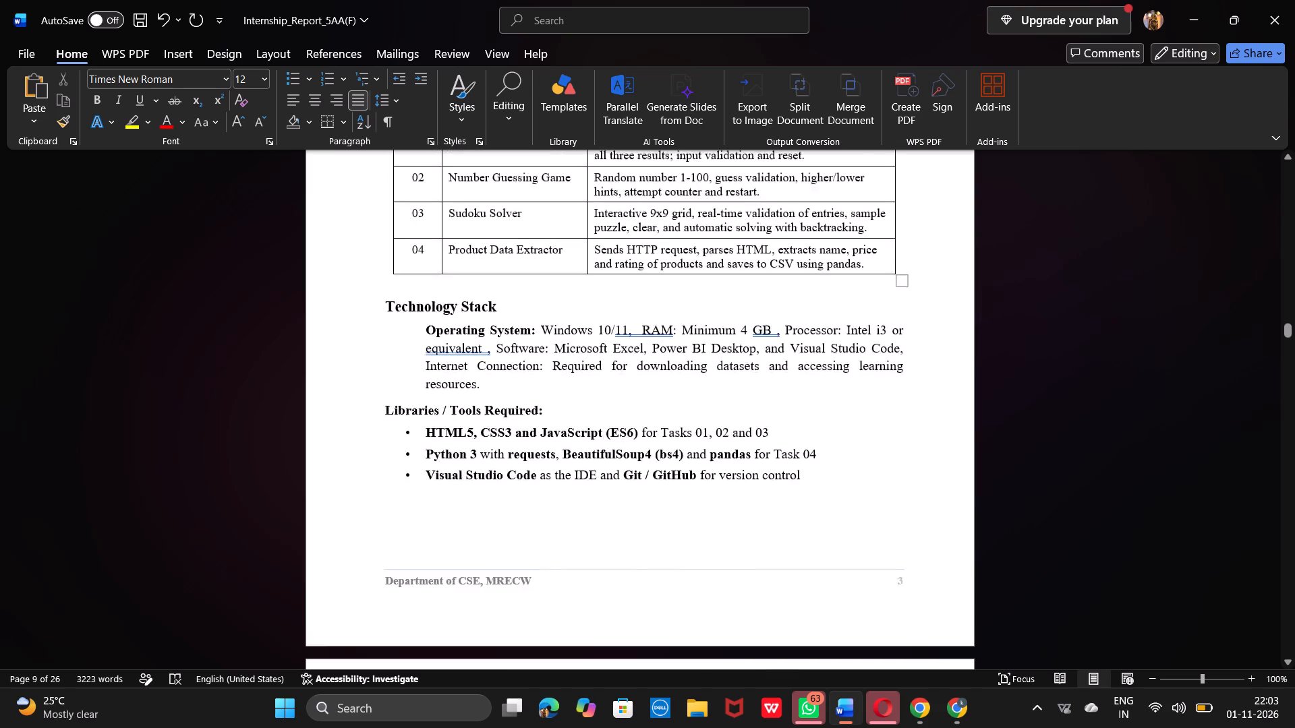
pyautogui.scroll(-8, 662, 272)
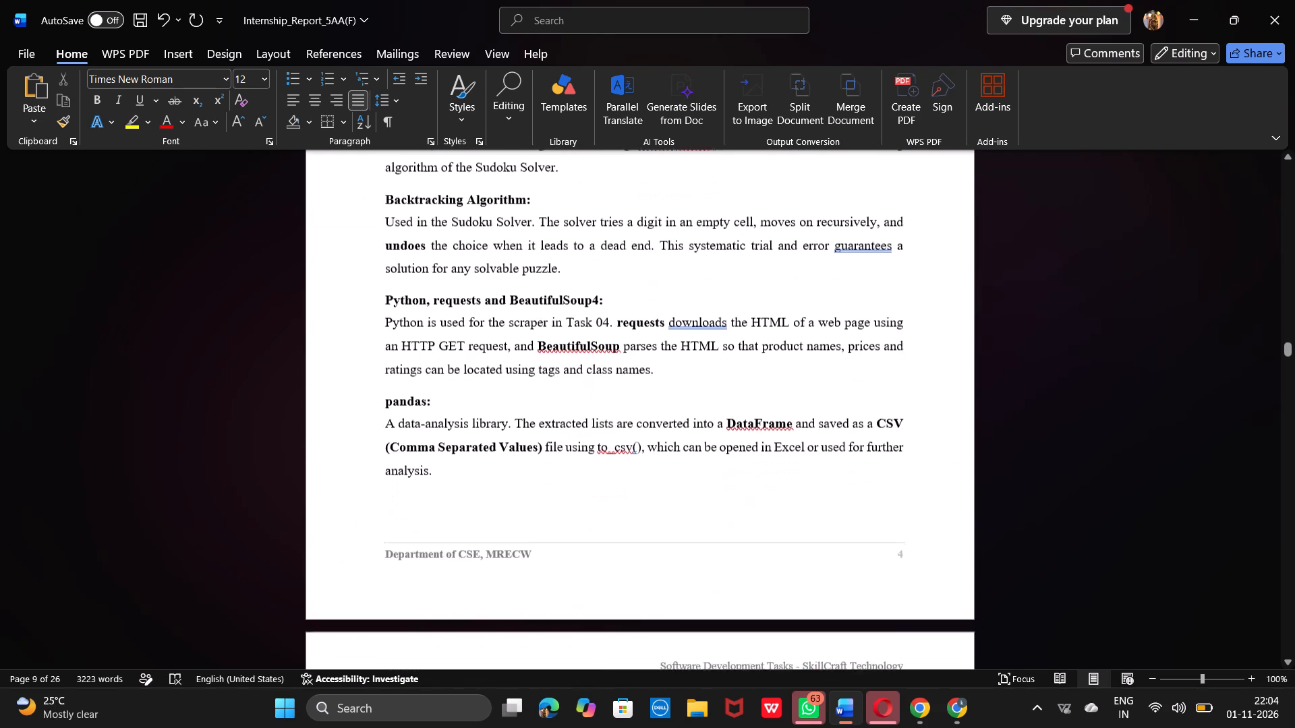
pyautogui.scroll(-2, 662, 272)
pyautogui.scroll(3, 662, 272)
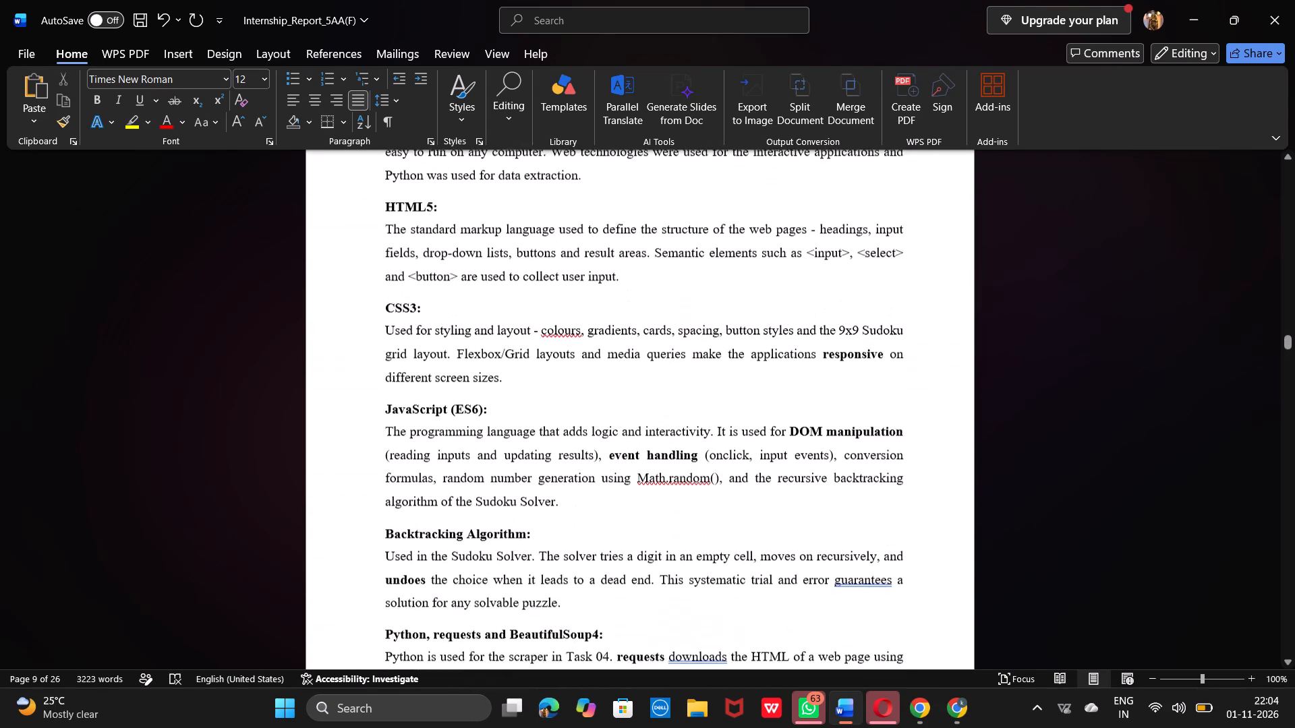
pyautogui.scroll(1, 662, 272)
pyautogui.moveTo(378, 266); pyautogui.dragTo(480, 562)
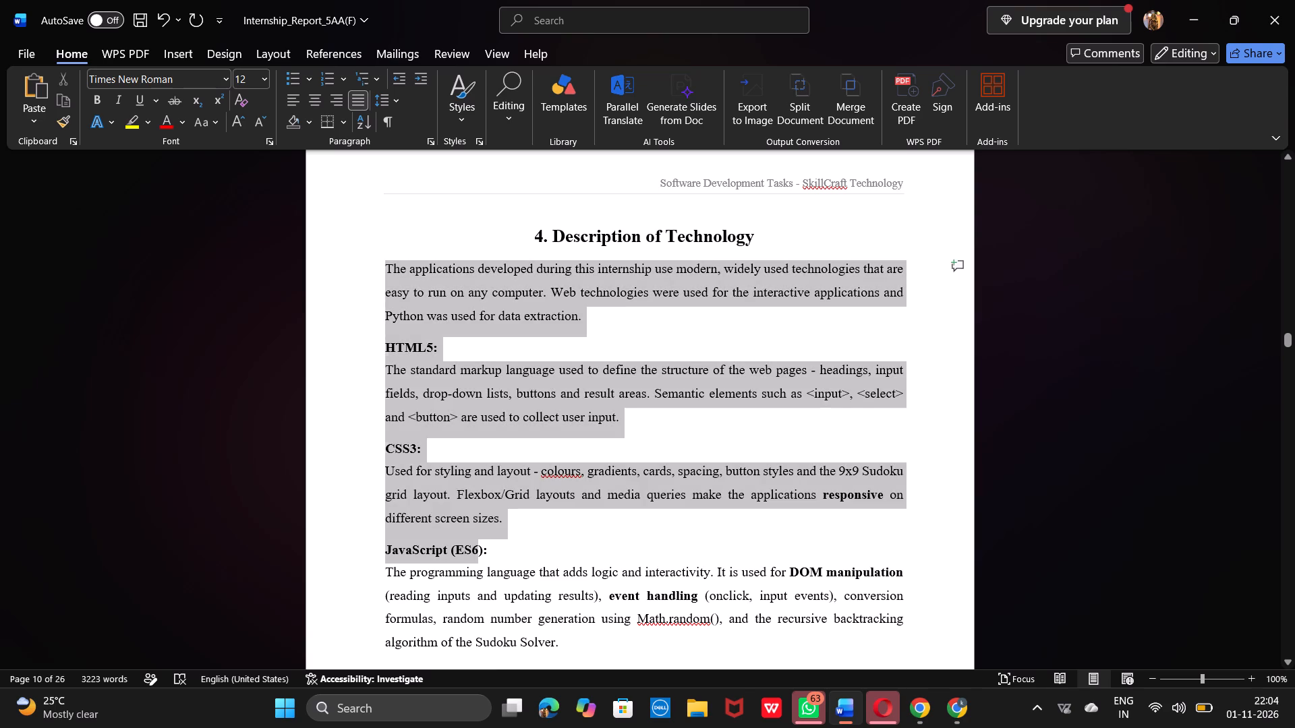
pyautogui.moveTo(480, 562); pyautogui.dragTo(513, 568)
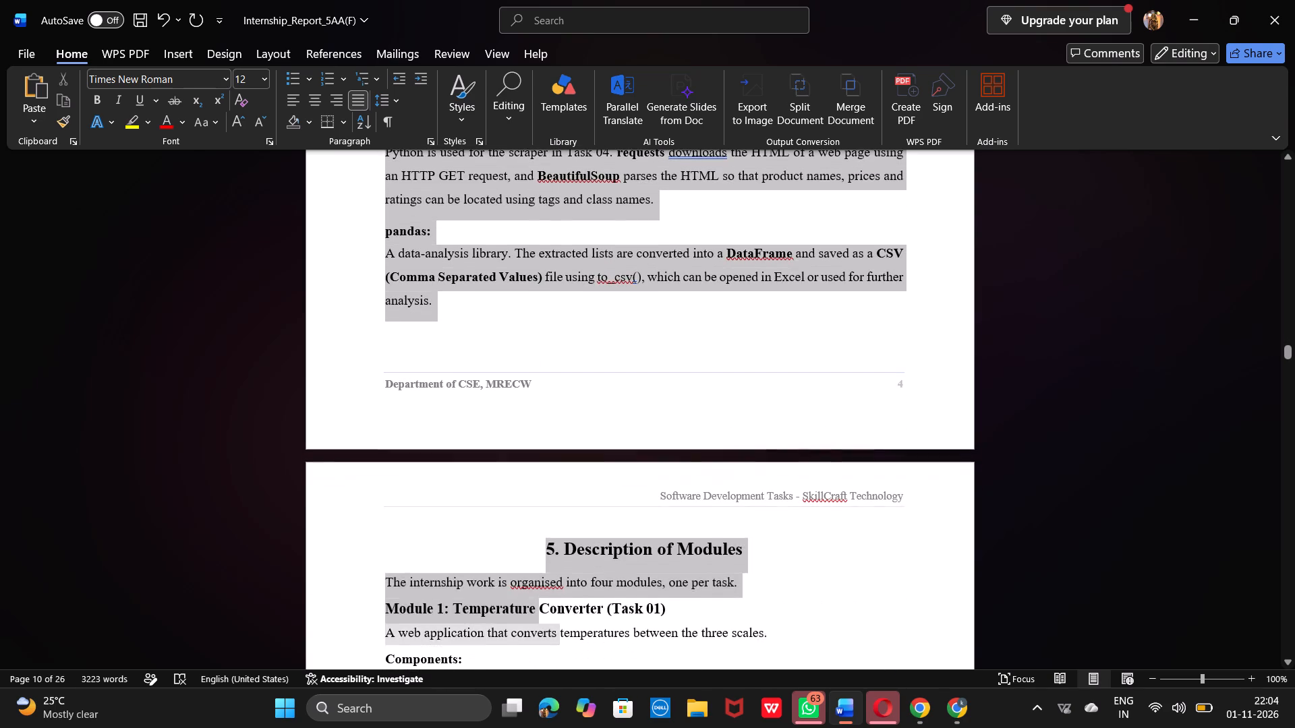
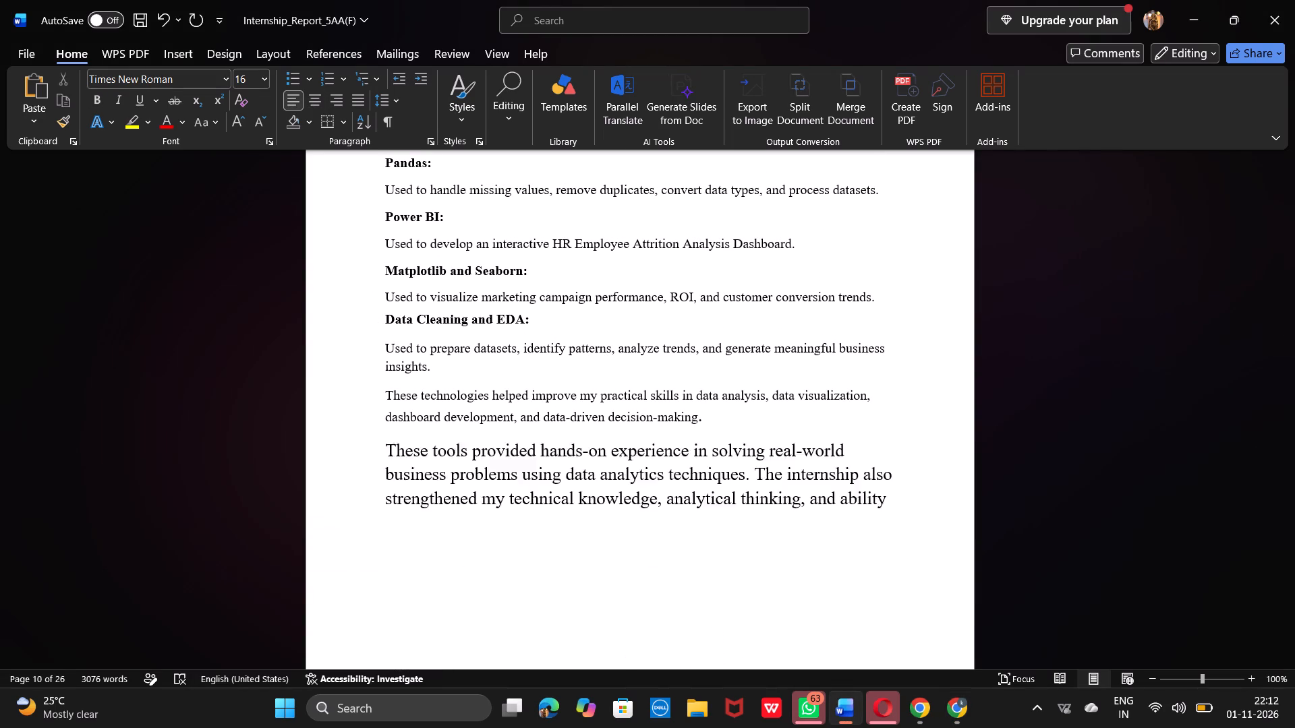
# Set the pasted "These tools provided" text, up to "and ability", to font size 12.
pyautogui.scroll(1, 706, 415)
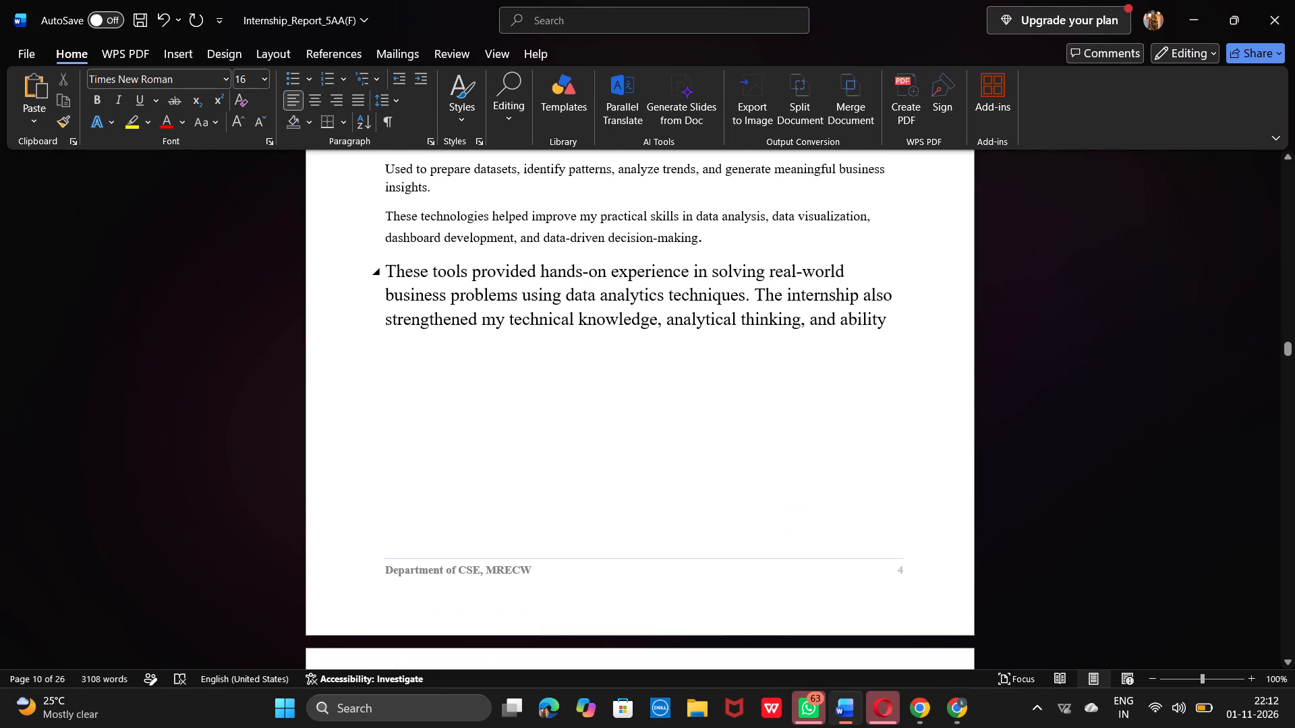
pyautogui.moveTo(384, 268); pyautogui.dragTo(875, 322)
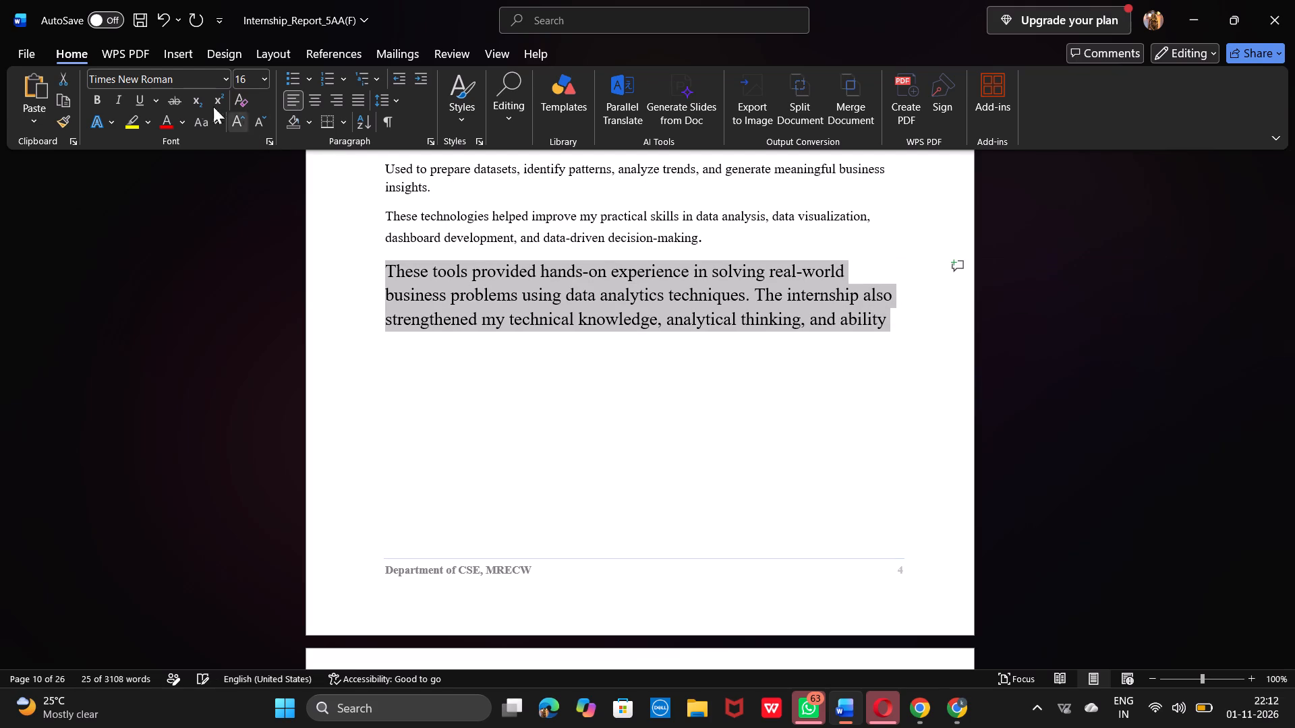
pyautogui.click(269, 86)
pyautogui.click(266, 84)
pyautogui.click(248, 175)
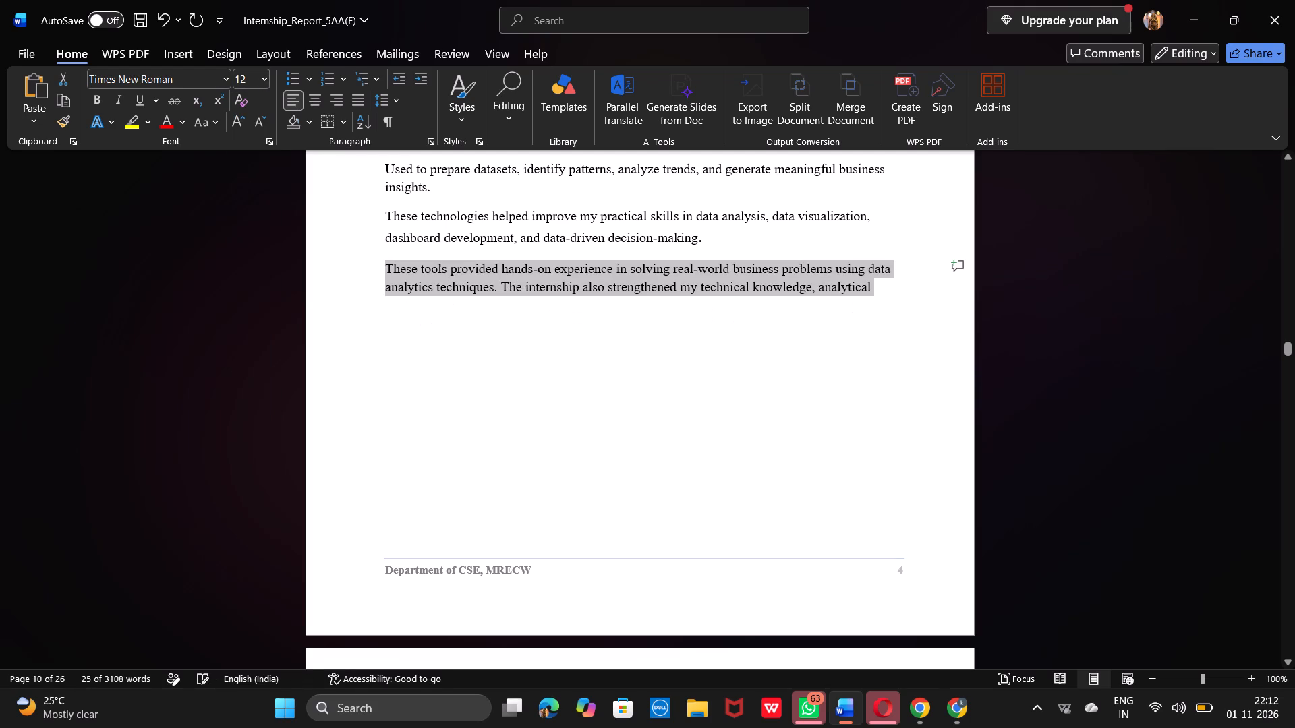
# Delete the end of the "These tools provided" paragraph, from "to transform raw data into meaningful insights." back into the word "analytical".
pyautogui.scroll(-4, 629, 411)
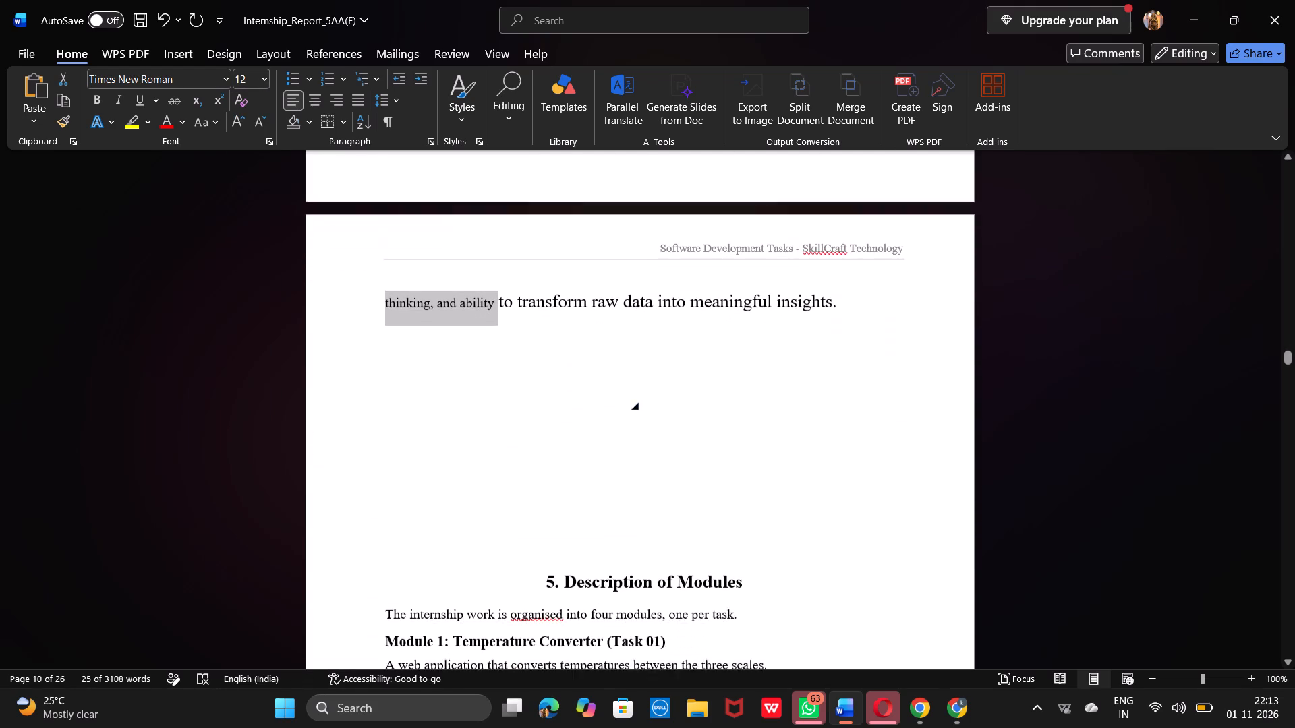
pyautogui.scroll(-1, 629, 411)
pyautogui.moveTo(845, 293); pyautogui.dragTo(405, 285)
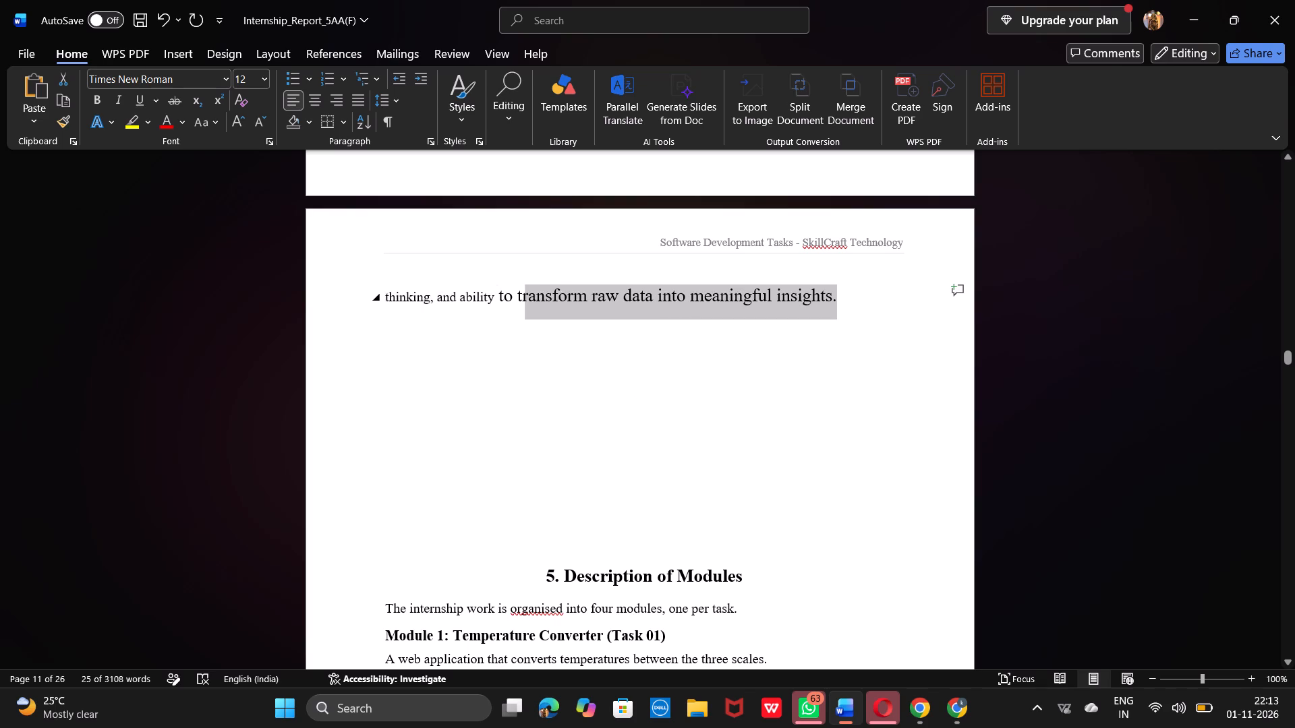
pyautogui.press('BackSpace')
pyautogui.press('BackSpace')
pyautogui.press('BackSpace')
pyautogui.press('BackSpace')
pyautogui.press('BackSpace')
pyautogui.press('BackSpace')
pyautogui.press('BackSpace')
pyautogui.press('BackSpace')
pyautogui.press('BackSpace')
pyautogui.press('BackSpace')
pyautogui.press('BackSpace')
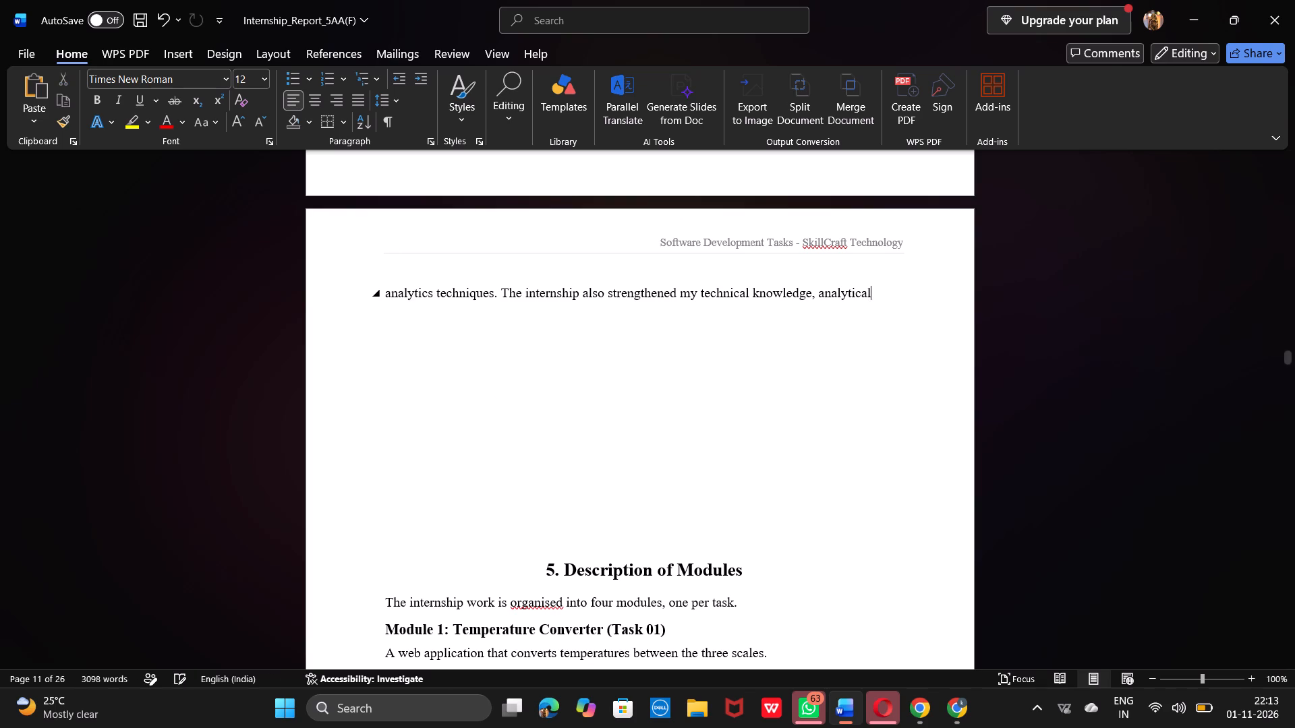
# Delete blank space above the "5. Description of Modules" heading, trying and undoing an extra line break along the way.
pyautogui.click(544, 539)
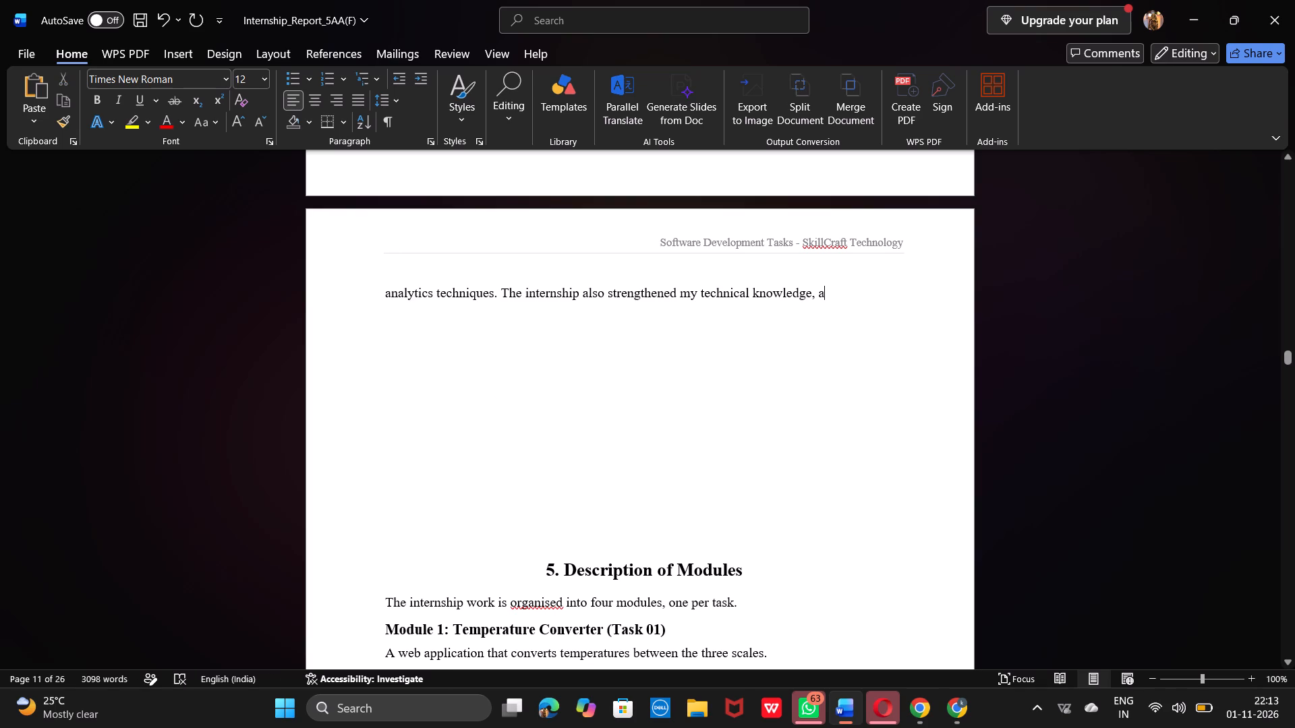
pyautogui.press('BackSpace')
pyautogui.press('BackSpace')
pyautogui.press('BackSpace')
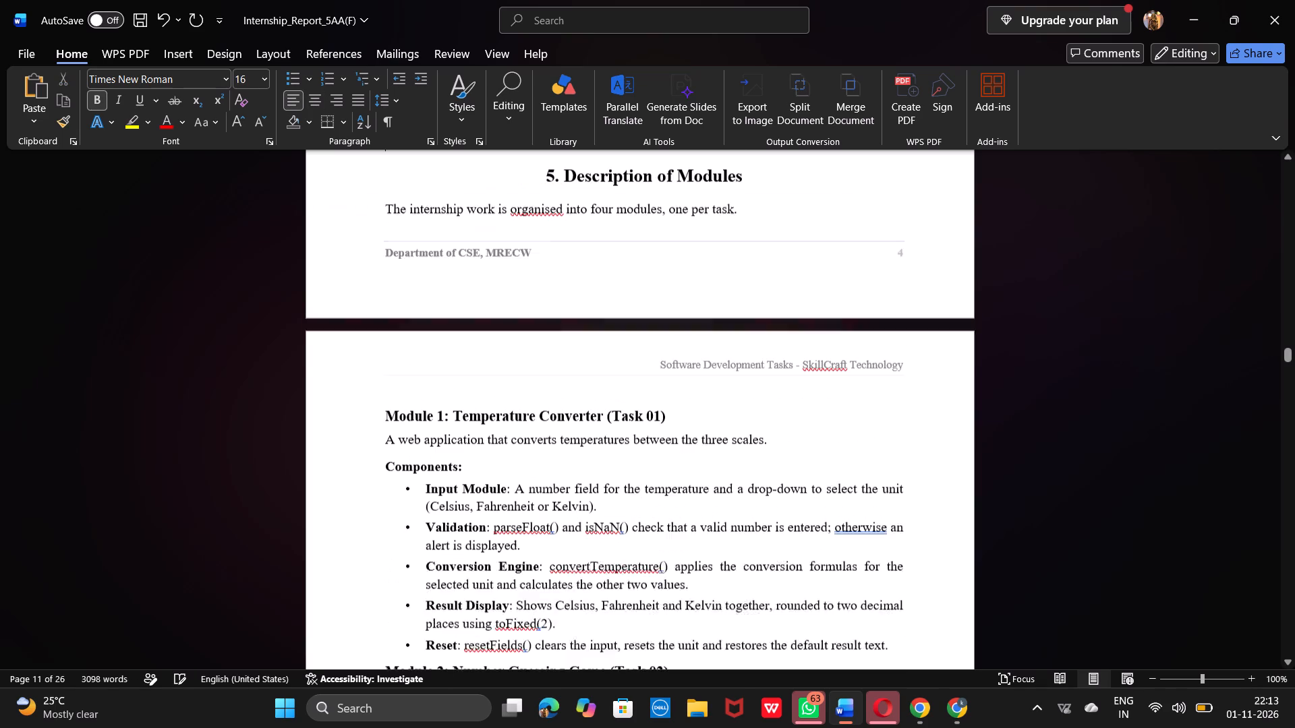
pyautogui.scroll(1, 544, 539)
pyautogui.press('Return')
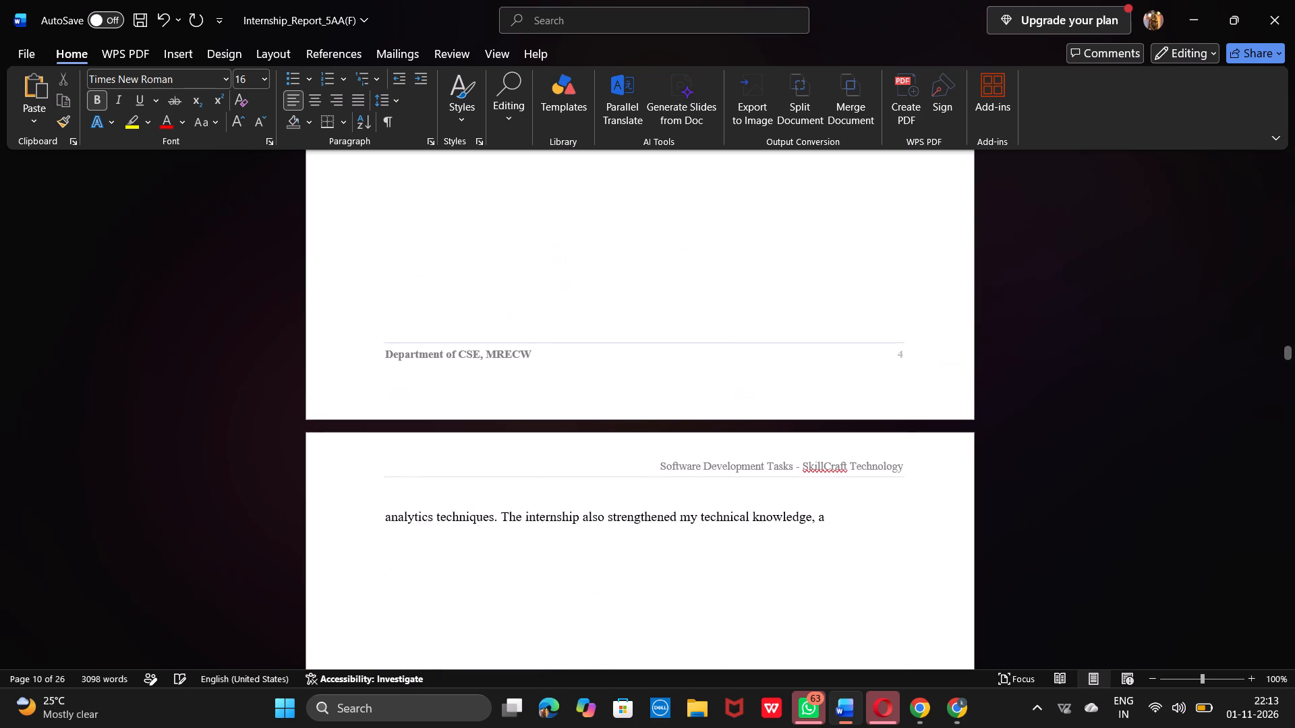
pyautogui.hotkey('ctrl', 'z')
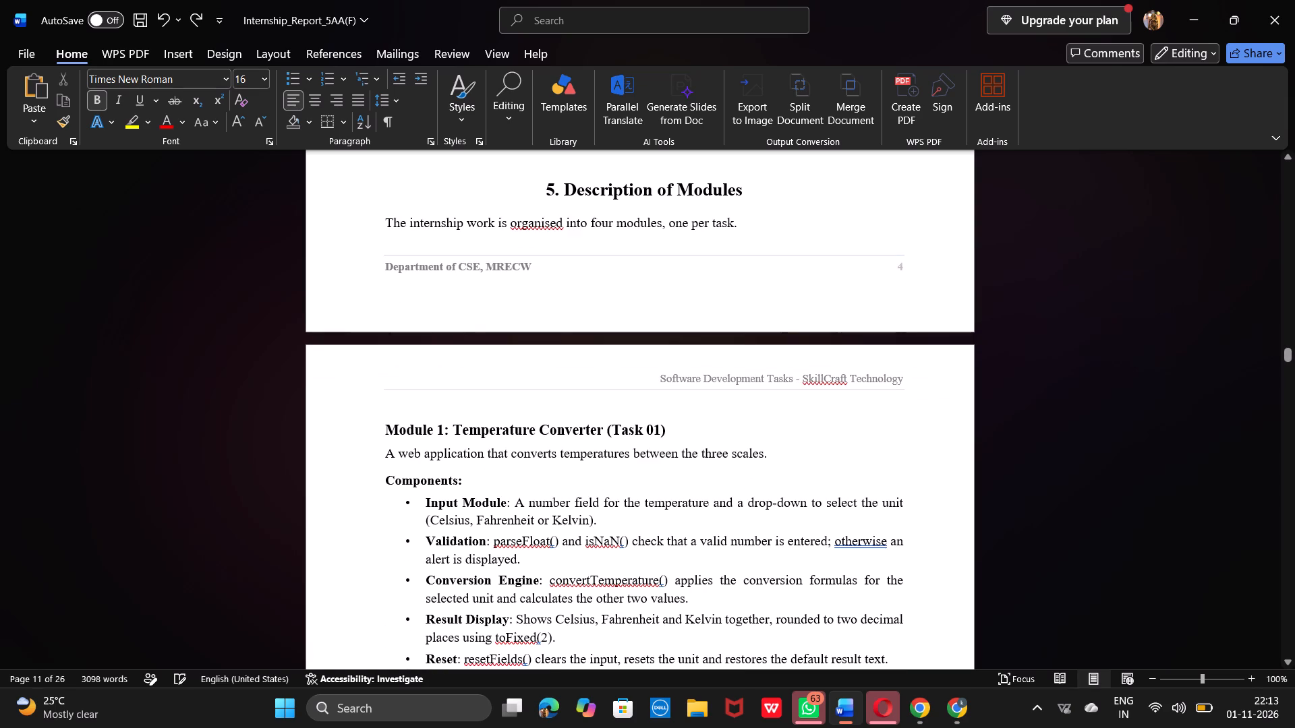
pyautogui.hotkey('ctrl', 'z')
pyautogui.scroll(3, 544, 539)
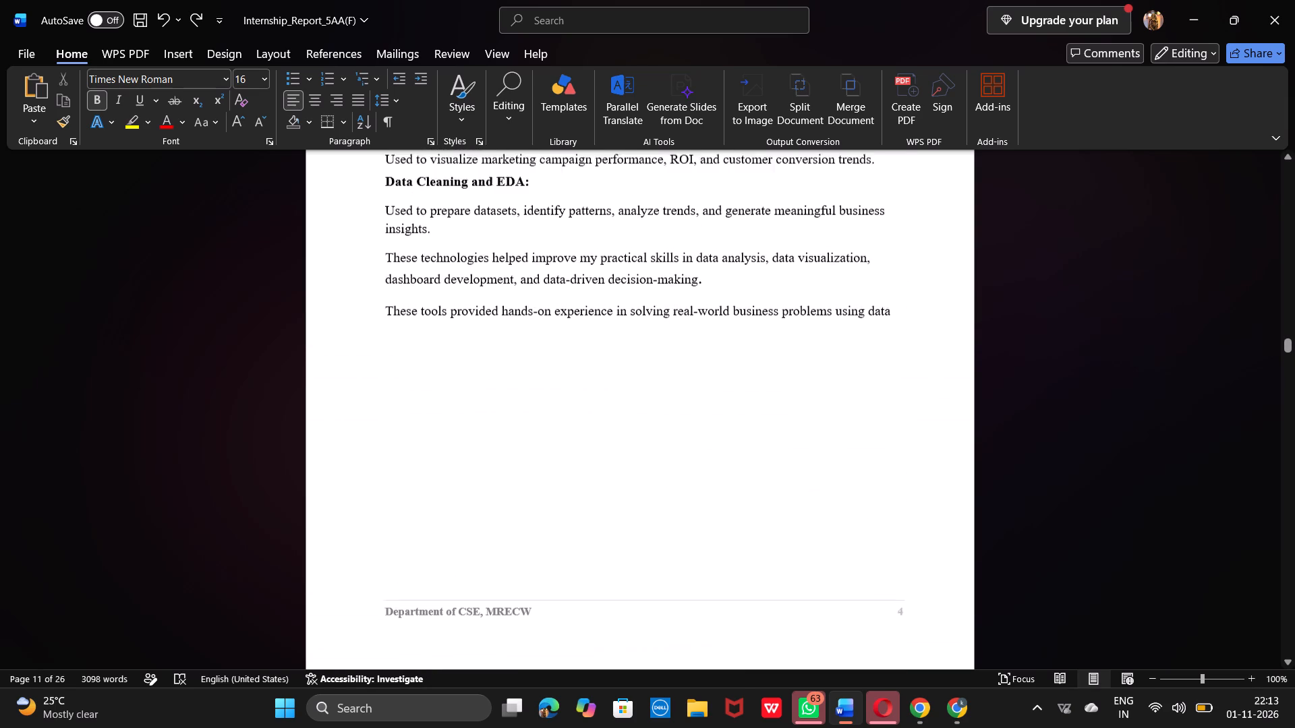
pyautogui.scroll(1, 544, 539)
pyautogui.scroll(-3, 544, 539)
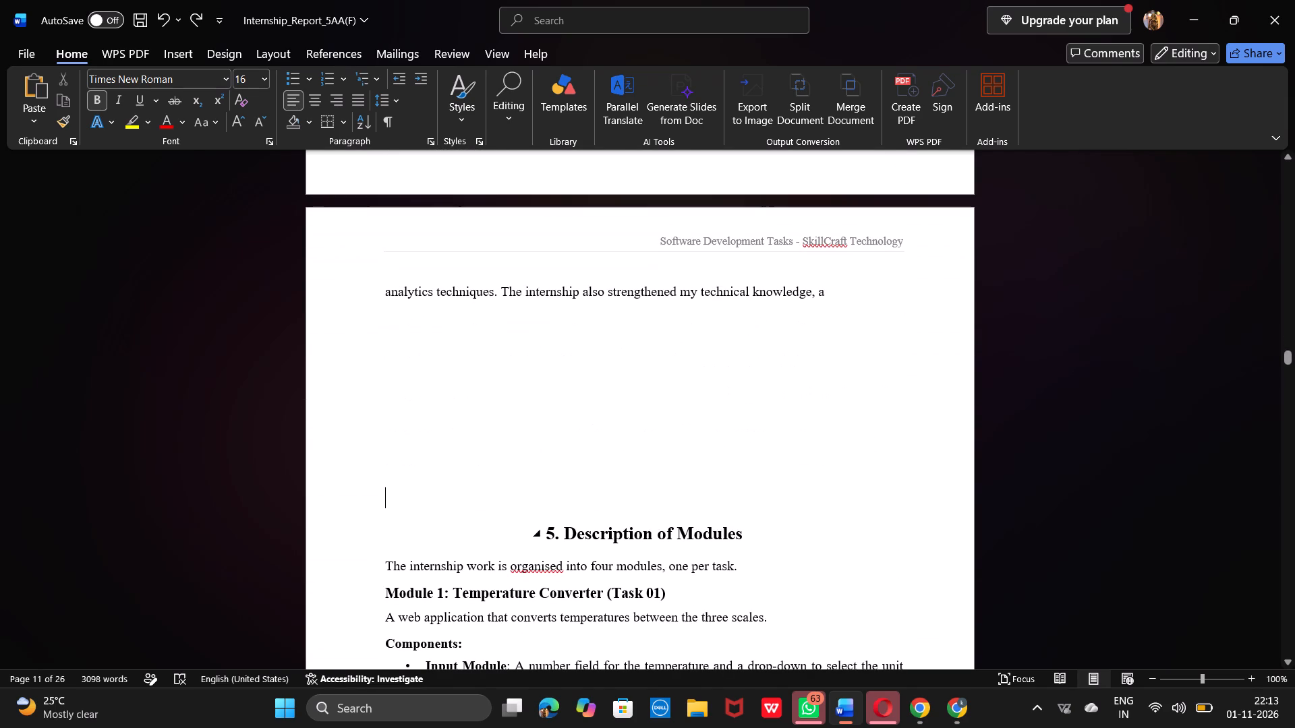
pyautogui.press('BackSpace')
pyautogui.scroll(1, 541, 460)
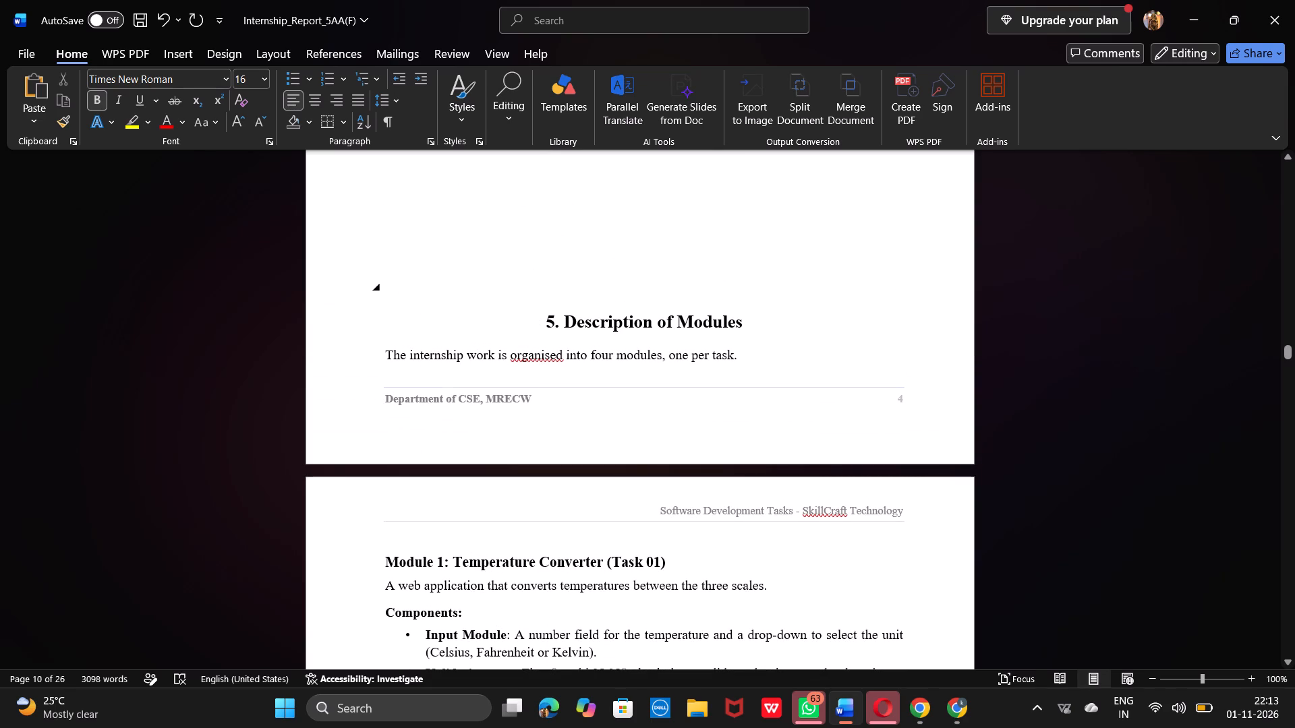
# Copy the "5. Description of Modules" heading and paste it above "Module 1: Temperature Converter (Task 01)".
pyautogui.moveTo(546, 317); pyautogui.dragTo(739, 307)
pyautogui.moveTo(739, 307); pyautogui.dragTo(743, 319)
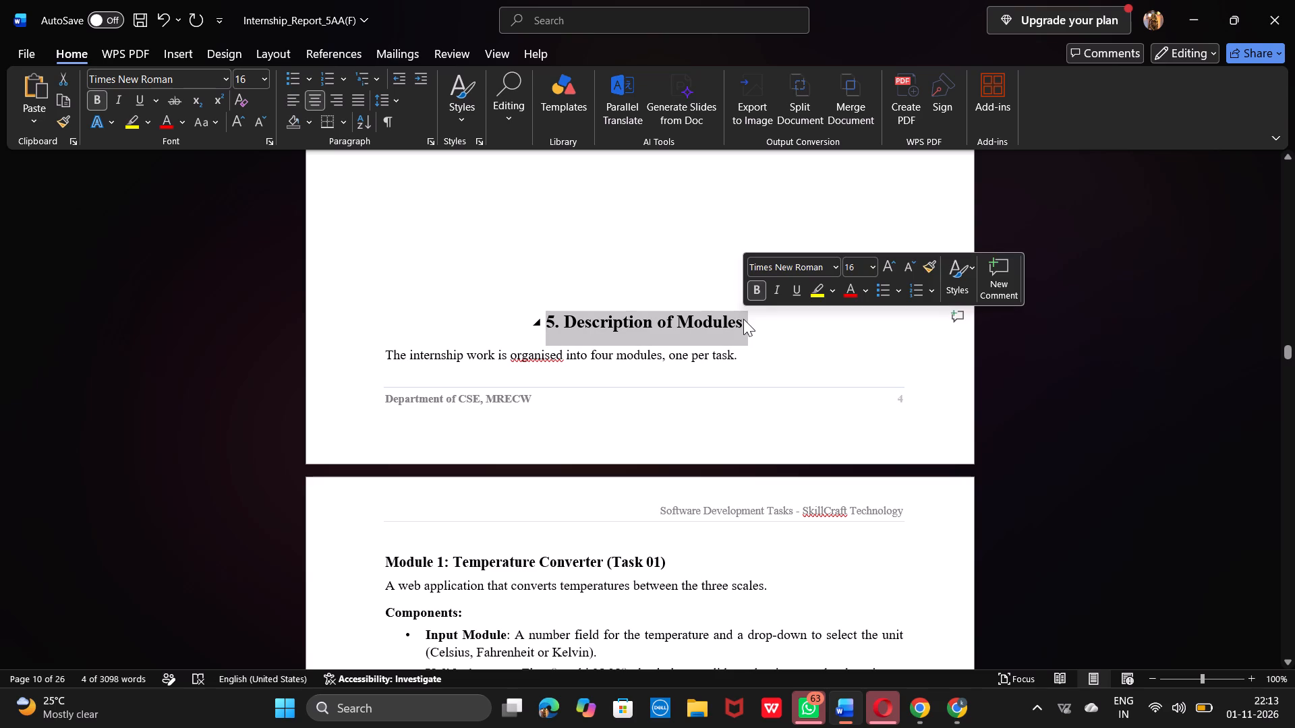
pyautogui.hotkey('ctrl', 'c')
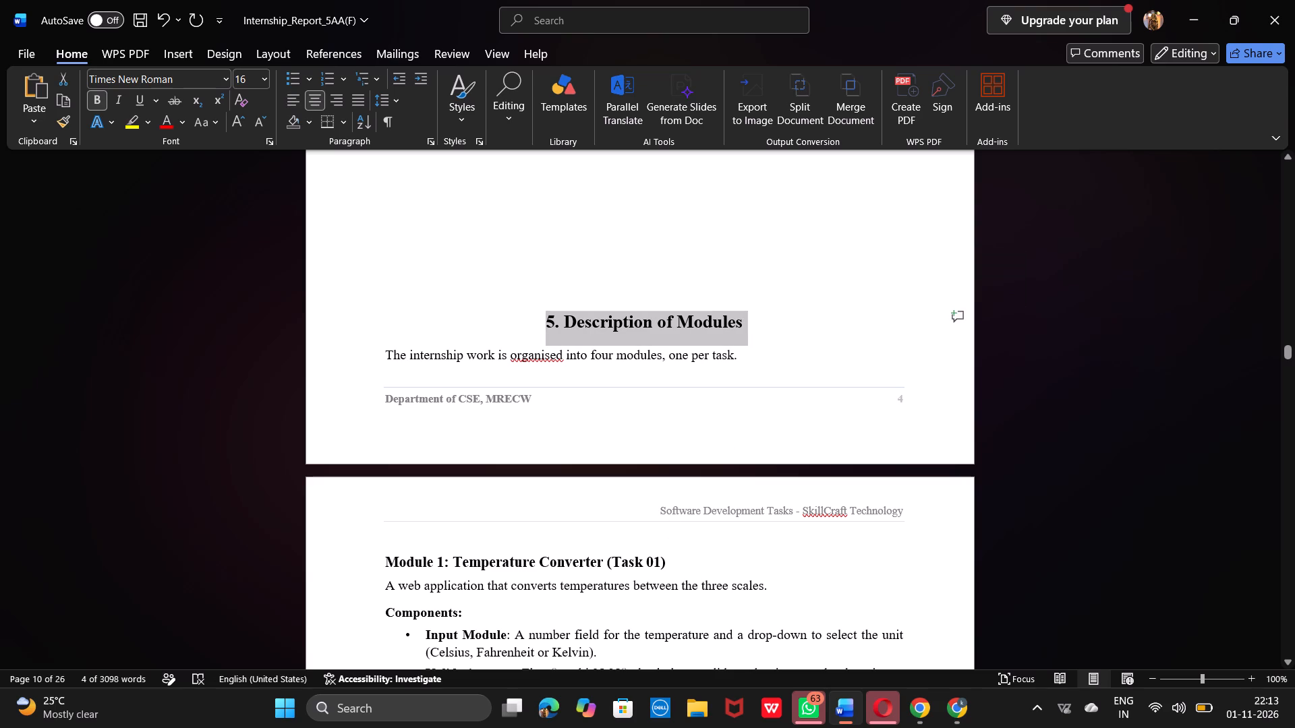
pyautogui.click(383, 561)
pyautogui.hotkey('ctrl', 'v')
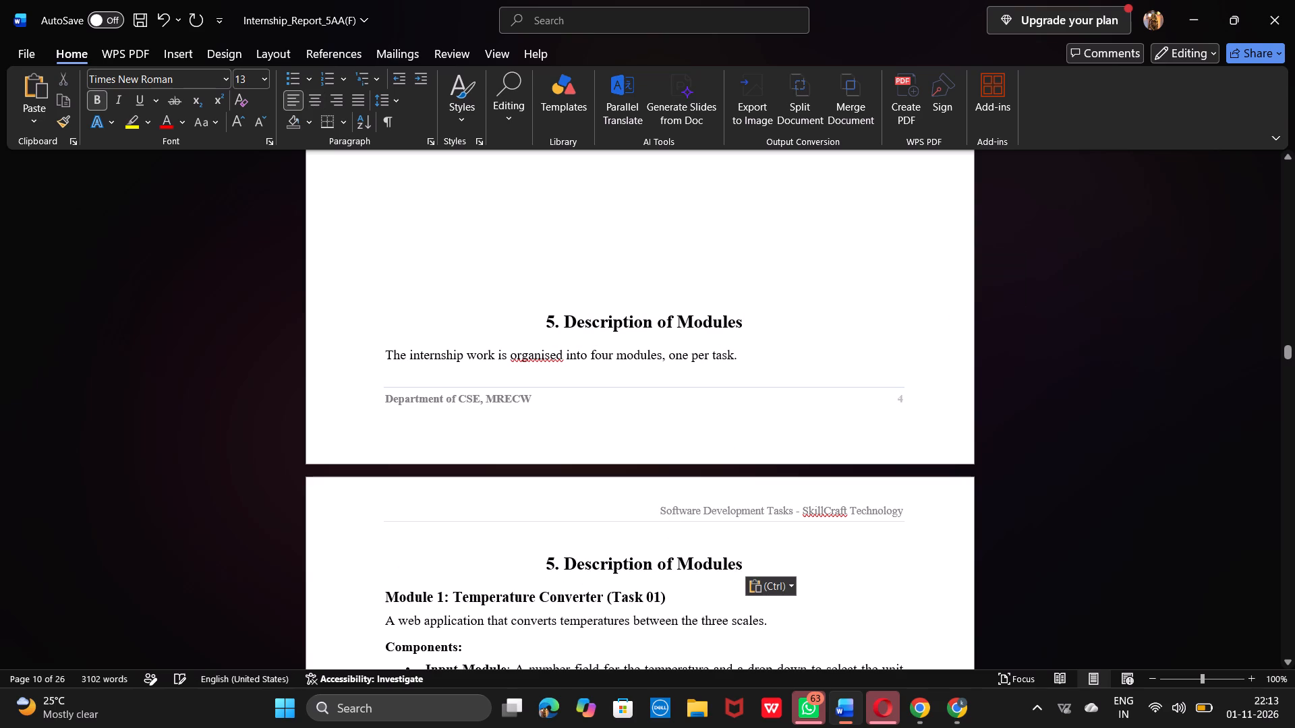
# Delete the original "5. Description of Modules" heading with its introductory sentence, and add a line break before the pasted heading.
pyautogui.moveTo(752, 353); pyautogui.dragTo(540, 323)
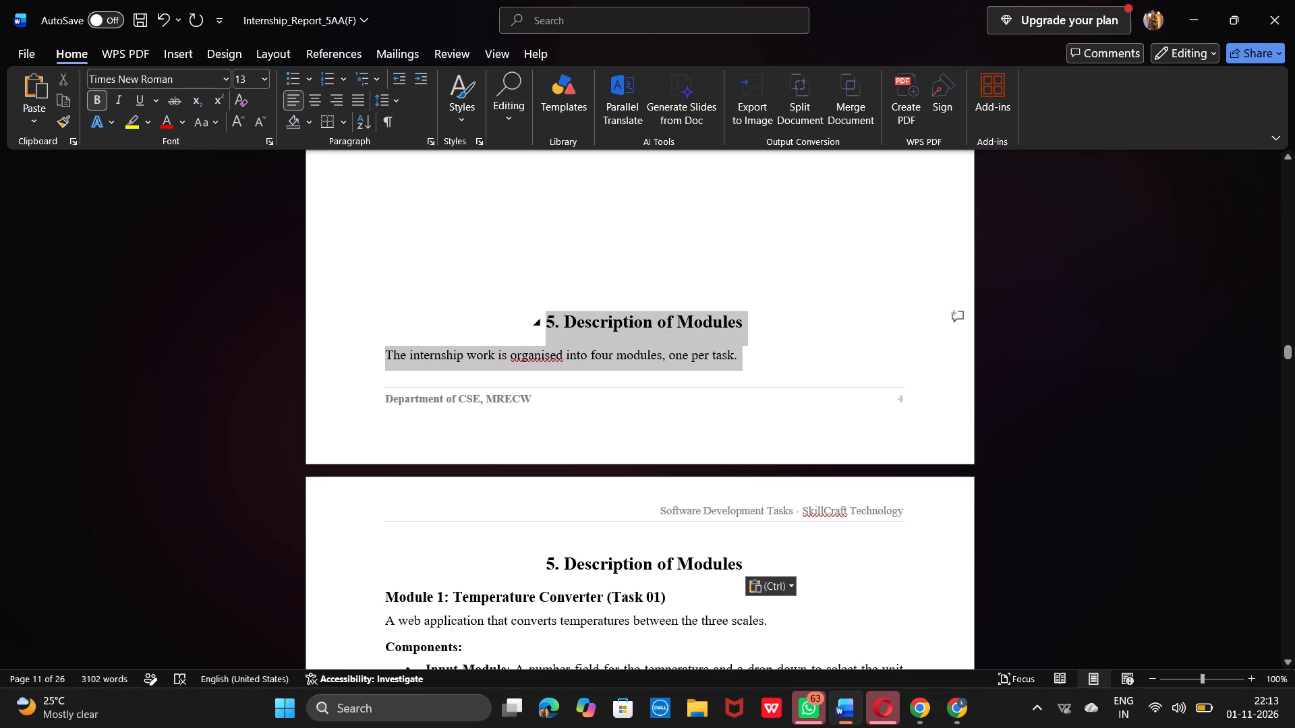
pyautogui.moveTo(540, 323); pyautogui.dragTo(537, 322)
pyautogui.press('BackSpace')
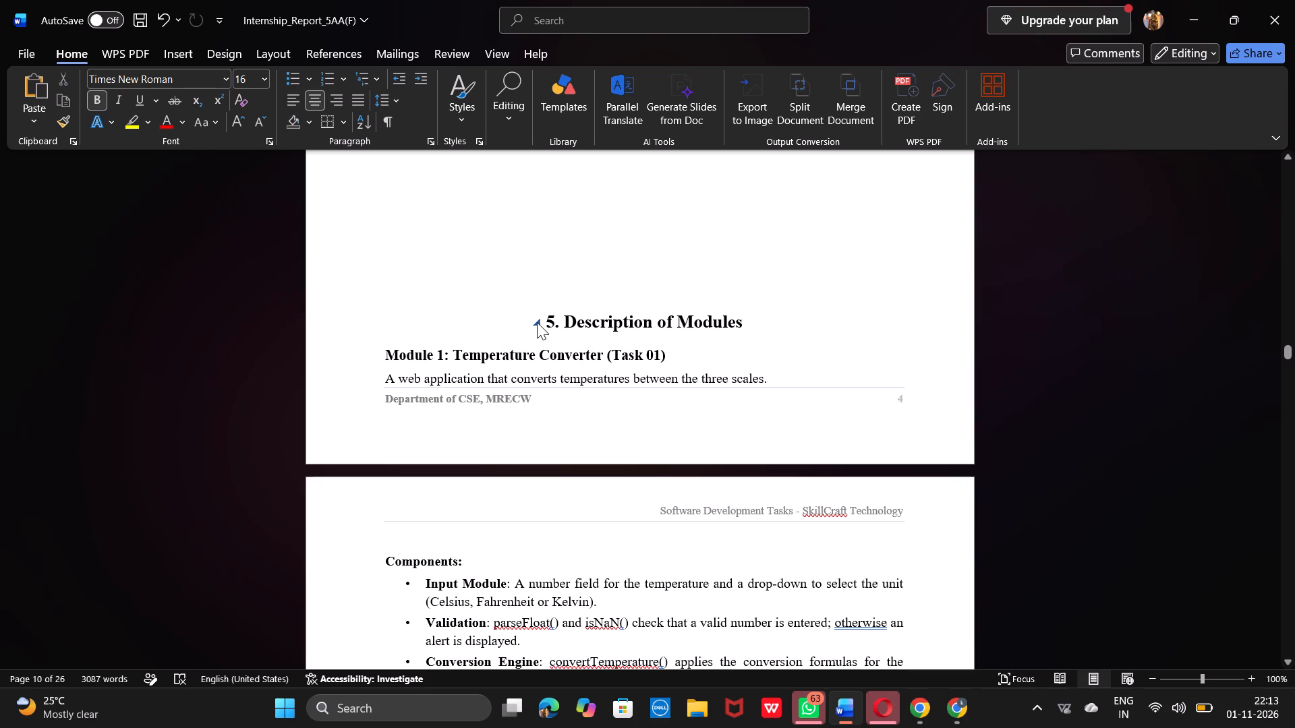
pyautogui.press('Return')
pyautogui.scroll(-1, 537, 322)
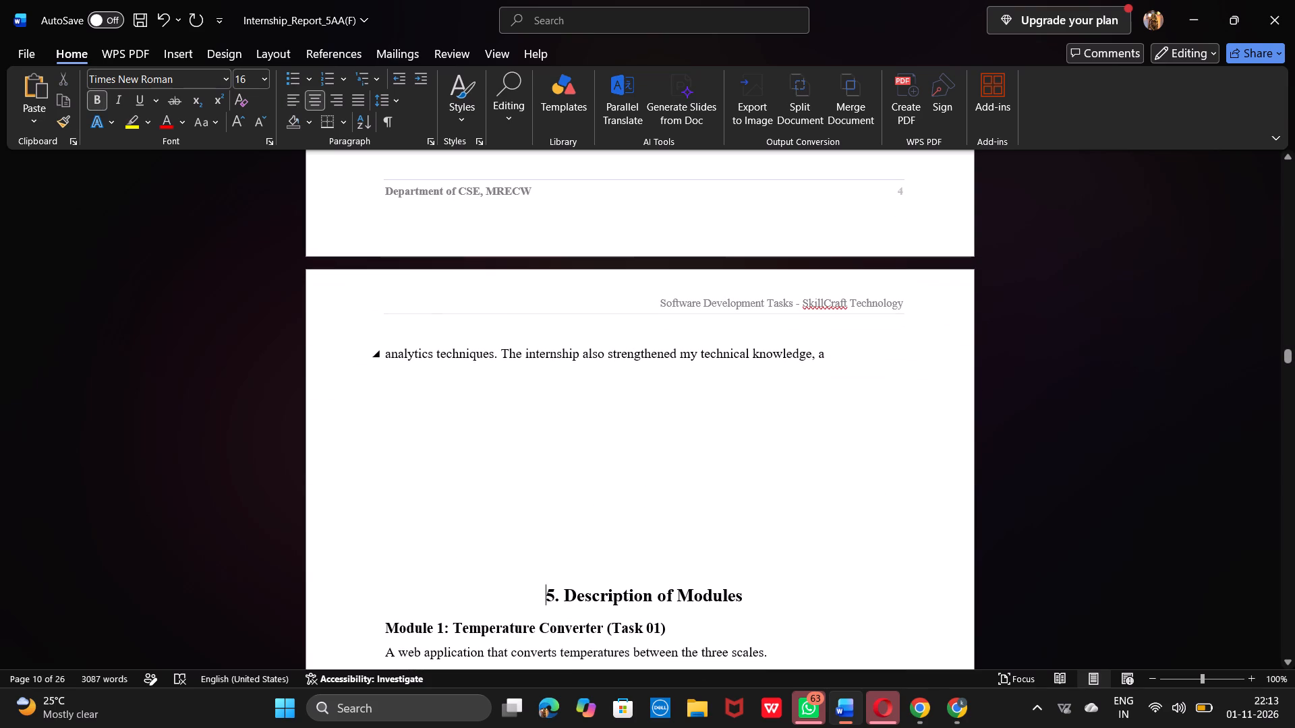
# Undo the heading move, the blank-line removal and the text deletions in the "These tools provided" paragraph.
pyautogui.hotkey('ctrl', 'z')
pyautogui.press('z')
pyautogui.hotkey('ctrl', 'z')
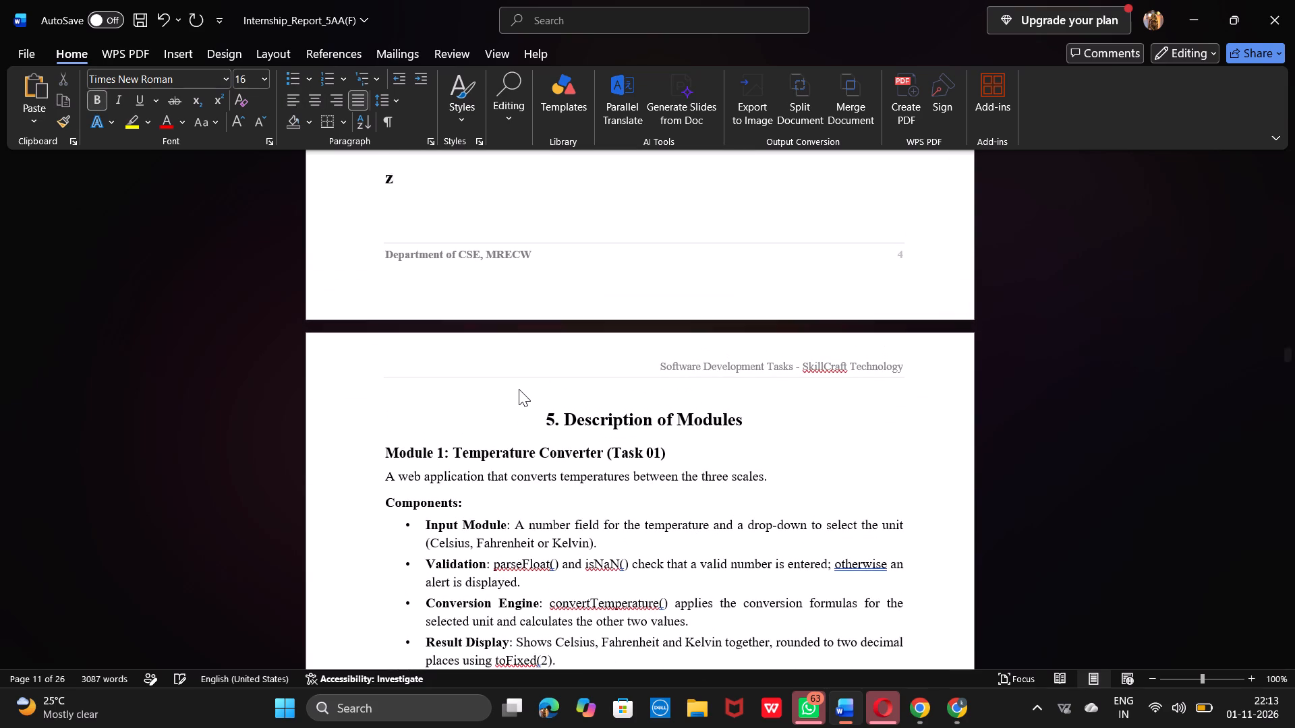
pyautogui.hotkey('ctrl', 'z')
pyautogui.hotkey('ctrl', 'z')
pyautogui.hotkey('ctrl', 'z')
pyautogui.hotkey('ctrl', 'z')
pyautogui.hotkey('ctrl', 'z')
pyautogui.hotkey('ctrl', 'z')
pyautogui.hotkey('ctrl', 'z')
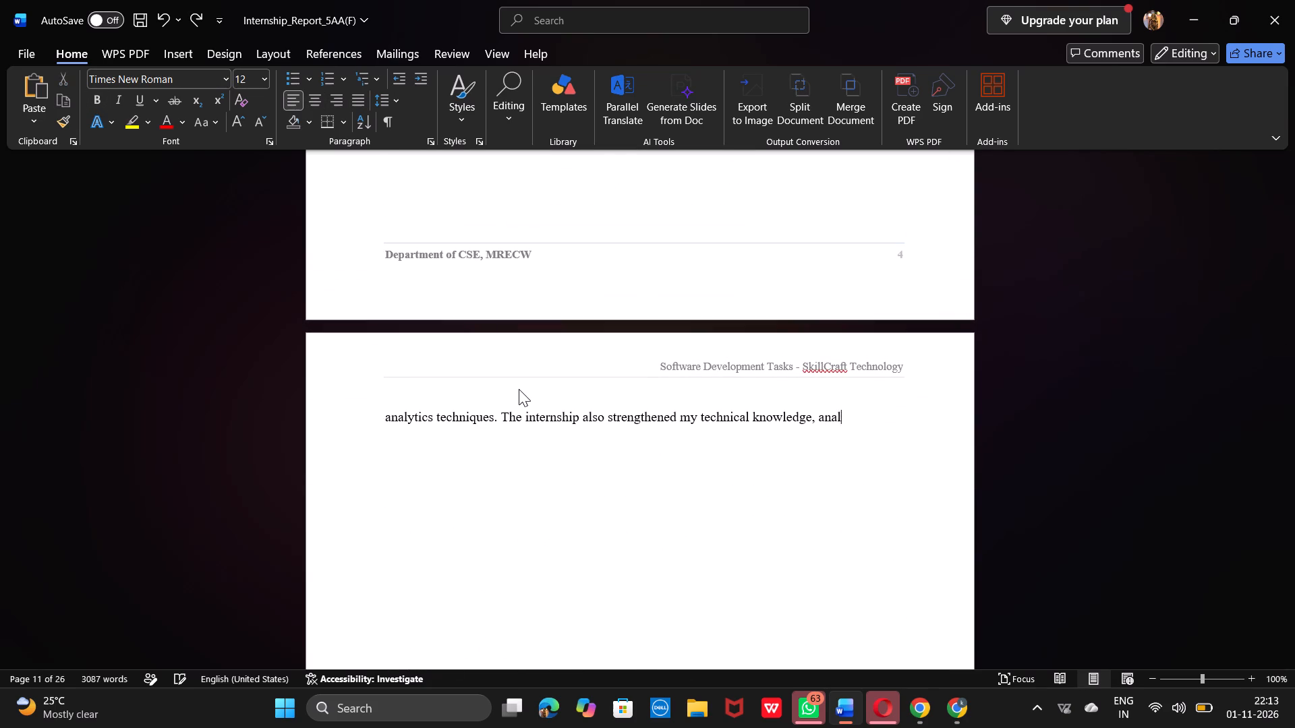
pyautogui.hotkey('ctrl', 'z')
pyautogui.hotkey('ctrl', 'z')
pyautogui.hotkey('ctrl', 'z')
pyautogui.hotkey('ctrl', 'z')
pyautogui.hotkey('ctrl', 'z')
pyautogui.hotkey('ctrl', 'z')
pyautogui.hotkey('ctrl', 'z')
# Undo the added closing paragraphs and their formatting, back to the centred bold "Used to prepare datasets" text.
pyautogui.hotkey('ctrl', 'z')
pyautogui.press('z')
pyautogui.hotkey('ctrl', 'z')
pyautogui.hotkey('ctrl', 'z')
pyautogui.hotkey('ctrl', 'z')
pyautogui.hotkey('ctrl', 'z')
pyautogui.hotkey('ctrl', 'z')
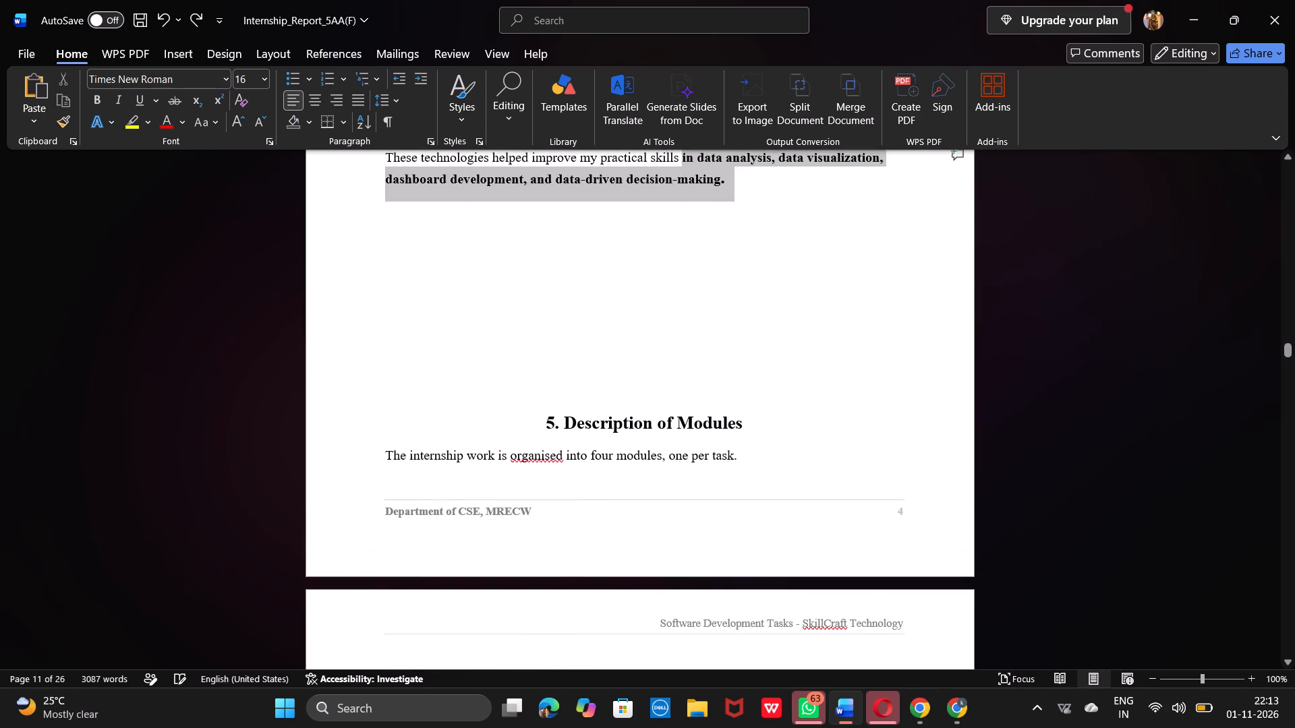
pyautogui.hotkey('ctrl', 'z')
pyautogui.hotkey('ctrl', 'z')
pyautogui.hotkey('ctrl', 'z')
pyautogui.hotkey('ctrl', 'z')
pyautogui.hotkey('ctrl', 'z')
pyautogui.hotkey('ctrl', 'z')
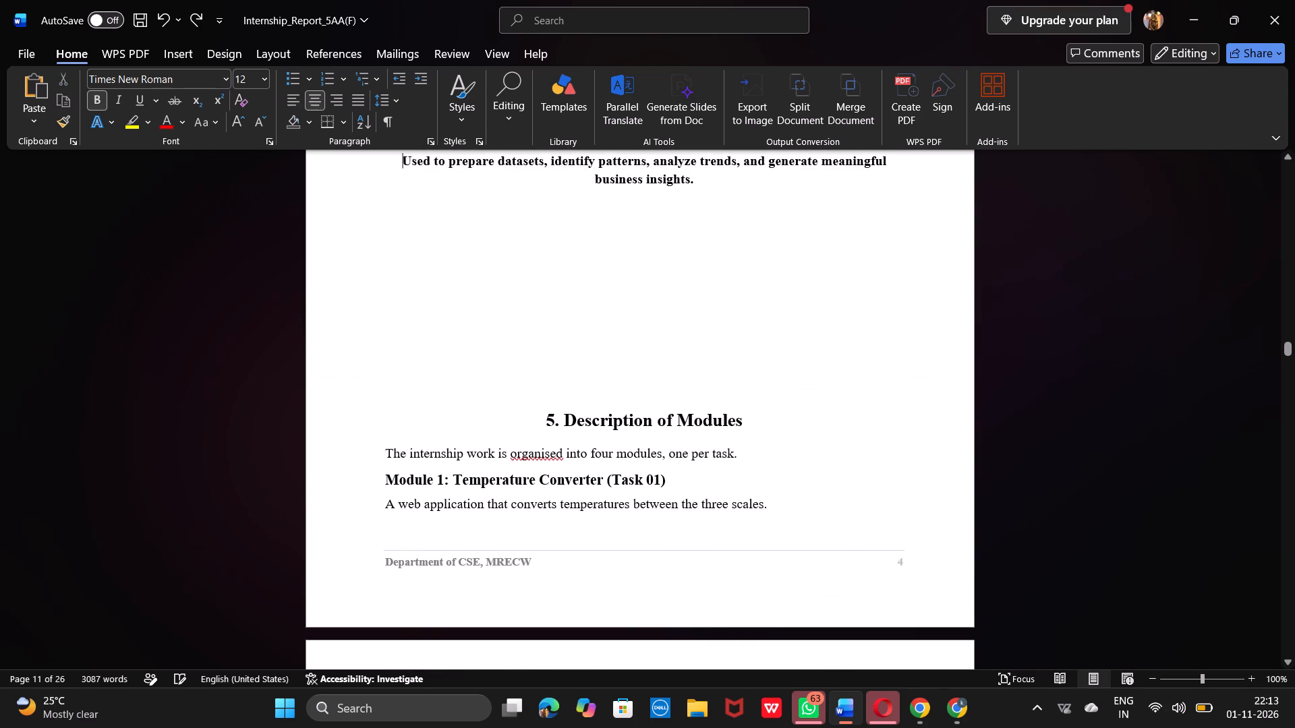
# Undo earlier edits until the original pandas entry is back above the "5. Description of Modules" heading.
pyautogui.hotkey('ctrl', 'z')
pyautogui.hotkey('ctrl', 'z')
pyautogui.hotkey('ctrl', 'z')
pyautogui.hotkey('ctrl', 'z')
pyautogui.hotkey('ctrl', 'z')
pyautogui.press('z')
pyautogui.hotkey('ctrl', 'z')
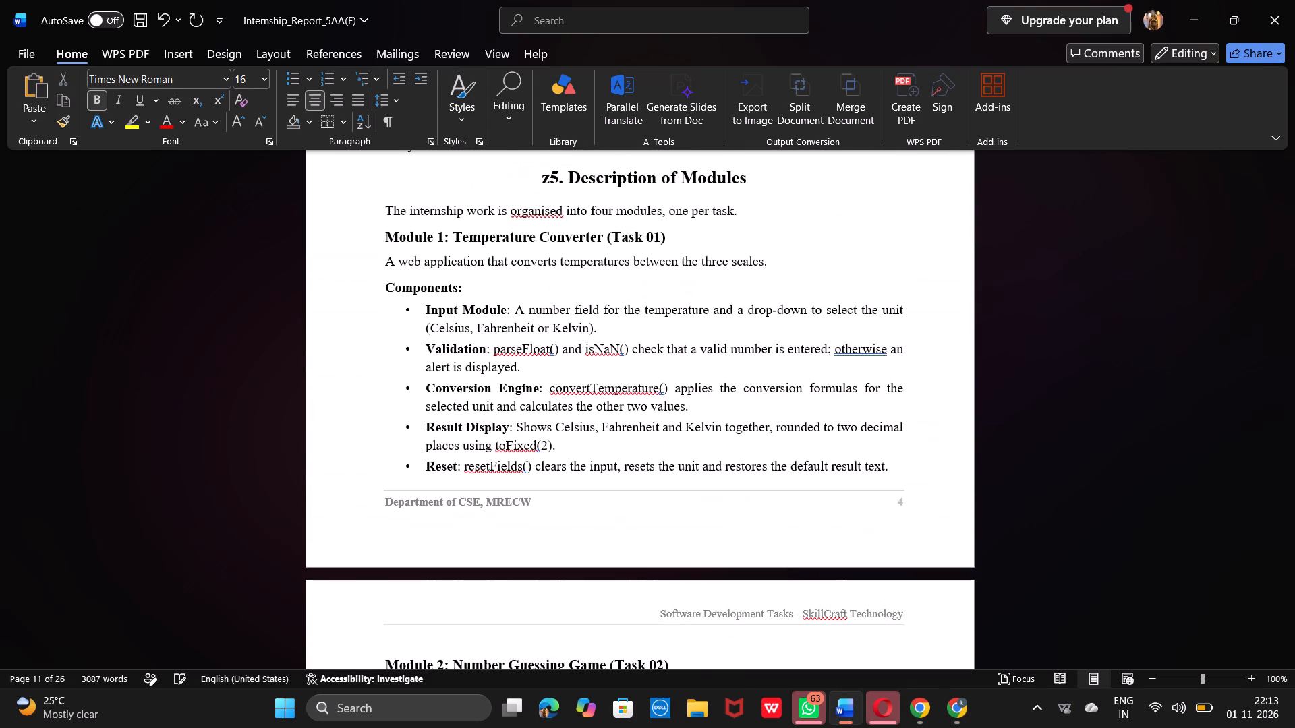
pyautogui.hotkey('ctrl', 'z')
pyautogui.press('z')
pyautogui.hotkey('ctrl', 'z')
pyautogui.hotkey('ctrl', 'z')
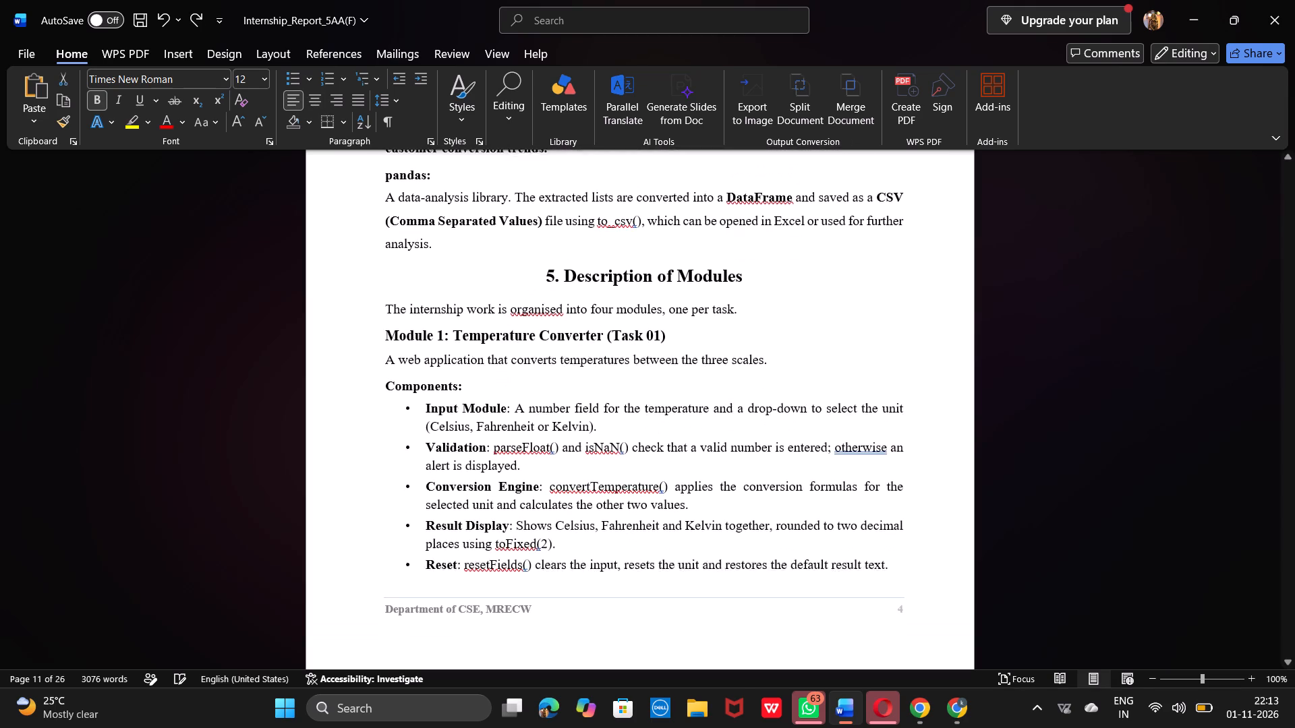
# Undo further edits to restore the original Python requests, Backtracking Algorithm and JavaScript (ES6) entries.
pyautogui.press('z')
pyautogui.hotkey('ctrl', 'z')
pyautogui.hotkey('ctrl', 'z')
pyautogui.hotkey('ctrl', 'z')
pyautogui.hotkey('ctrl', 'z')
pyautogui.hotkey('ctrl', 'z')
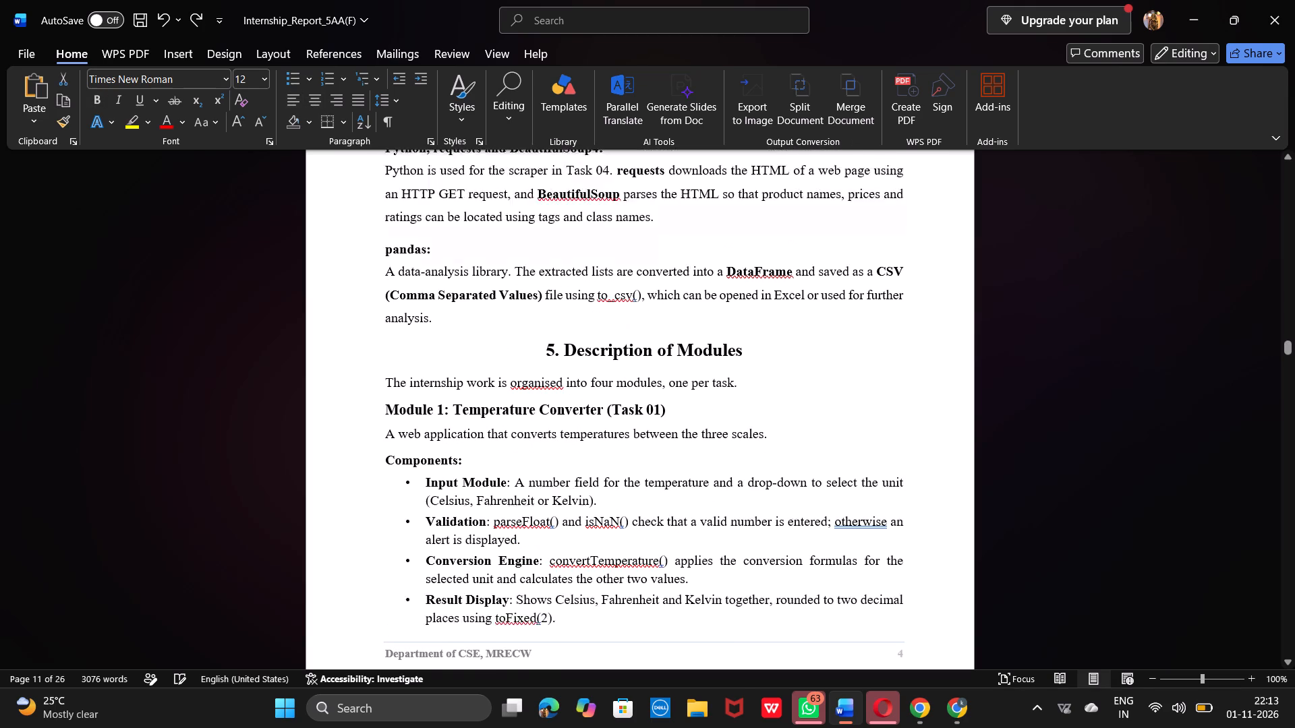
pyautogui.hotkey('ctrl', 'z')
pyautogui.hotkey('ctrl', 'z')
pyautogui.hotkey('ctrl', 'z')
pyautogui.hotkey('ctrl', 'z')
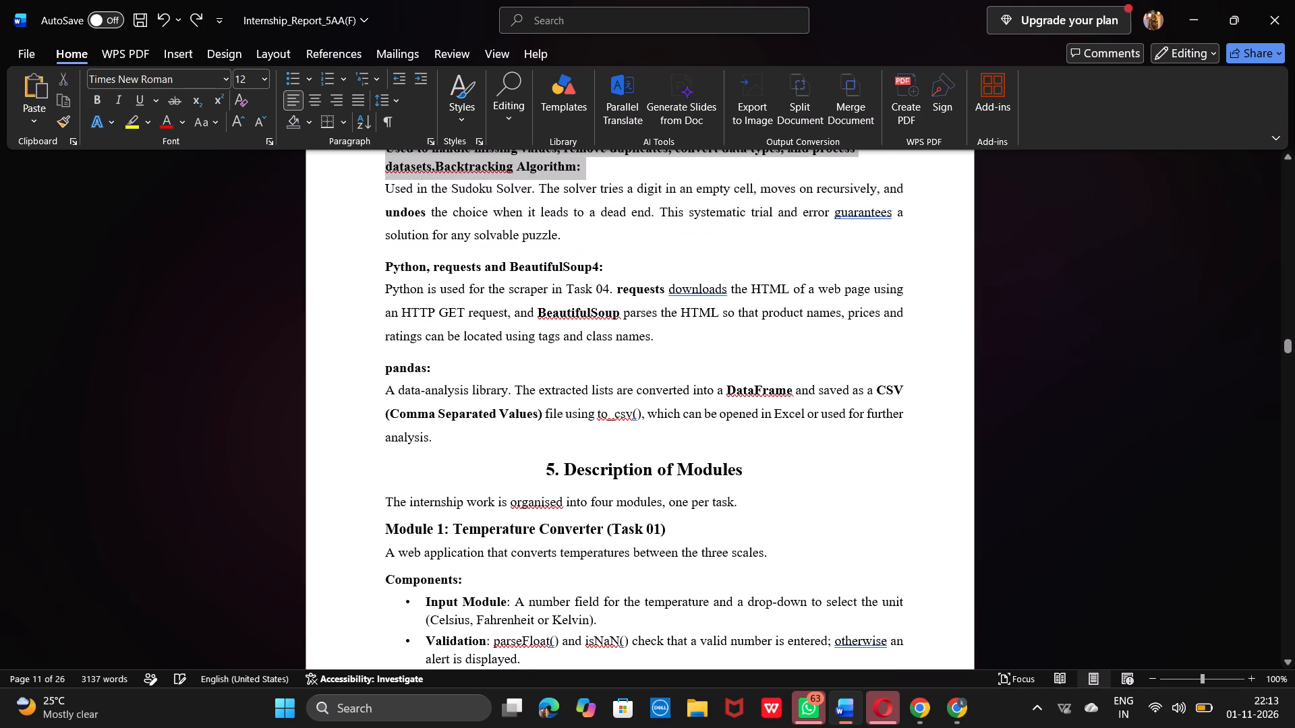
pyautogui.hotkey('ctrl', 'z')
pyautogui.hotkey('ctrl', 'z')
pyautogui.hotkey('ctrl', 'z')
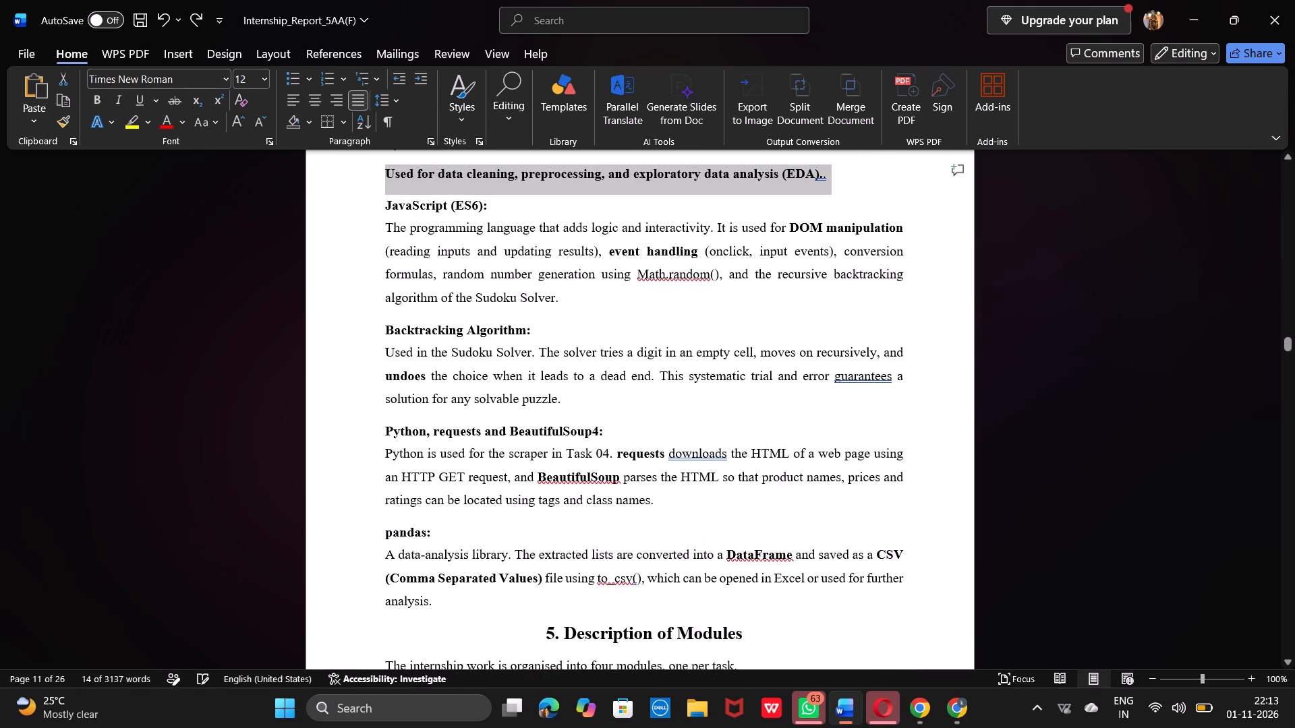
# Undo the remaining Description of Technology edits to restore the original HTML5 and CSS3 entries and the section's introduction.
pyautogui.hotkey('ctrl', 'z')
pyautogui.hotkey('ctrl', 'z')
pyautogui.hotkey('ctrl', 'z')
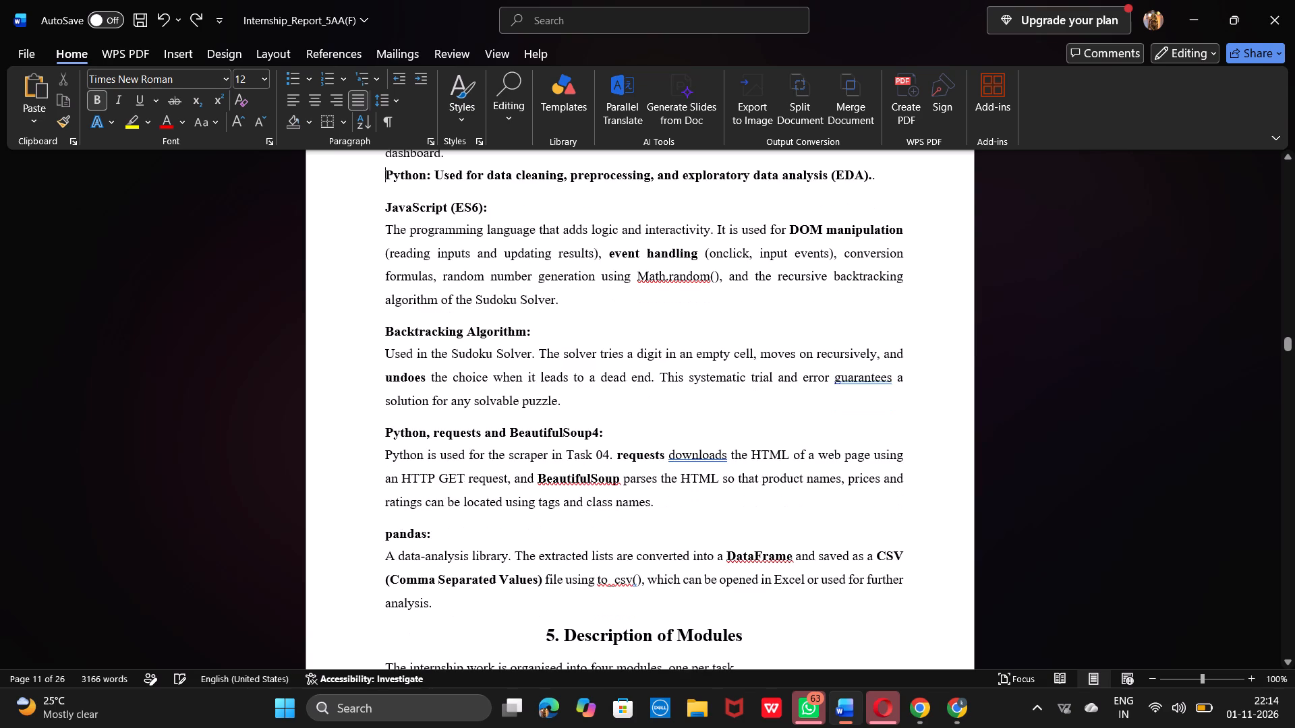
pyautogui.hotkey('ctrl', 'z')
pyautogui.hotkey('ctrl', 'z')
pyautogui.hotkey('ctrl', 'z')
pyautogui.hotkey('ctrl', 'z')
pyautogui.hotkey('ctrl', 'z')
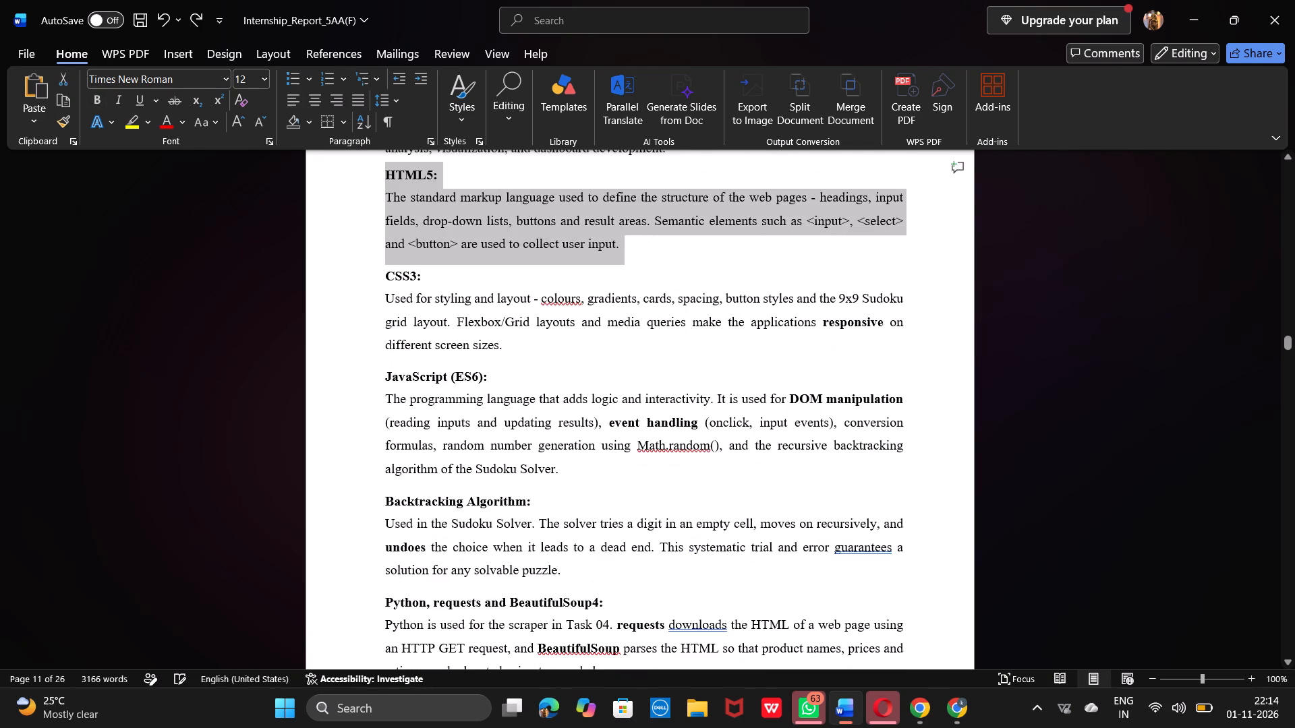
pyautogui.hotkey('ctrl', 'z')
pyautogui.hotkey('ctrl', 'z')
pyautogui.hotkey('ctrl', 'z')
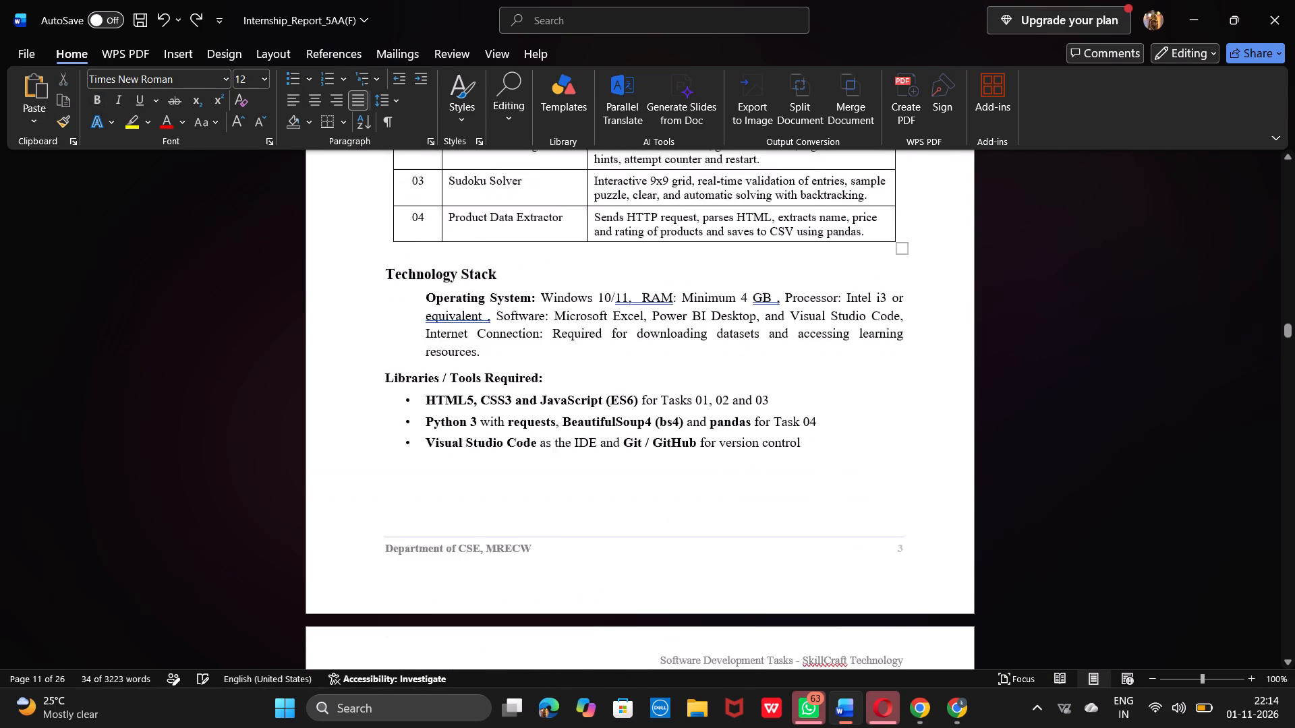
# Look through the report from the Technology Stack back to the acknowledgement pages and on to the index table.
pyautogui.scroll(-1, 519, 389)
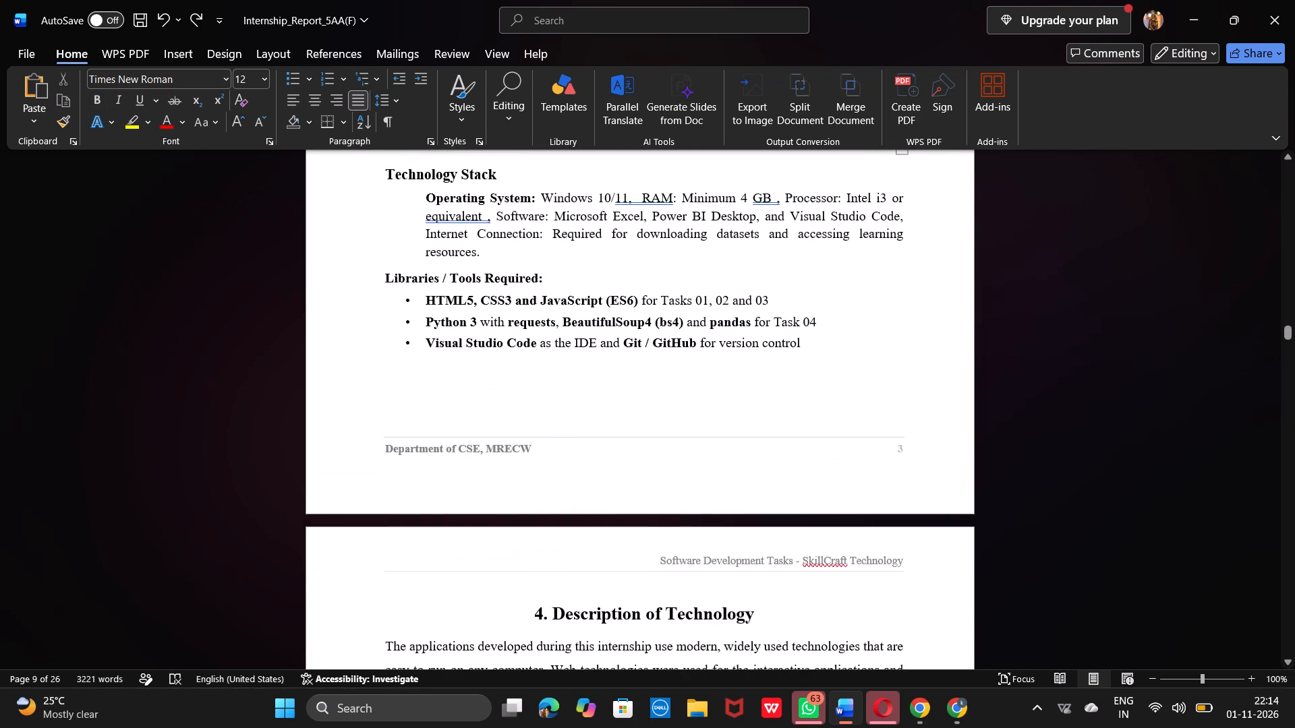
pyautogui.scroll(4, 519, 389)
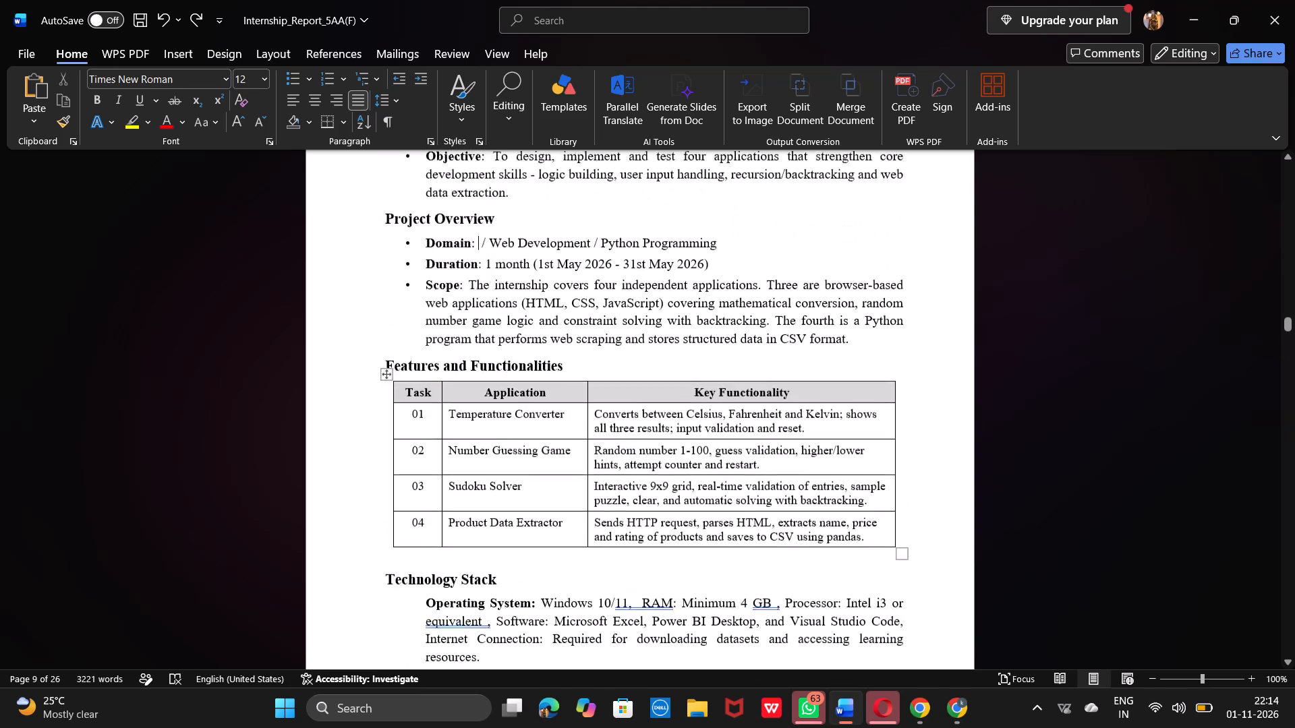
pyautogui.scroll(4, 519, 389)
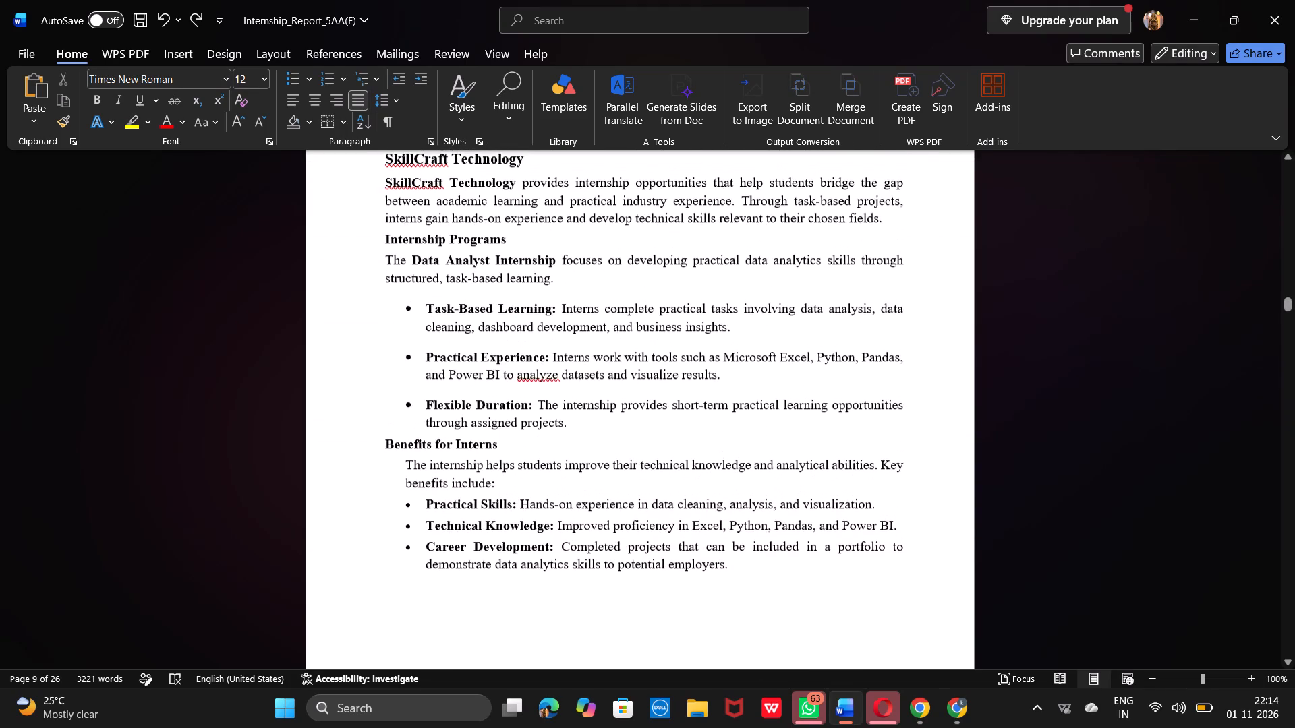
pyautogui.scroll(9, 519, 389)
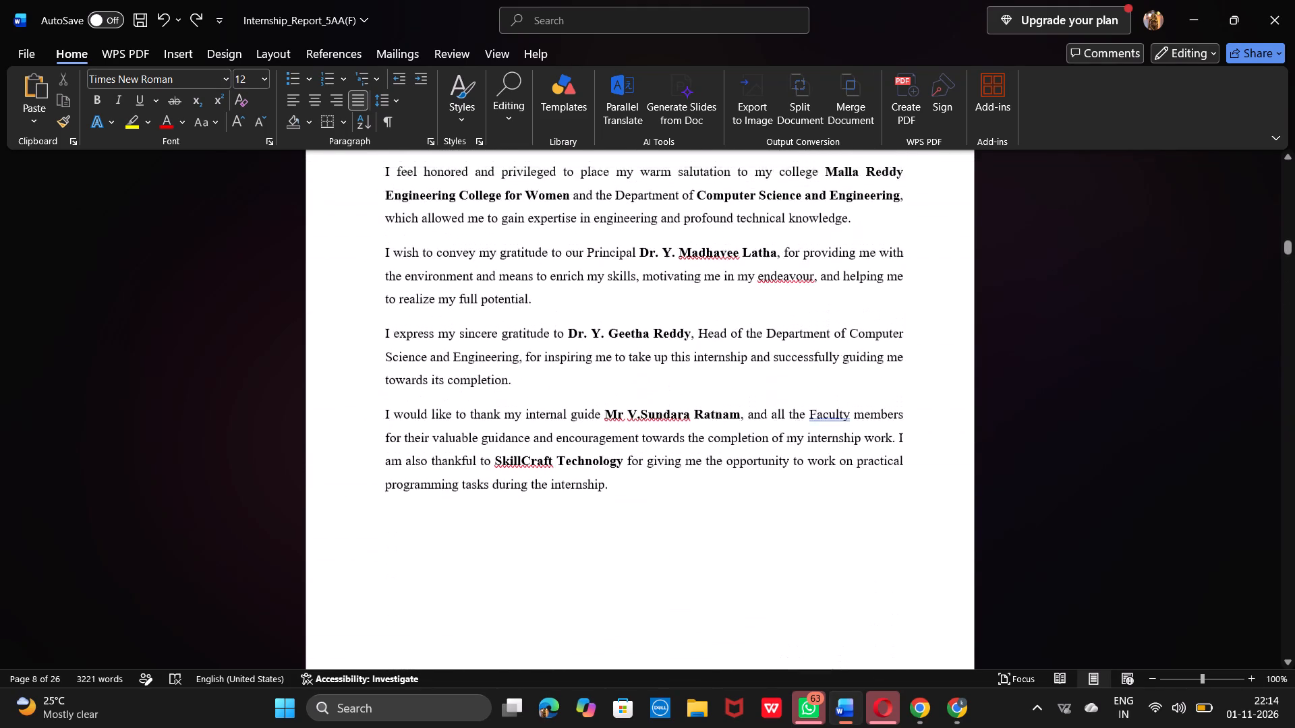
pyautogui.scroll(7, 519, 389)
pyautogui.scroll(-2, 519, 389)
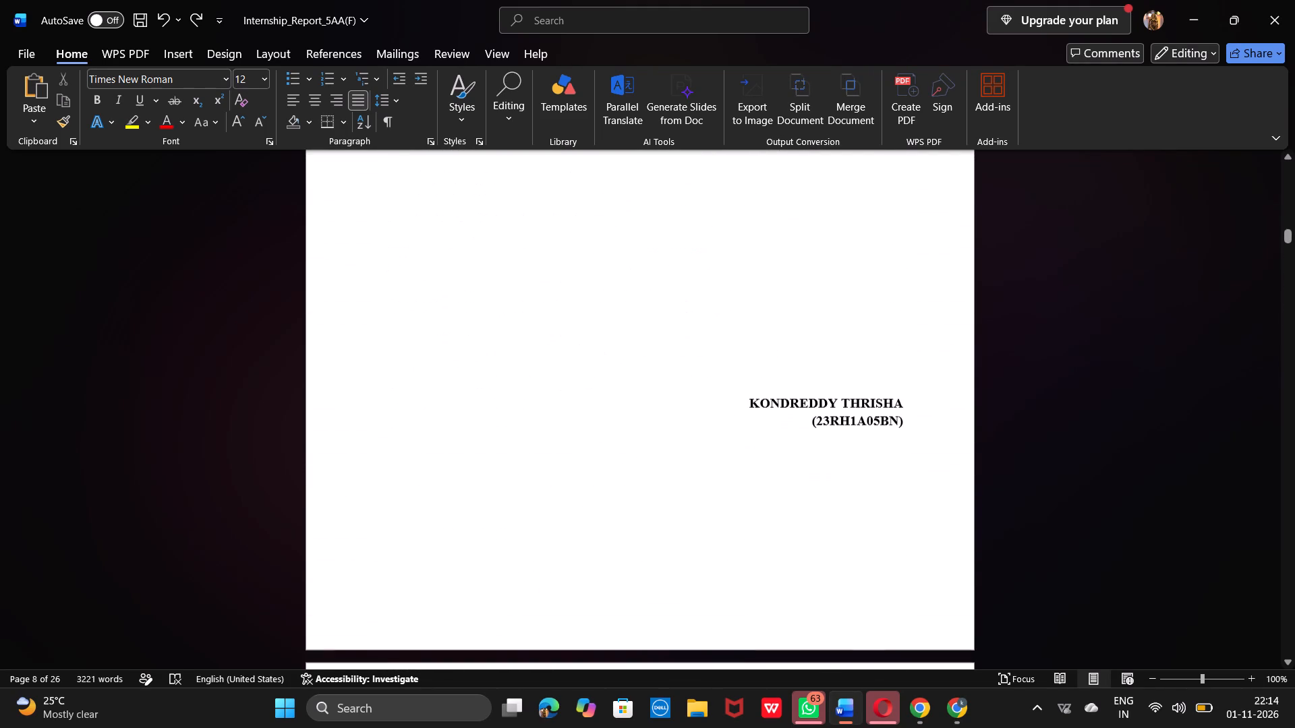
pyautogui.scroll(-5, 519, 389)
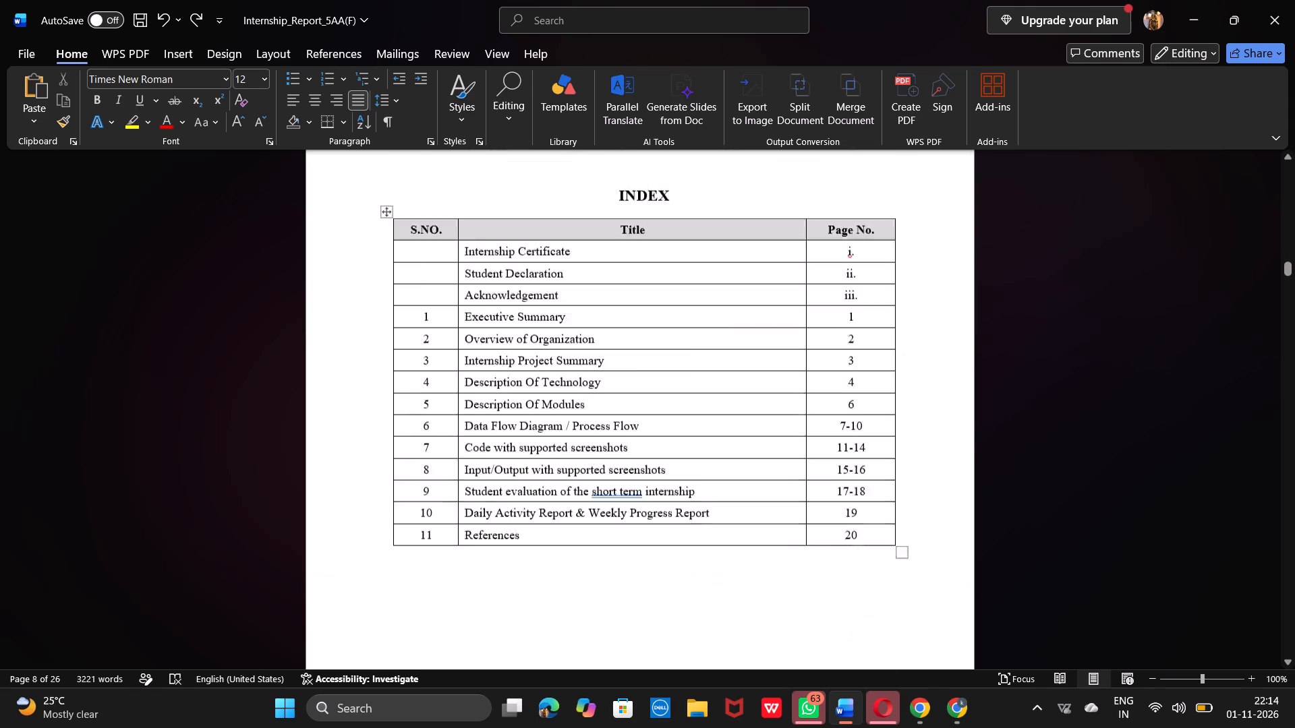
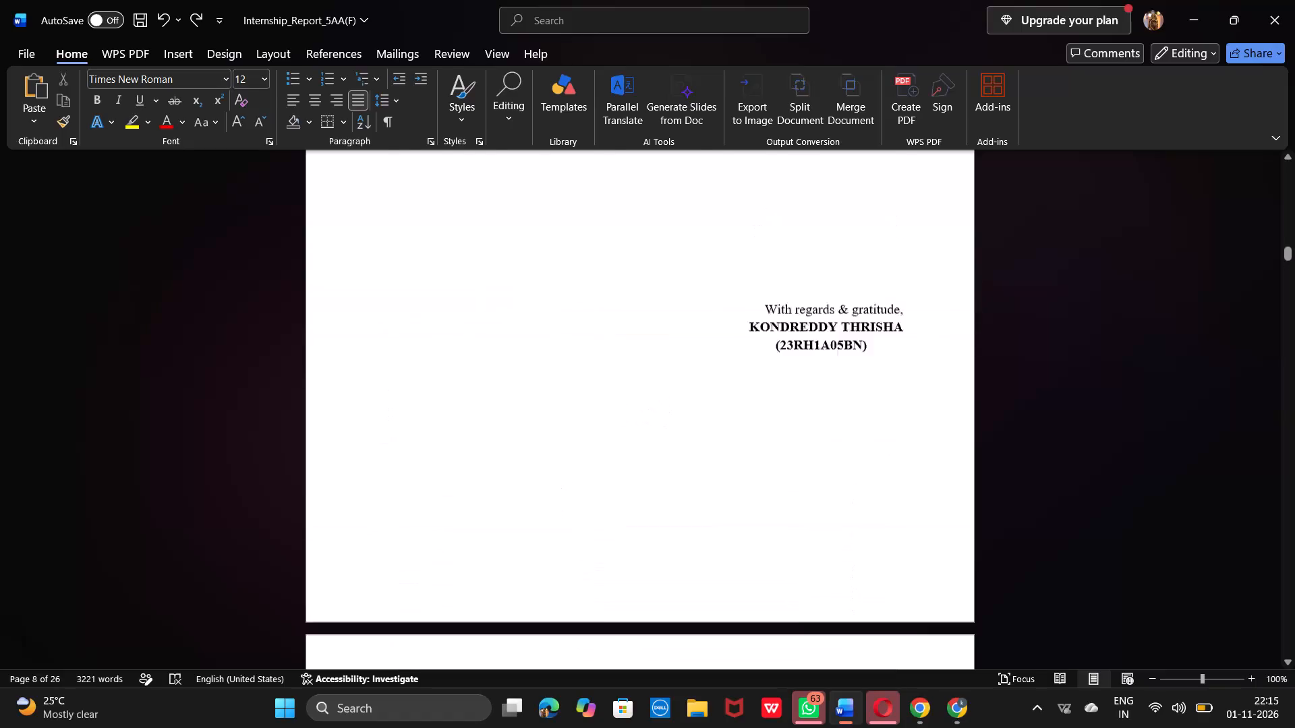
# Look through the report from the acknowledgement back to the certificate page and forward past the index to the Executive Summary.
pyautogui.scroll(2, 519, 389)
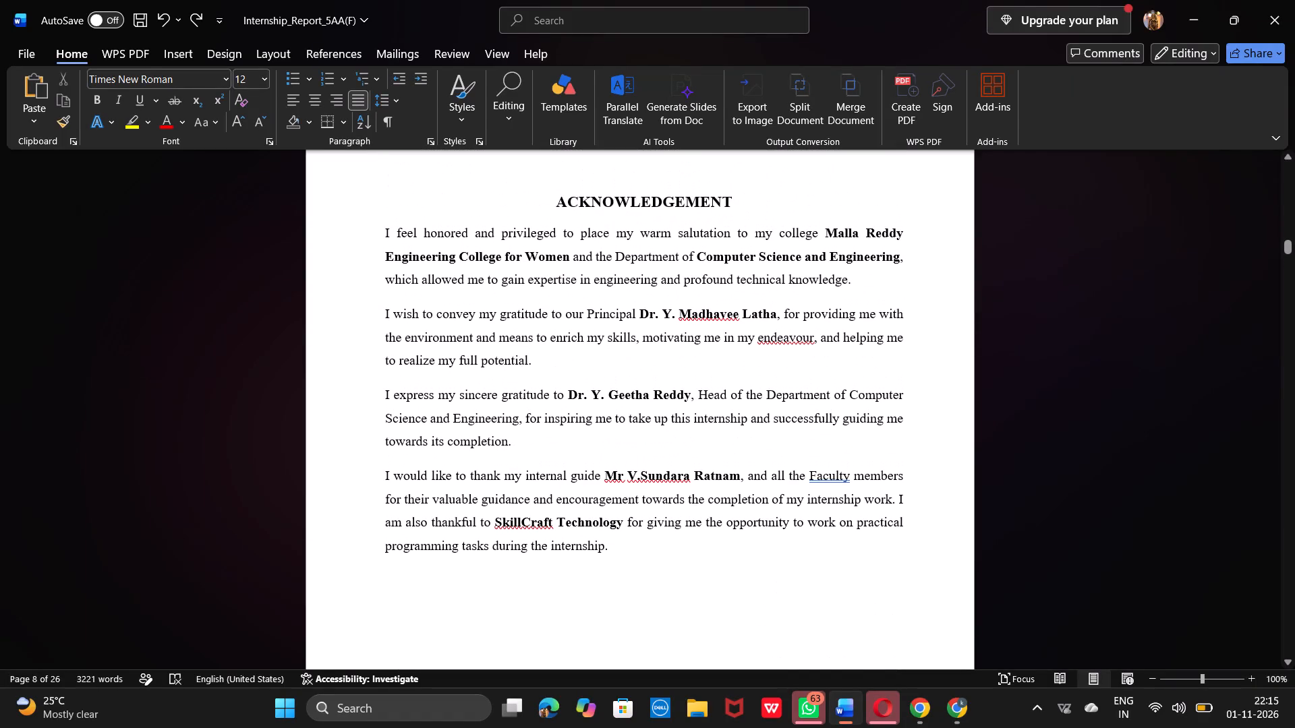
pyautogui.scroll(8, 519, 389)
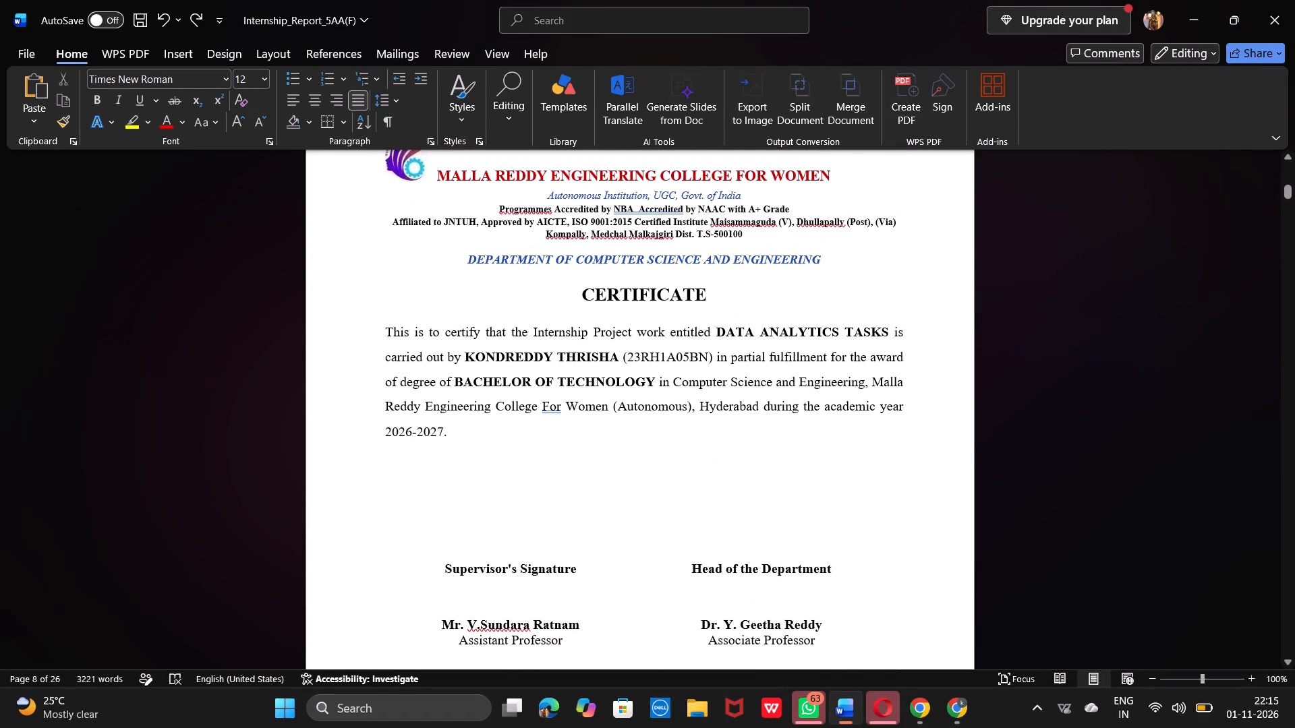
pyautogui.scroll(-5, 519, 389)
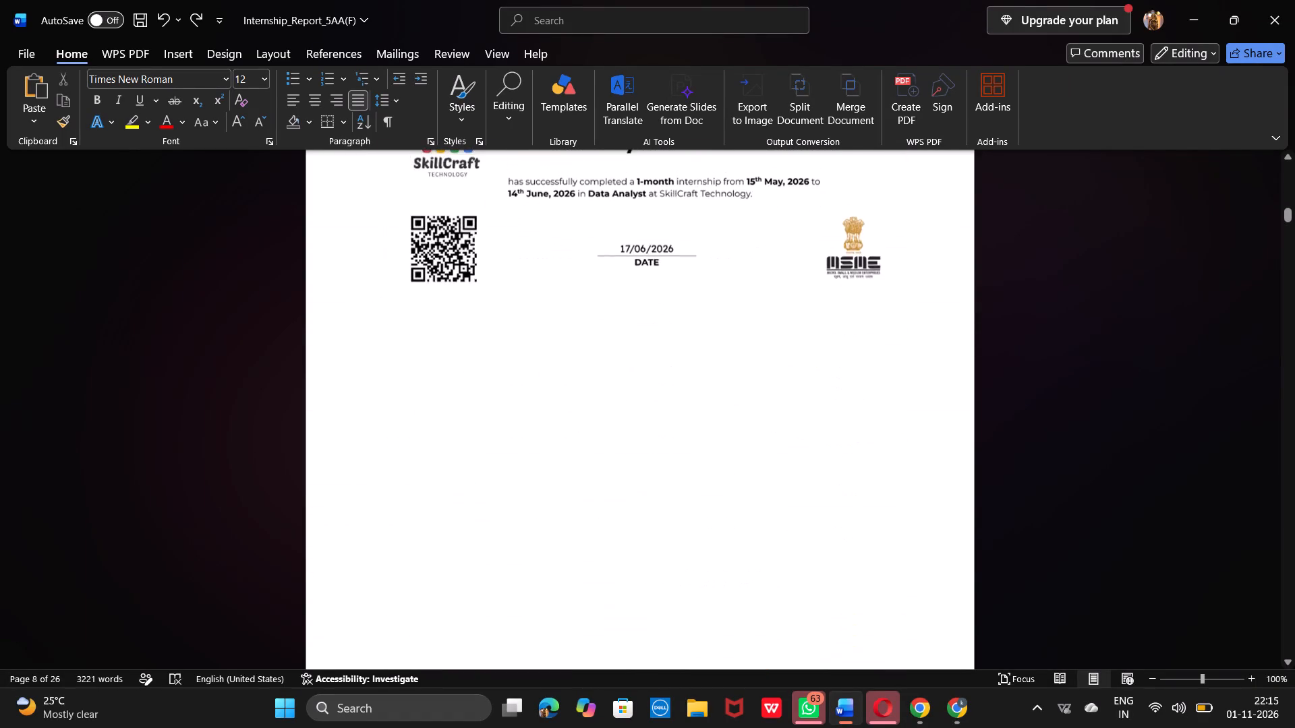
pyautogui.scroll(-5, 519, 389)
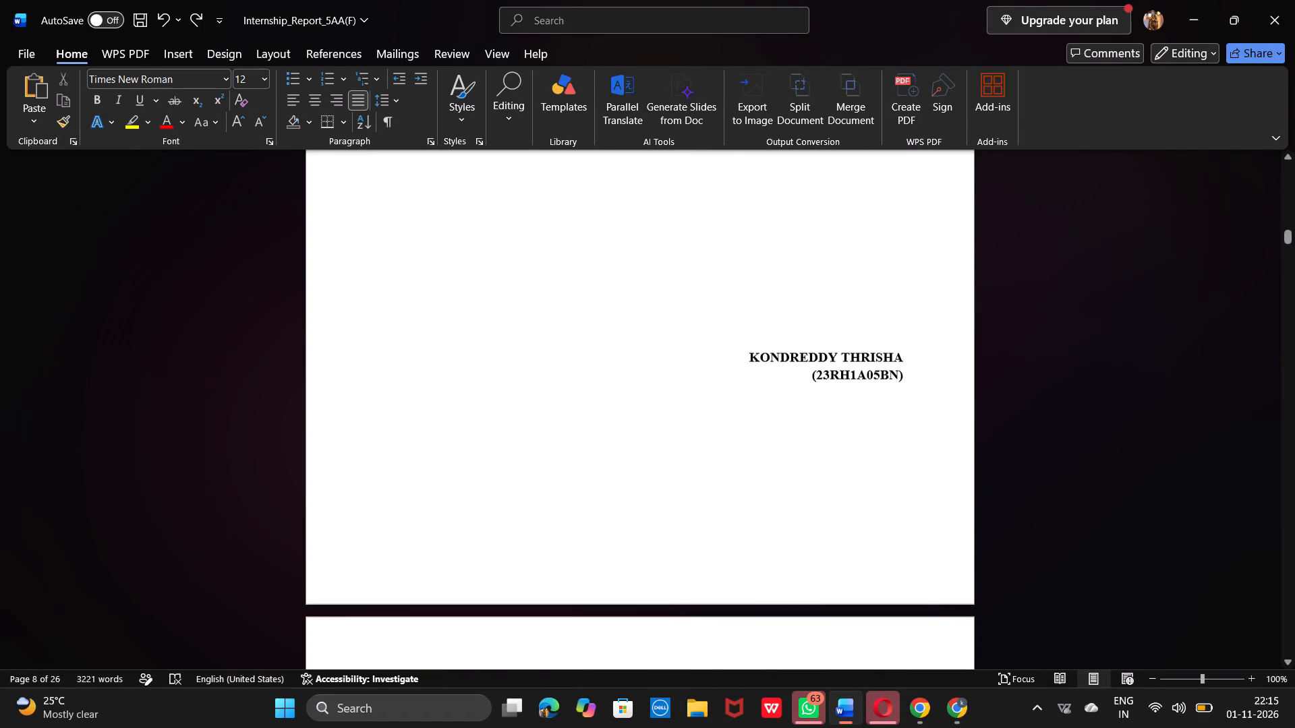
pyautogui.scroll(-3, 519, 389)
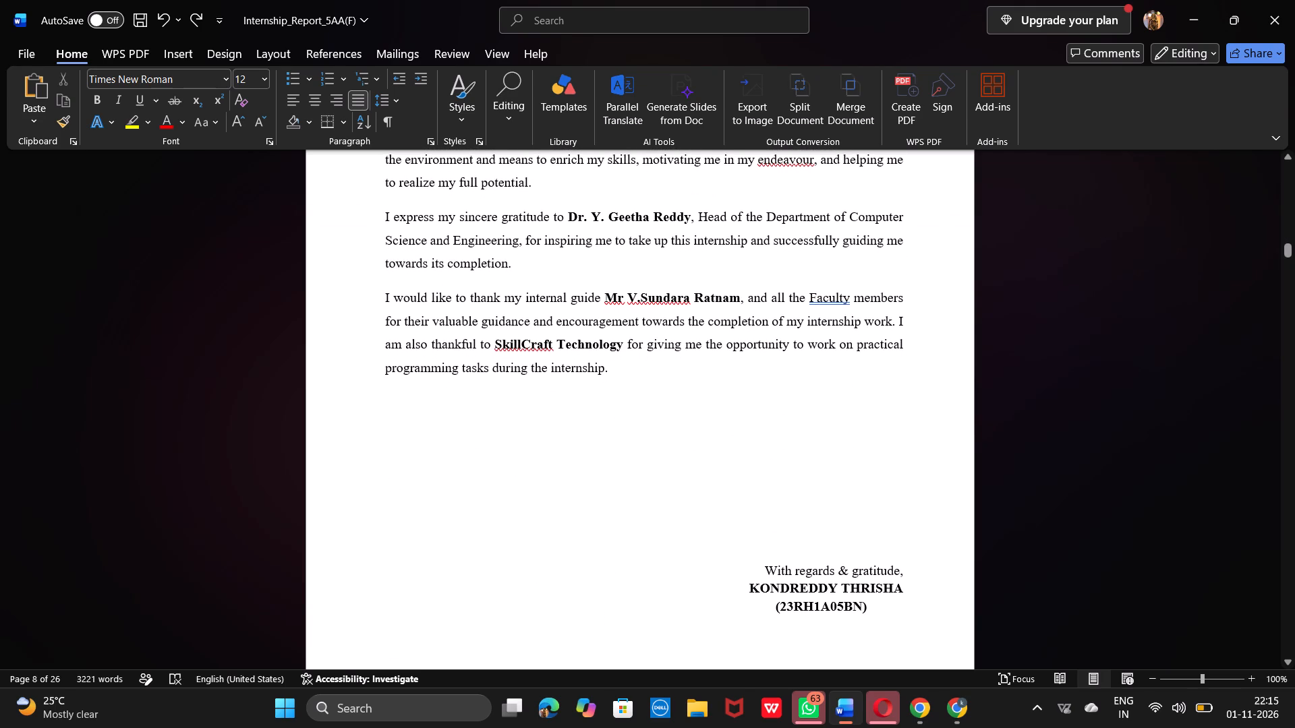
pyautogui.scroll(-5, 519, 389)
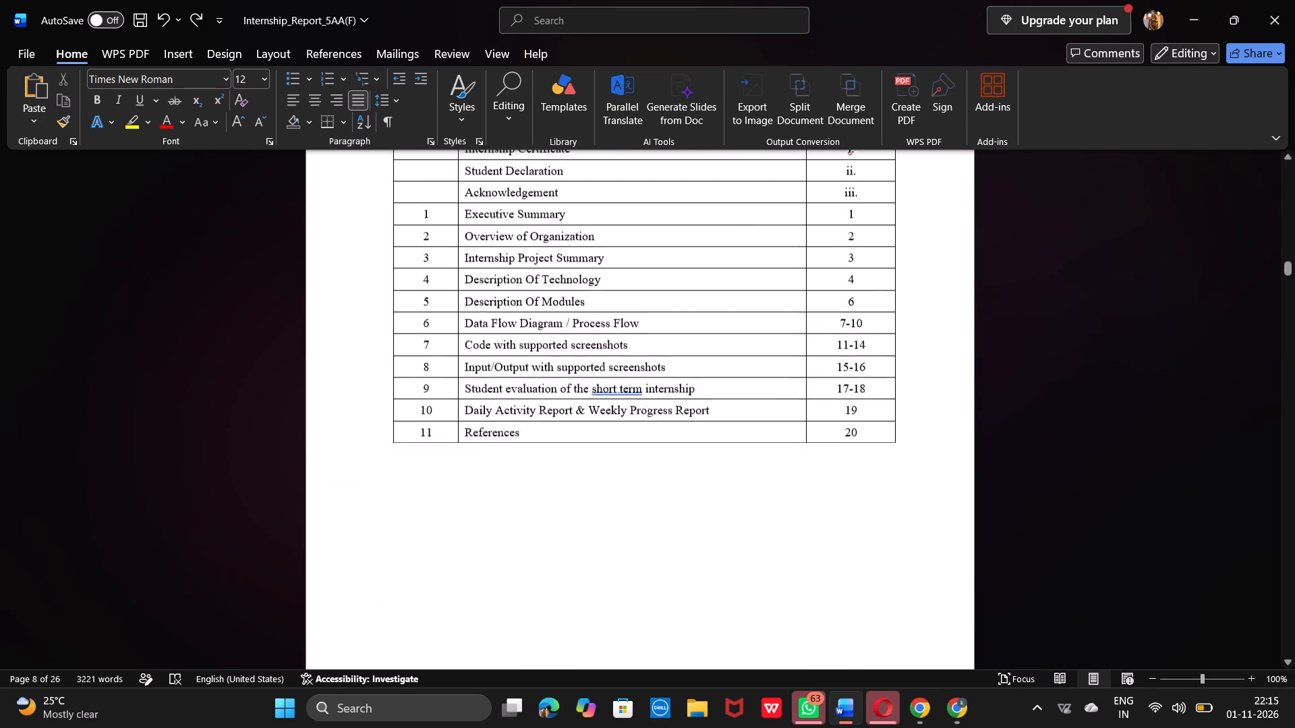
pyautogui.scroll(-5, 519, 389)
pyautogui.scroll(1, 519, 389)
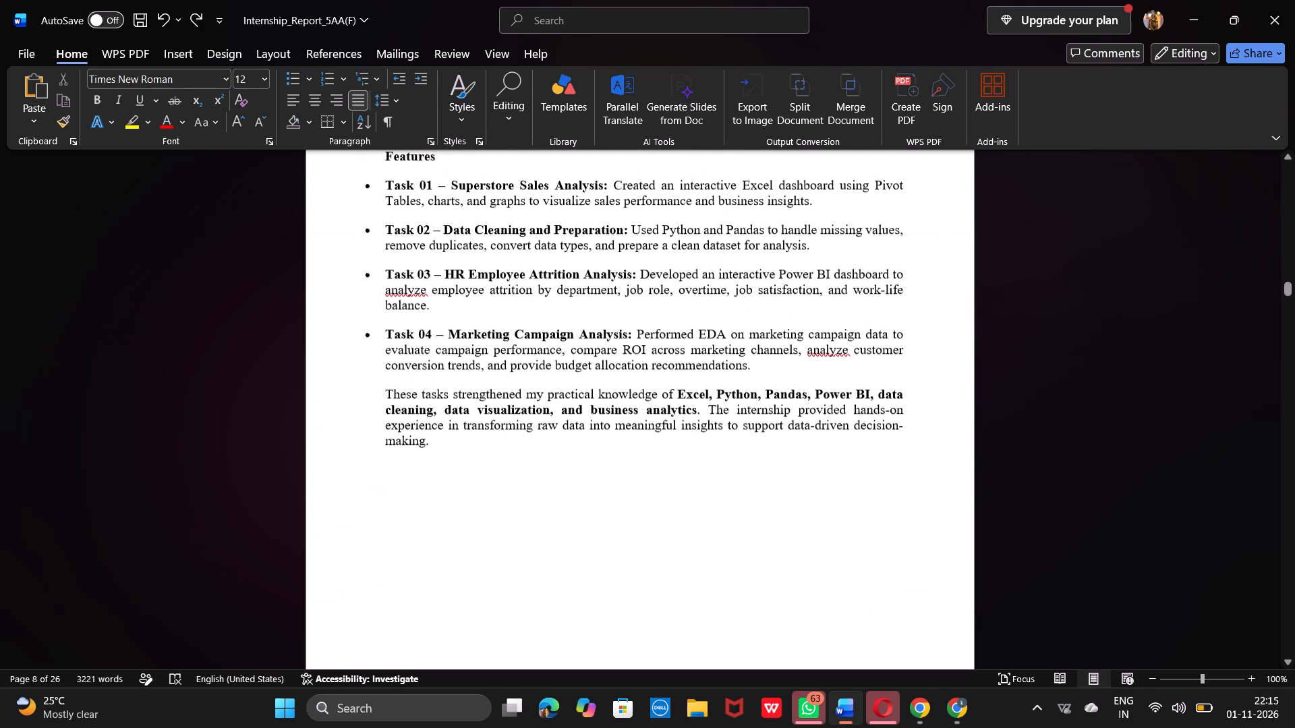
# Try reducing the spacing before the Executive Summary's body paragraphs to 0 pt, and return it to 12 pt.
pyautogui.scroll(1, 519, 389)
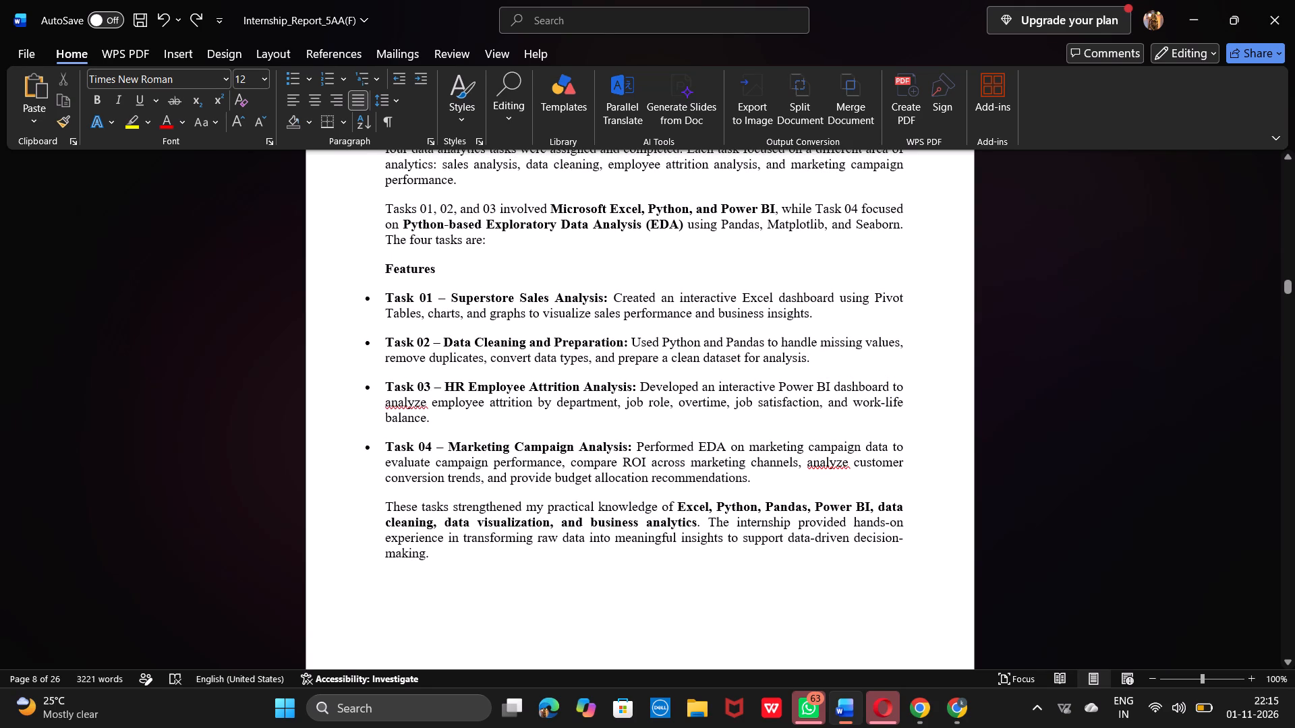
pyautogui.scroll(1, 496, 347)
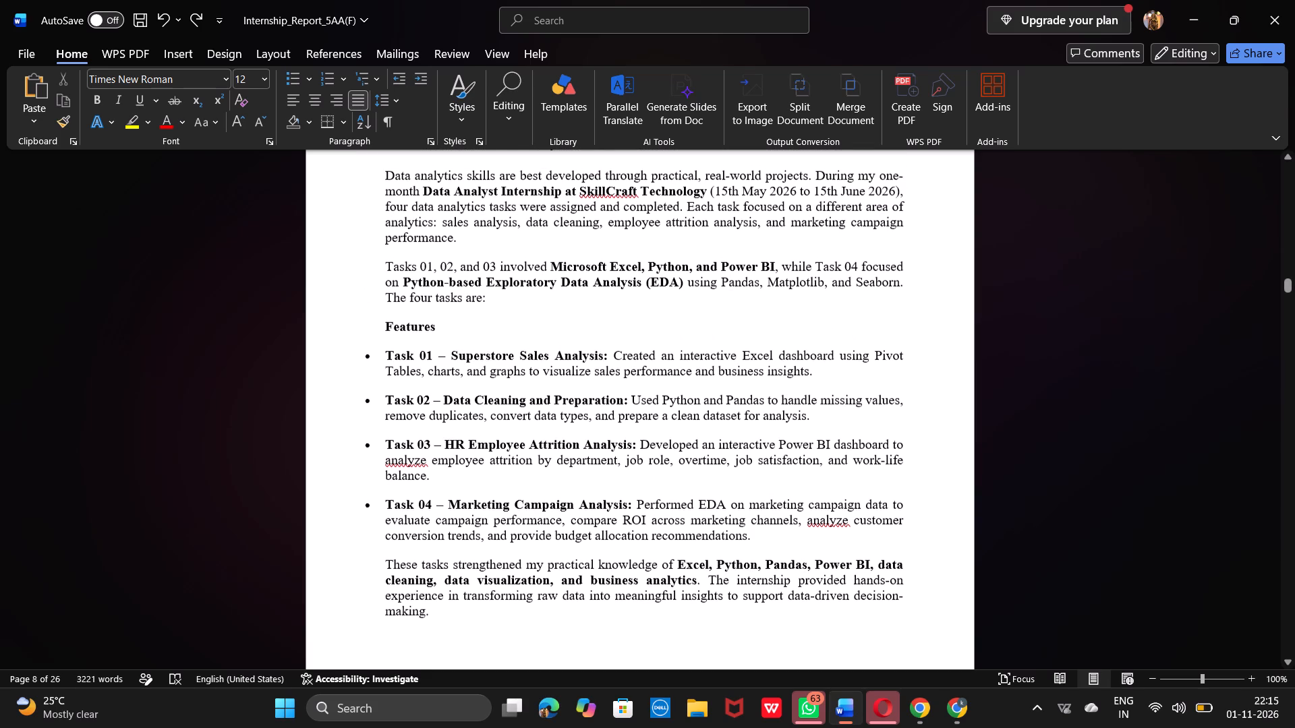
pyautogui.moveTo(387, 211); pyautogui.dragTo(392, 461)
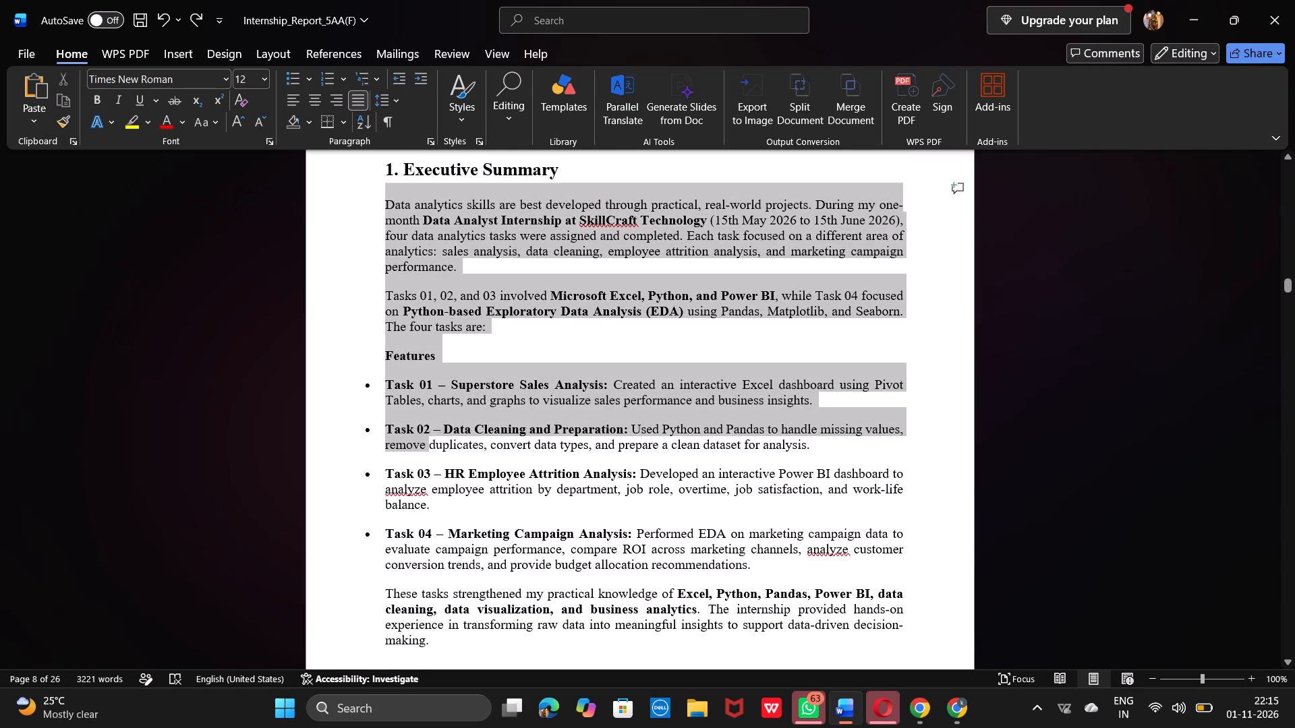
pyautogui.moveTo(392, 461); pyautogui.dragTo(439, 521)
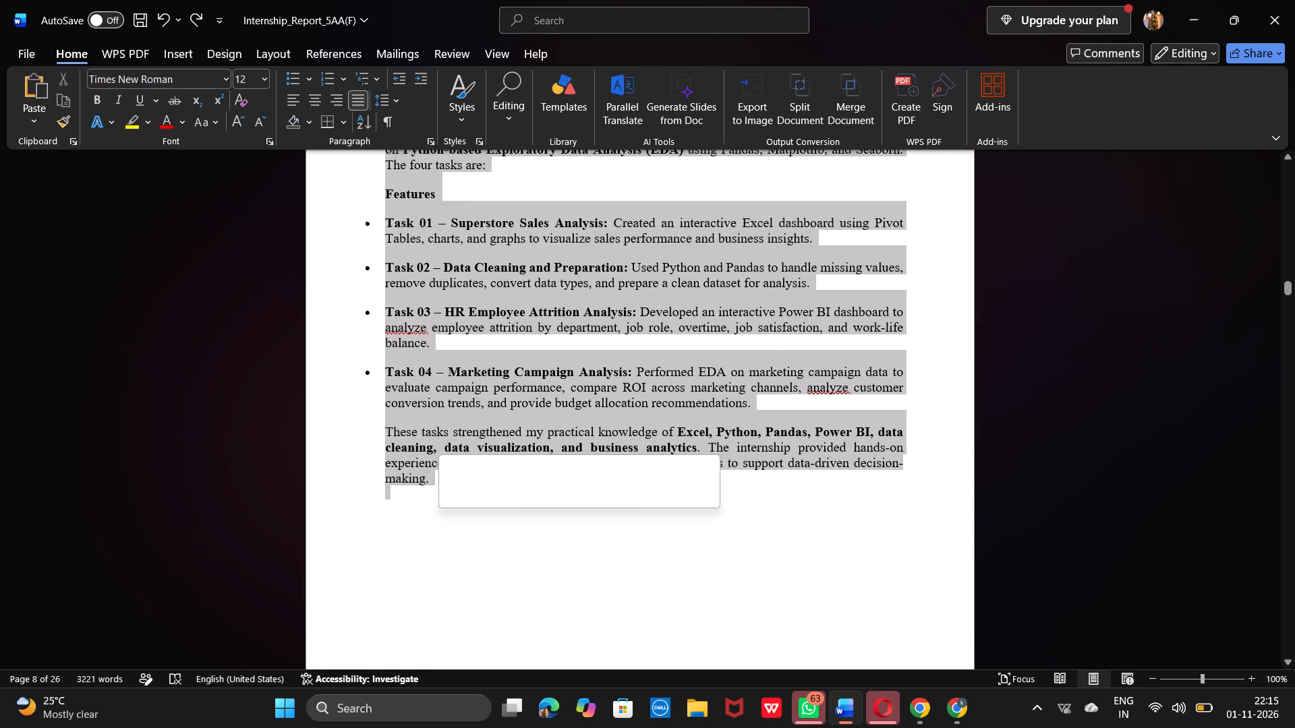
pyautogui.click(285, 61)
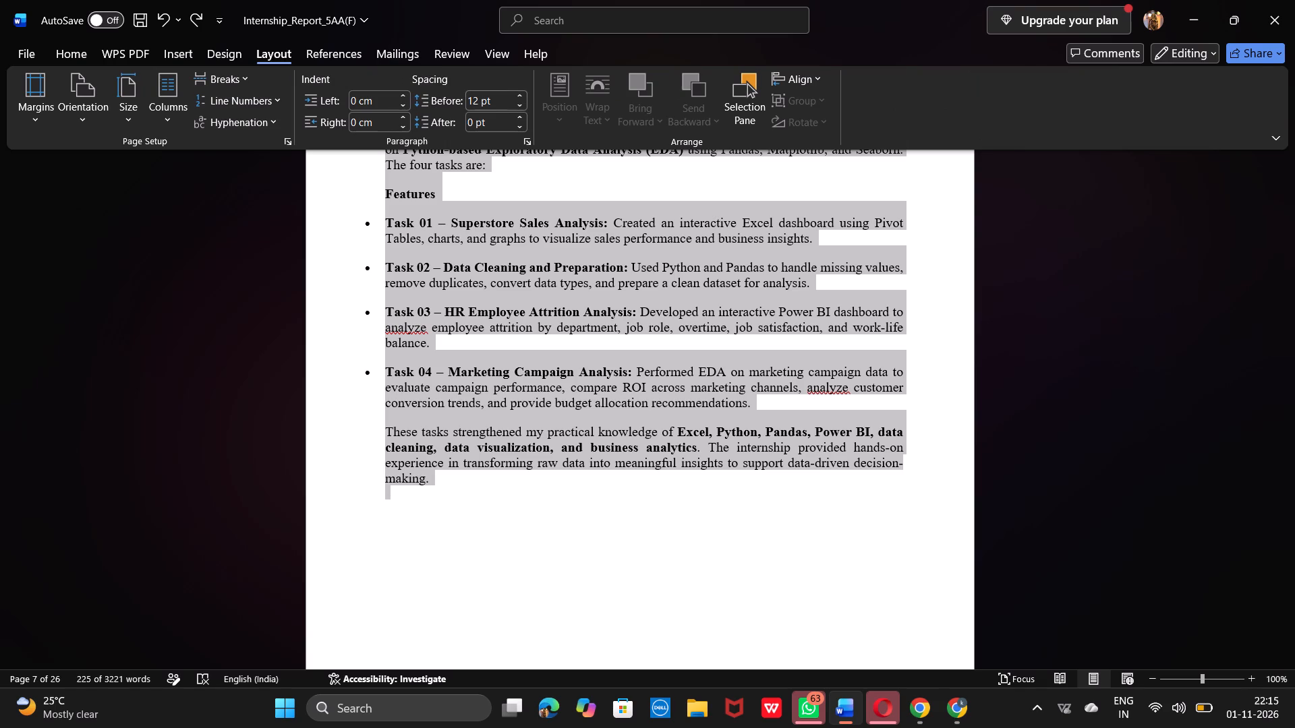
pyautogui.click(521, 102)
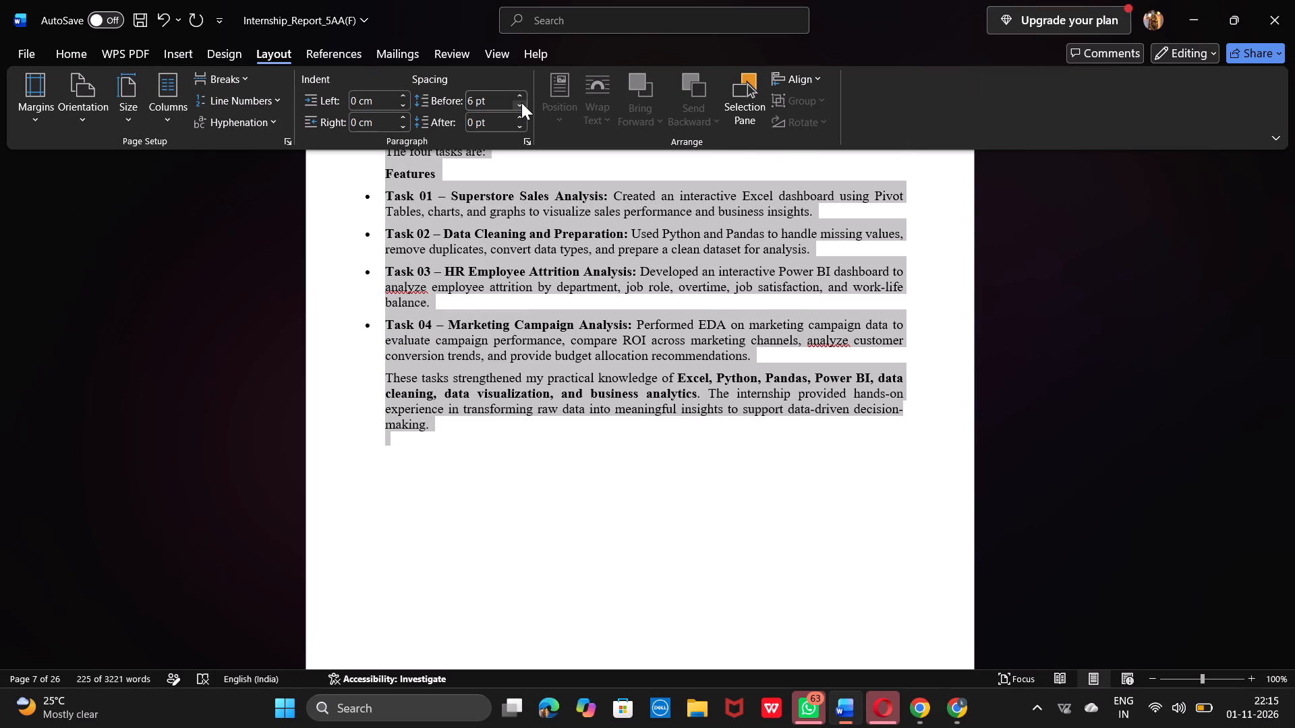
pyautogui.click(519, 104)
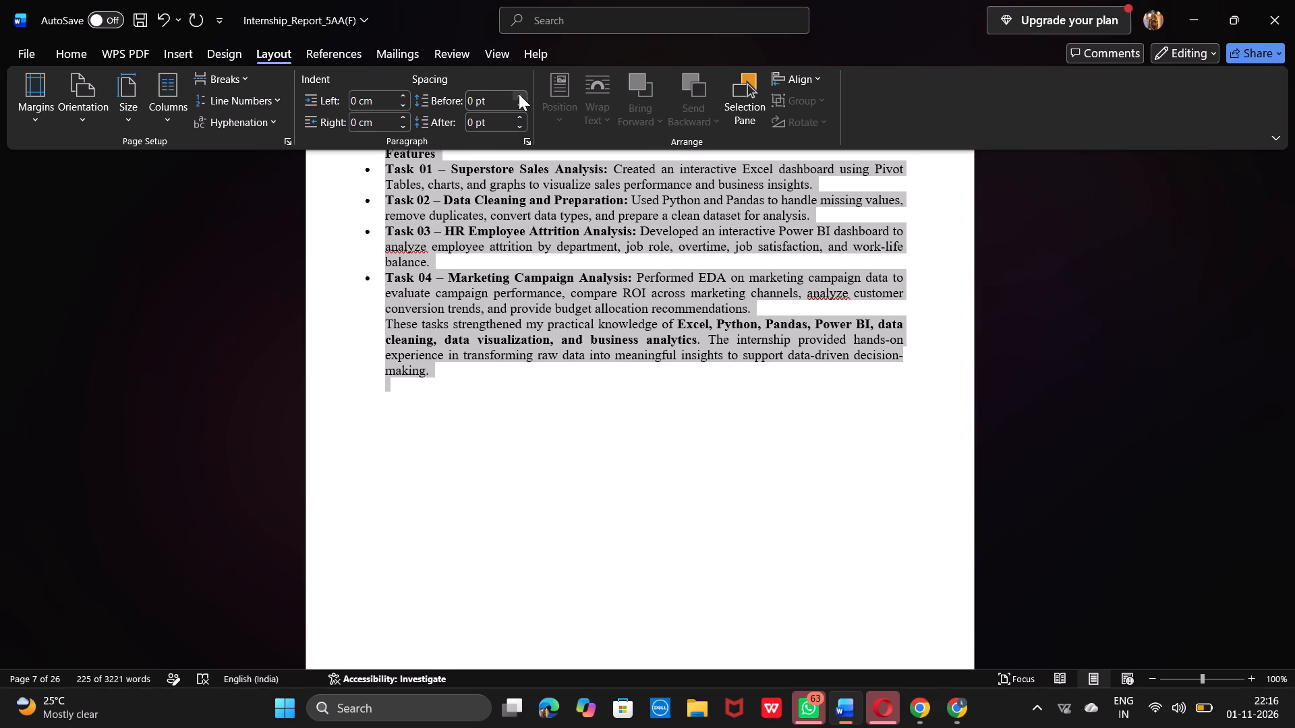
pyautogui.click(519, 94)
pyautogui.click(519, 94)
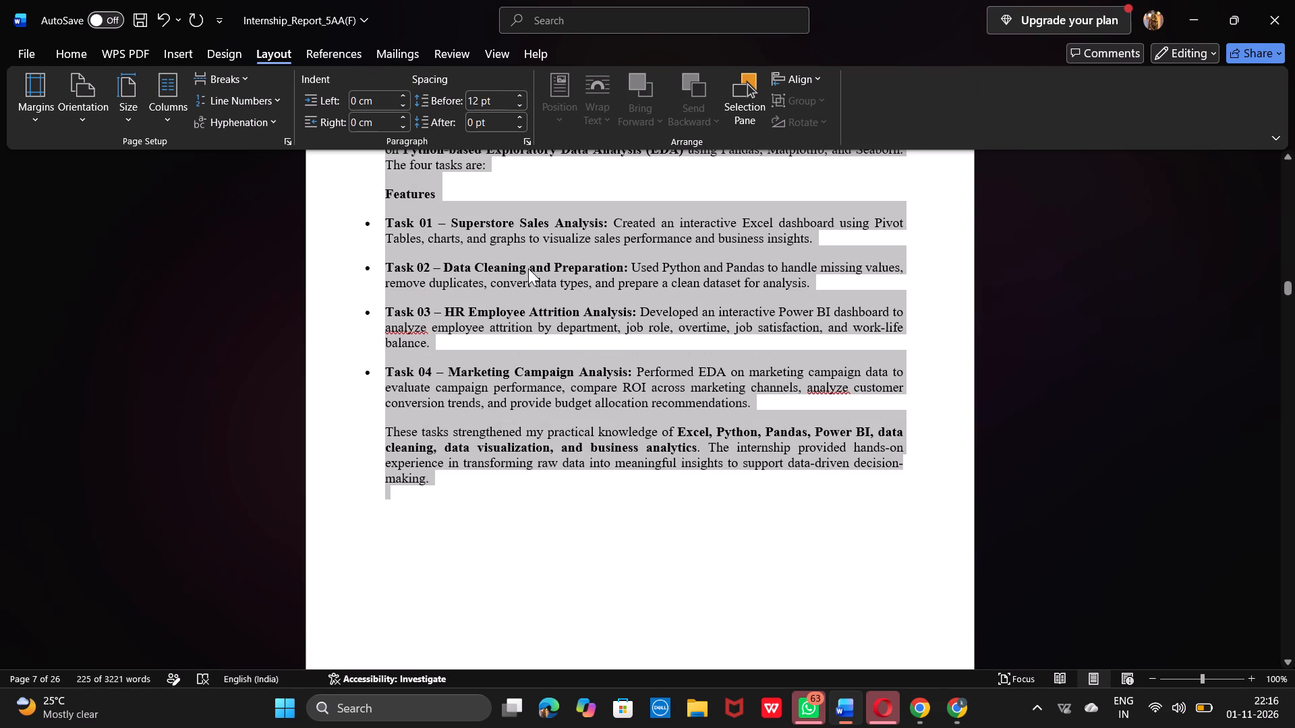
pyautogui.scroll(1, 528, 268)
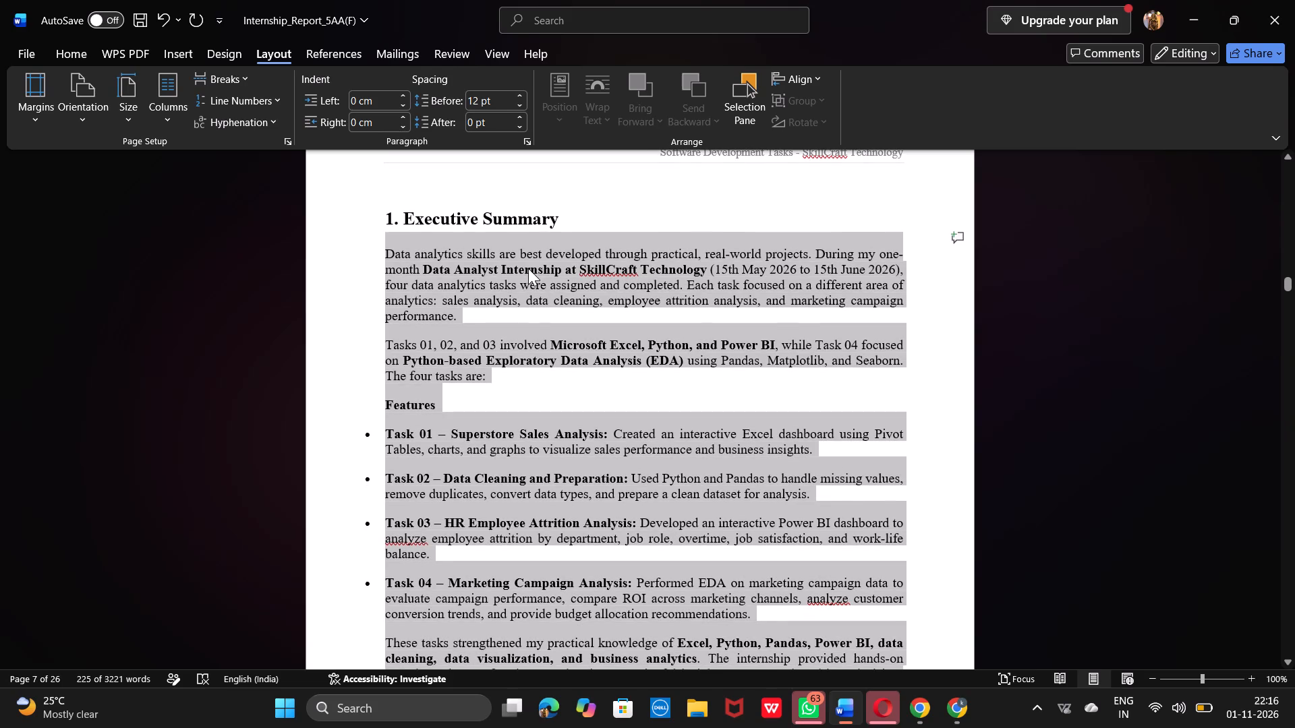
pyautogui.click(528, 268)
# Review the report from the Executive Summary to the Technology Stack and back up to the Student Declaration.
pyautogui.scroll(-2, 528, 268)
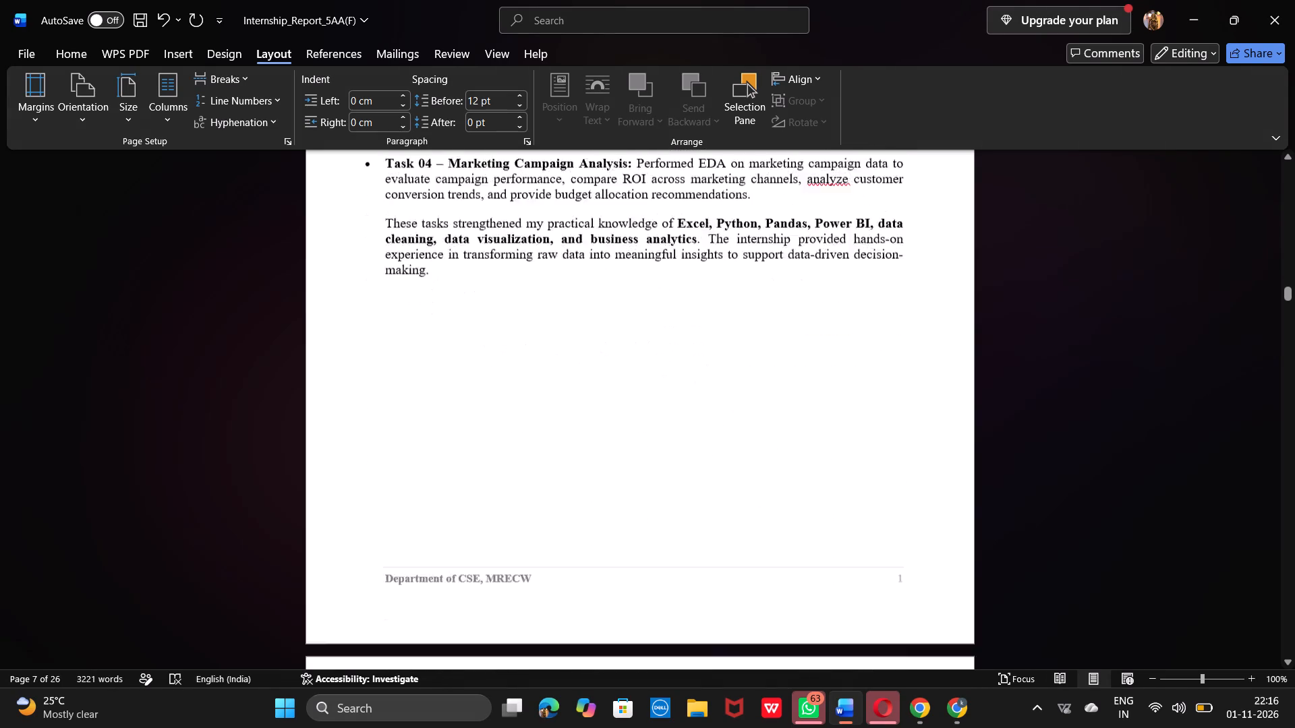
pyautogui.scroll(-7, 528, 268)
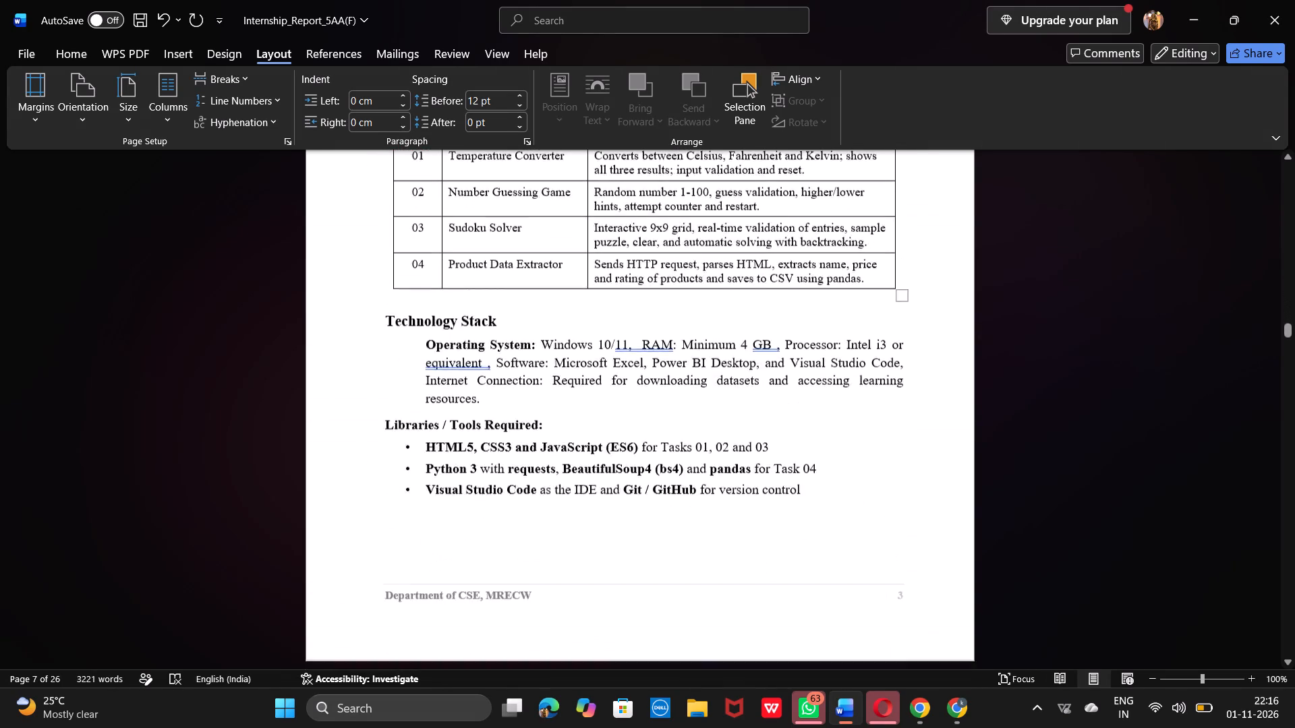
pyautogui.scroll(-1, 528, 268)
pyautogui.scroll(6, 528, 268)
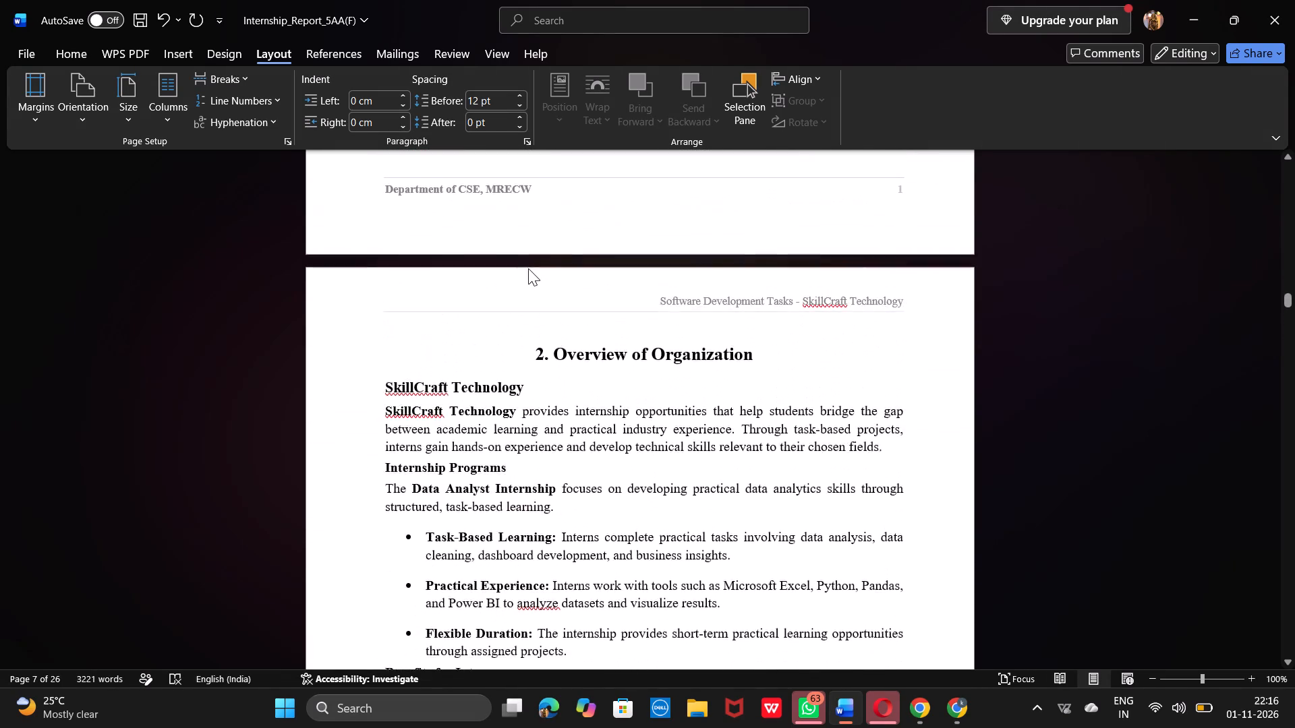
pyautogui.scroll(3, 528, 268)
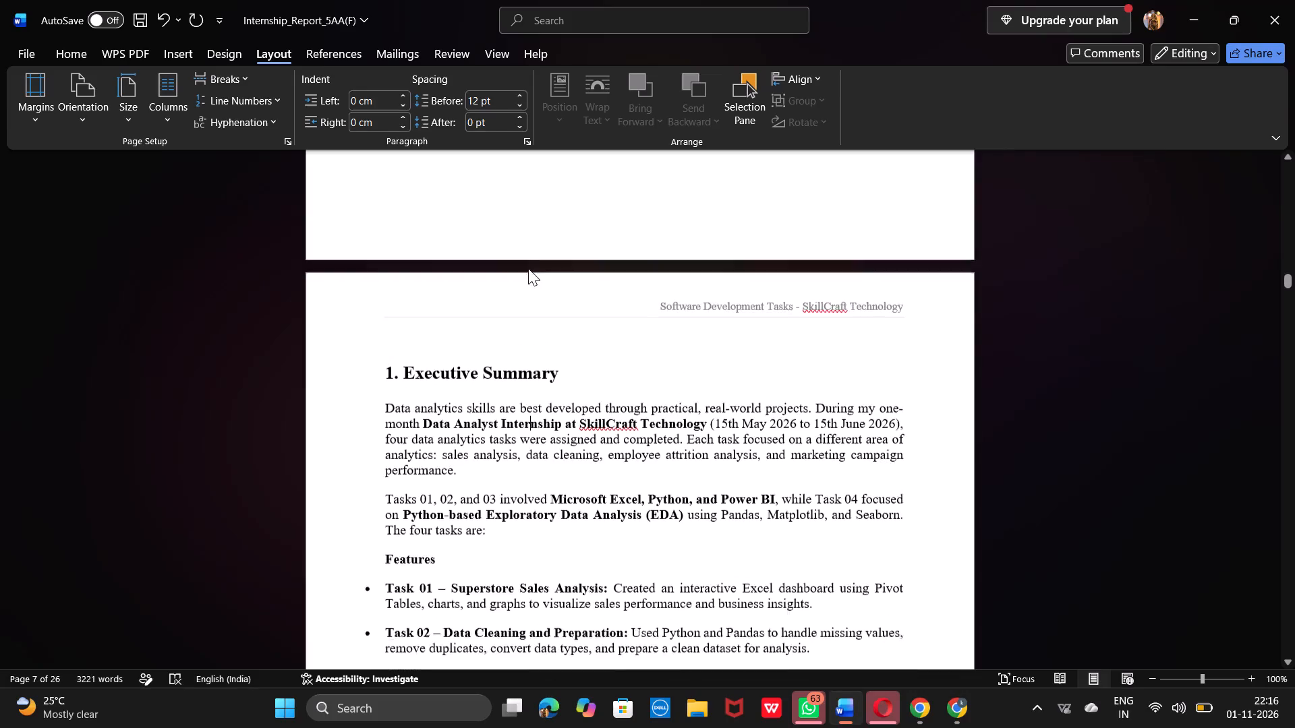
pyautogui.scroll(5, 528, 268)
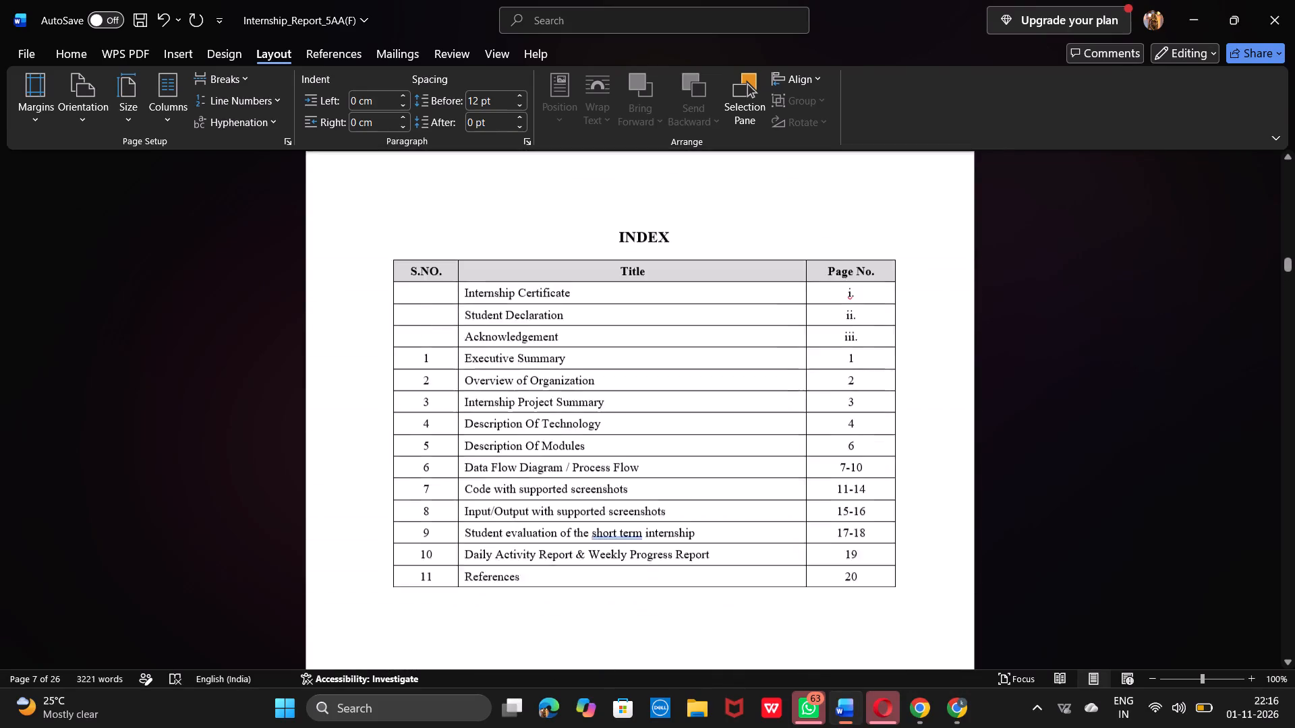
pyautogui.scroll(4, 528, 268)
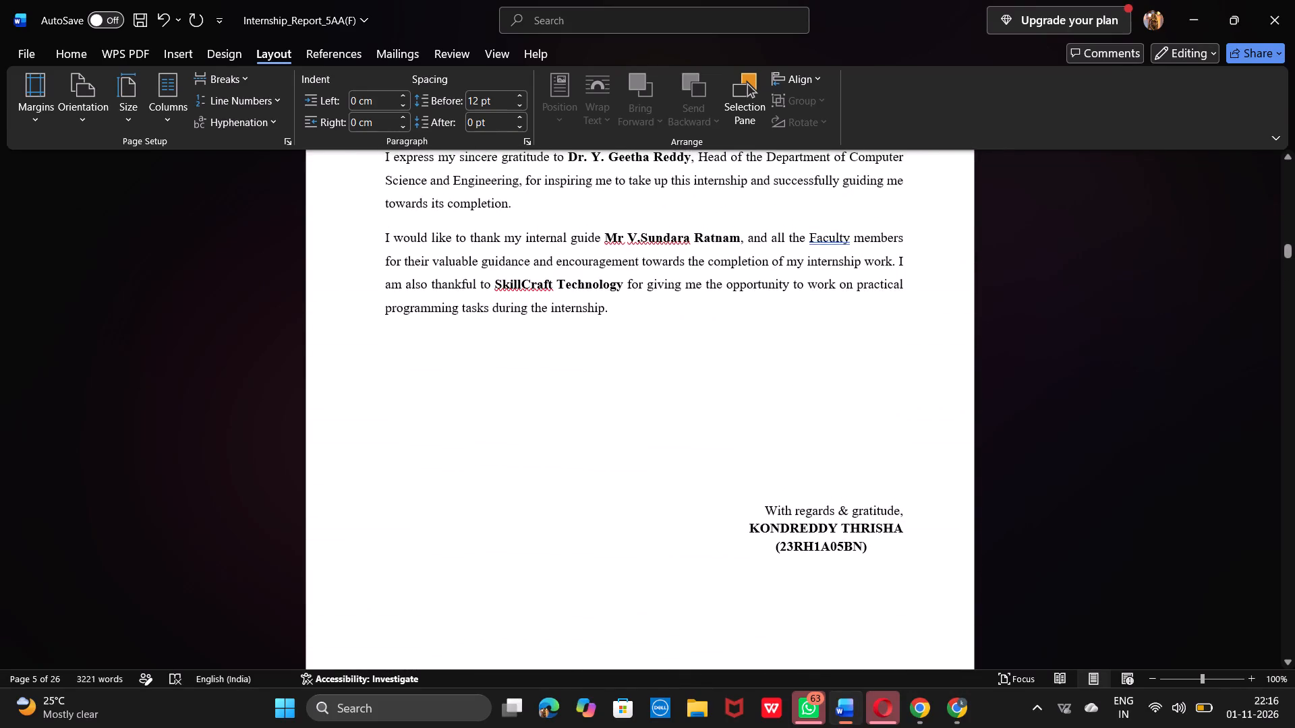
pyautogui.scroll(5, 488, 262)
# Start saving a copy of the report on the Desktop with the file name Internship_Report_5BN.
pyautogui.click(34, 54)
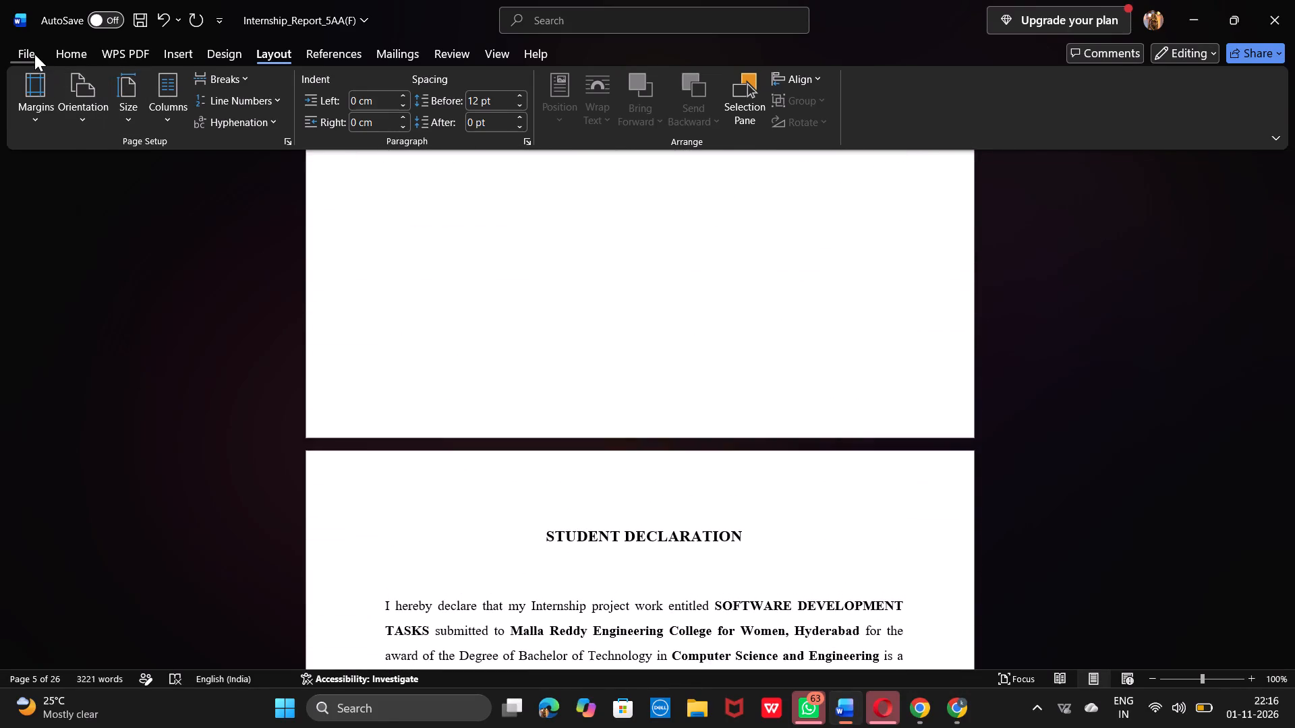
pyautogui.click(84, 396)
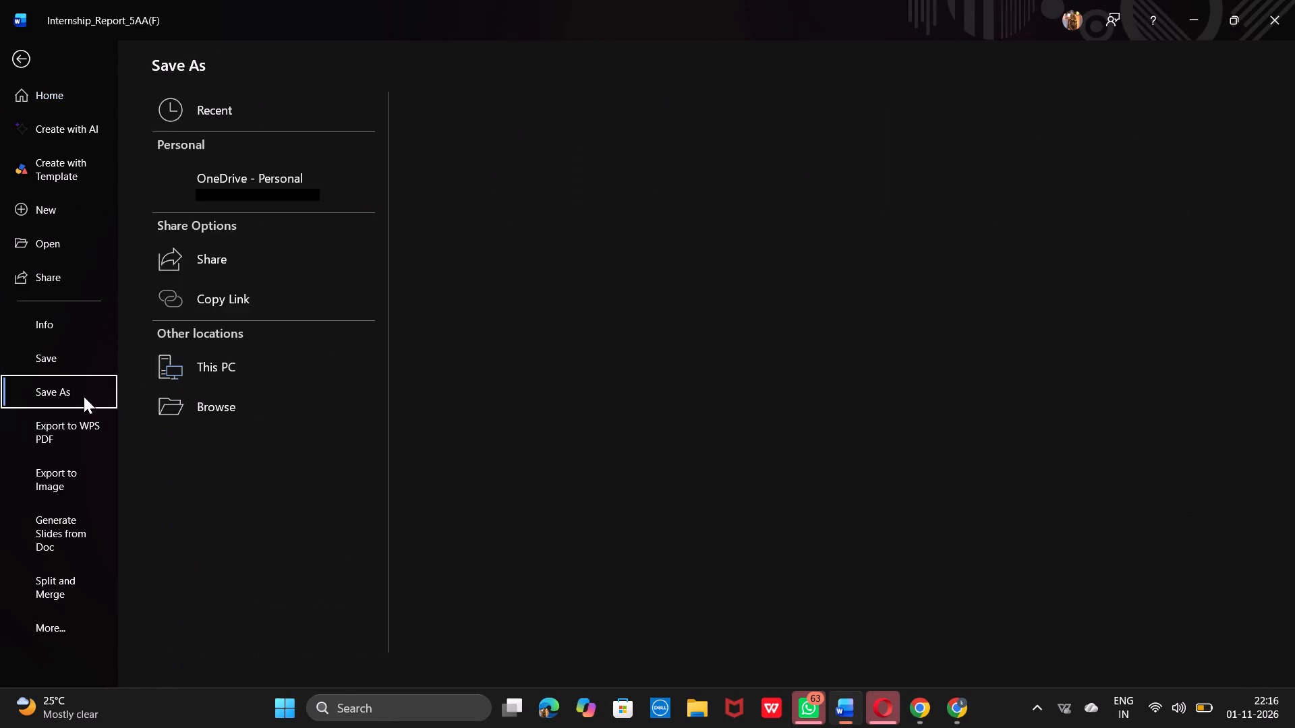
pyautogui.click(309, 365)
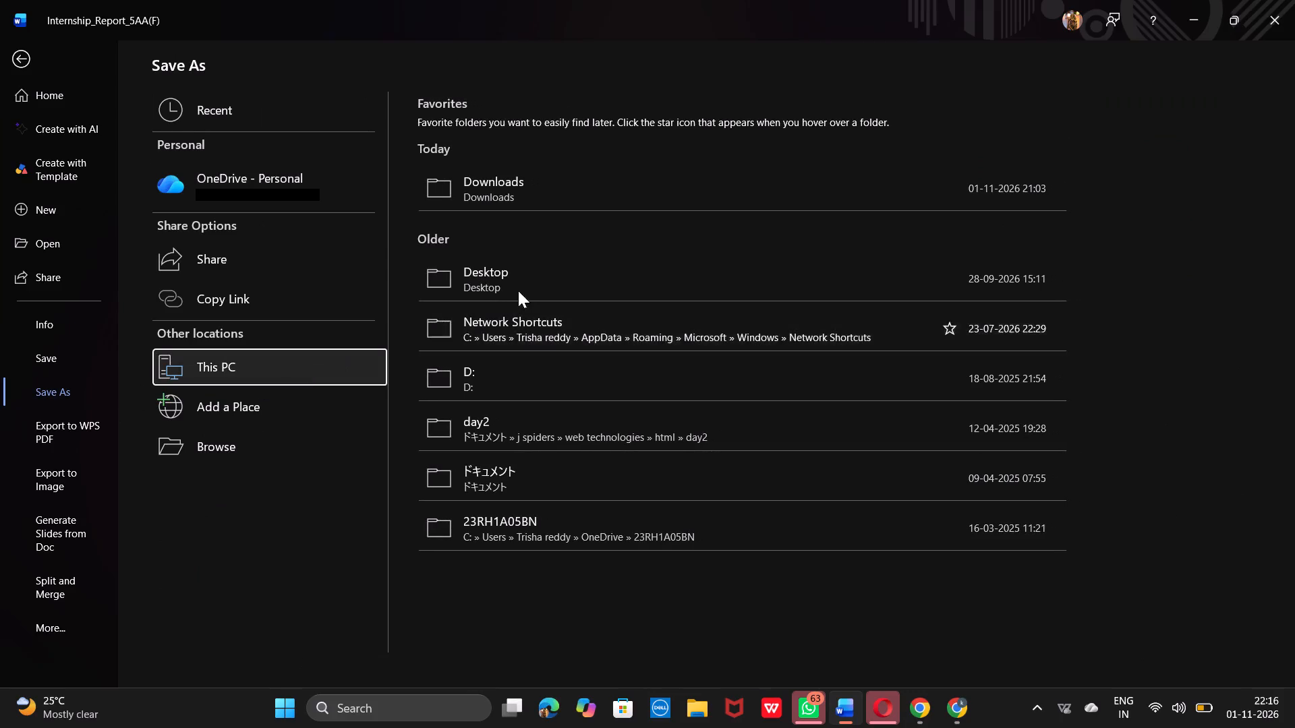
pyautogui.click(525, 286)
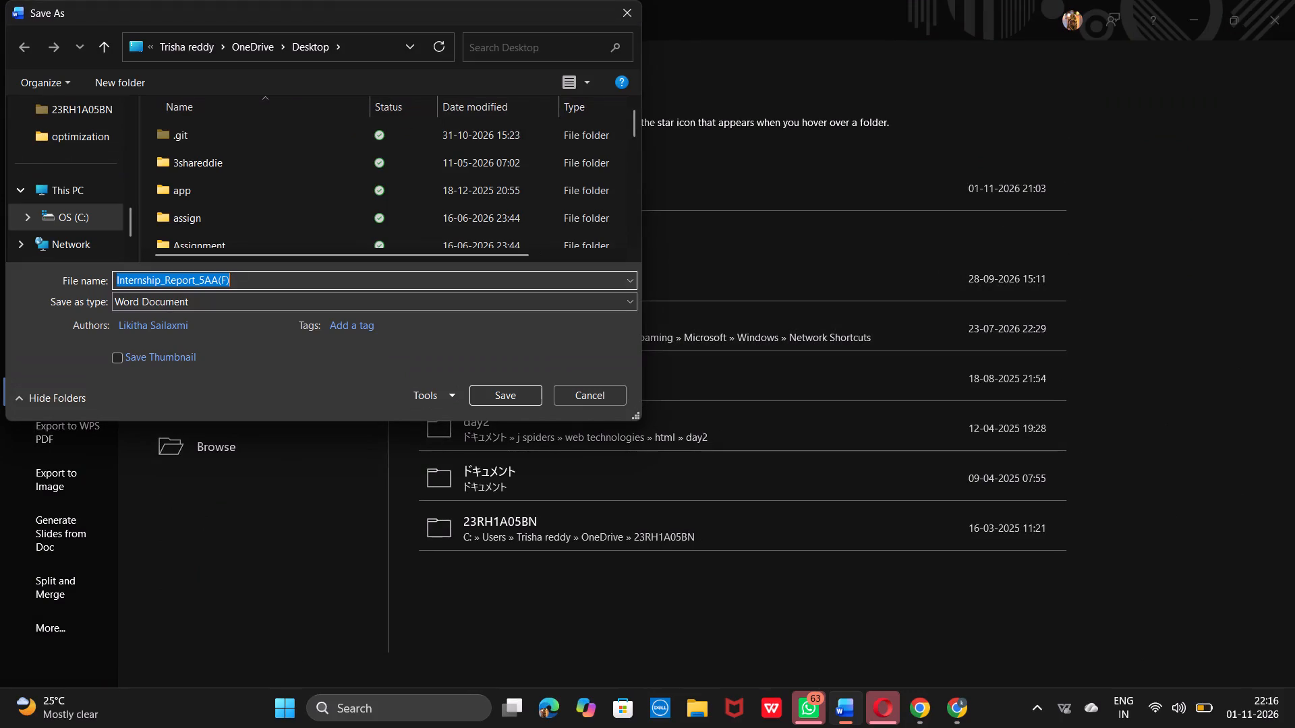
pyautogui.click(299, 278)
pyautogui.press('BackSpace')
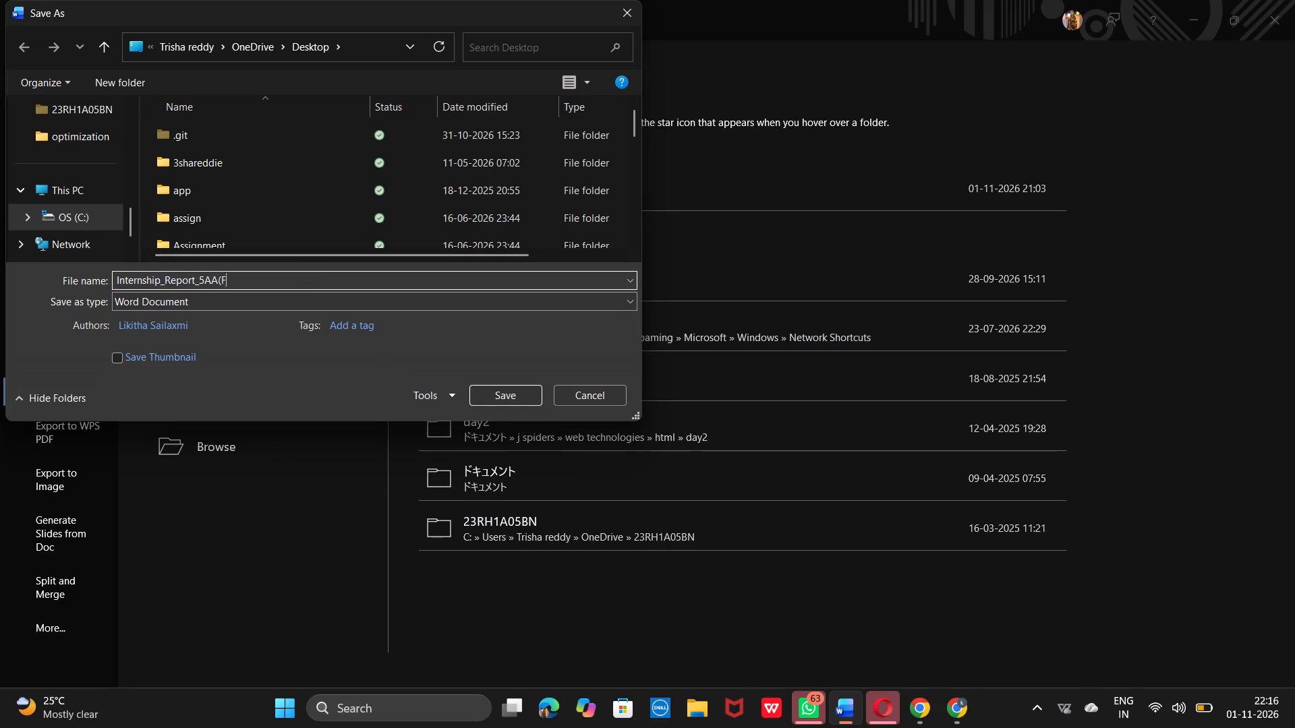
pyautogui.press('BackSpace')
pyautogui.press('BackSpace')
pyautogui.press('BackSpace')
pyautogui.press('BackSpace')
# Set the copy's file type to PDF and save it in the Desktop folder.
pyautogui.click(115, 185)
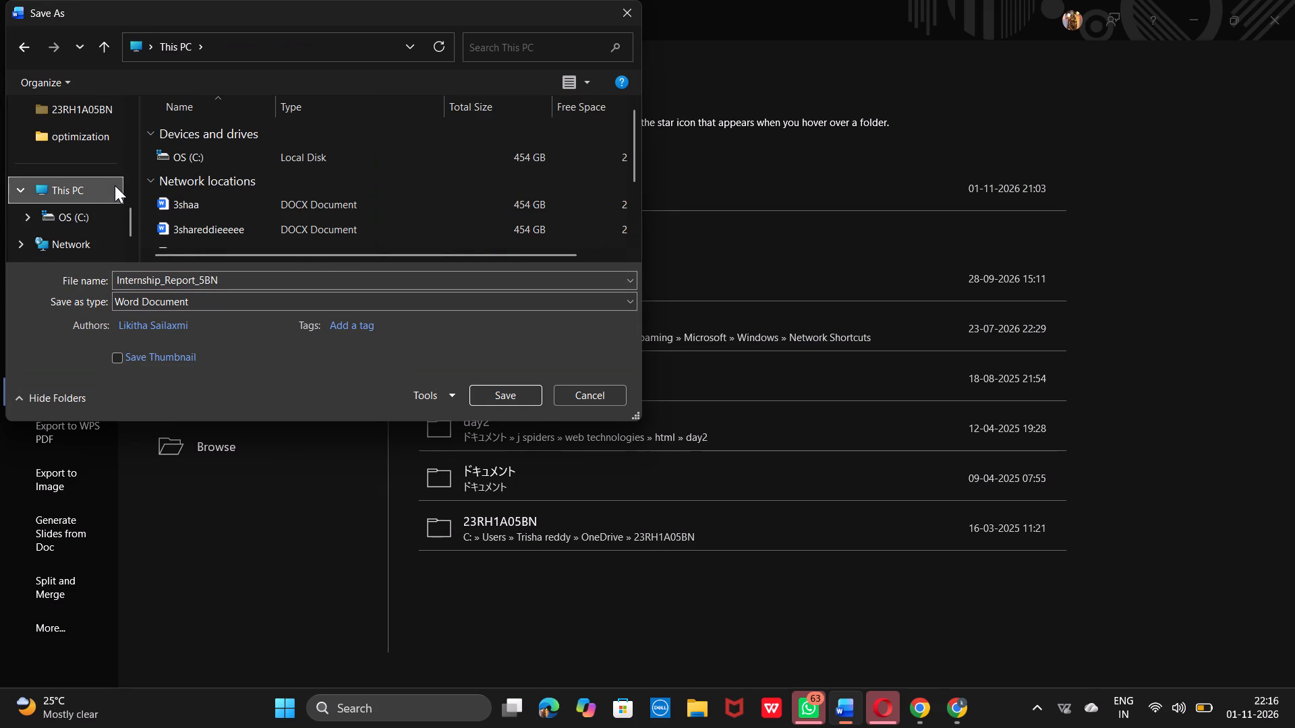
pyautogui.click(199, 291)
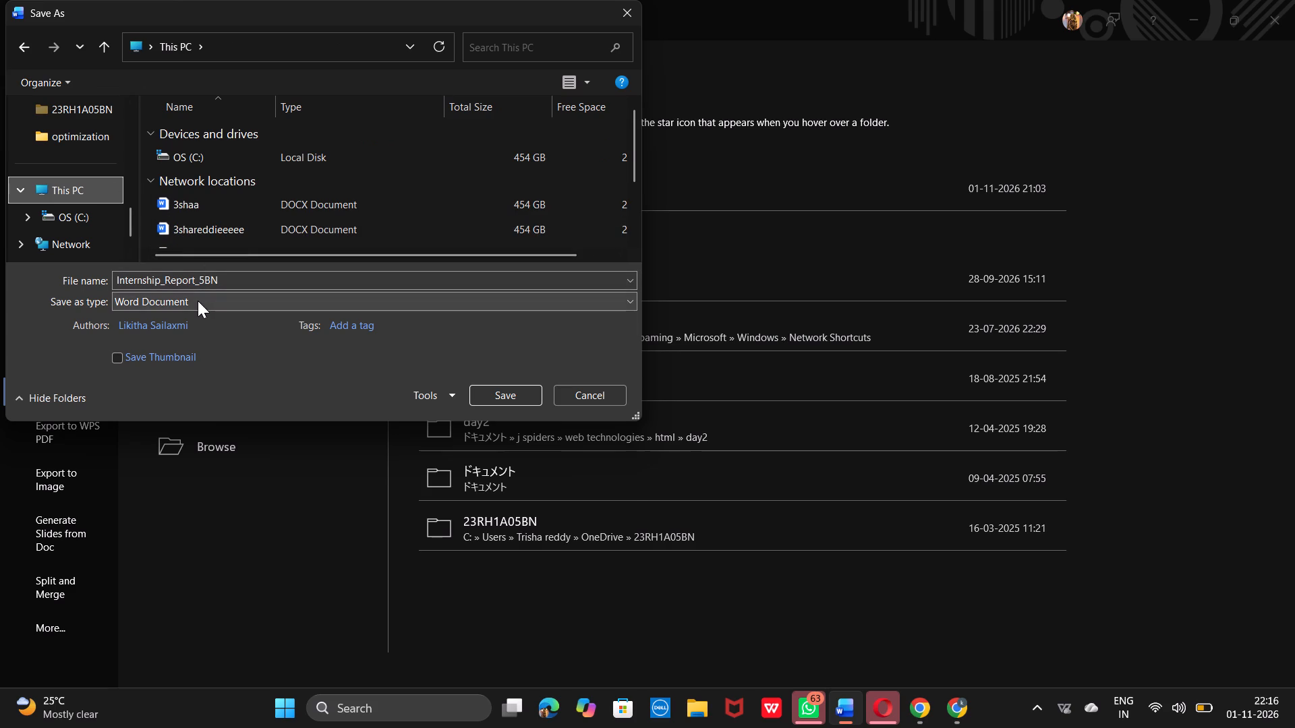
pyautogui.click(198, 301)
pyautogui.click(171, 396)
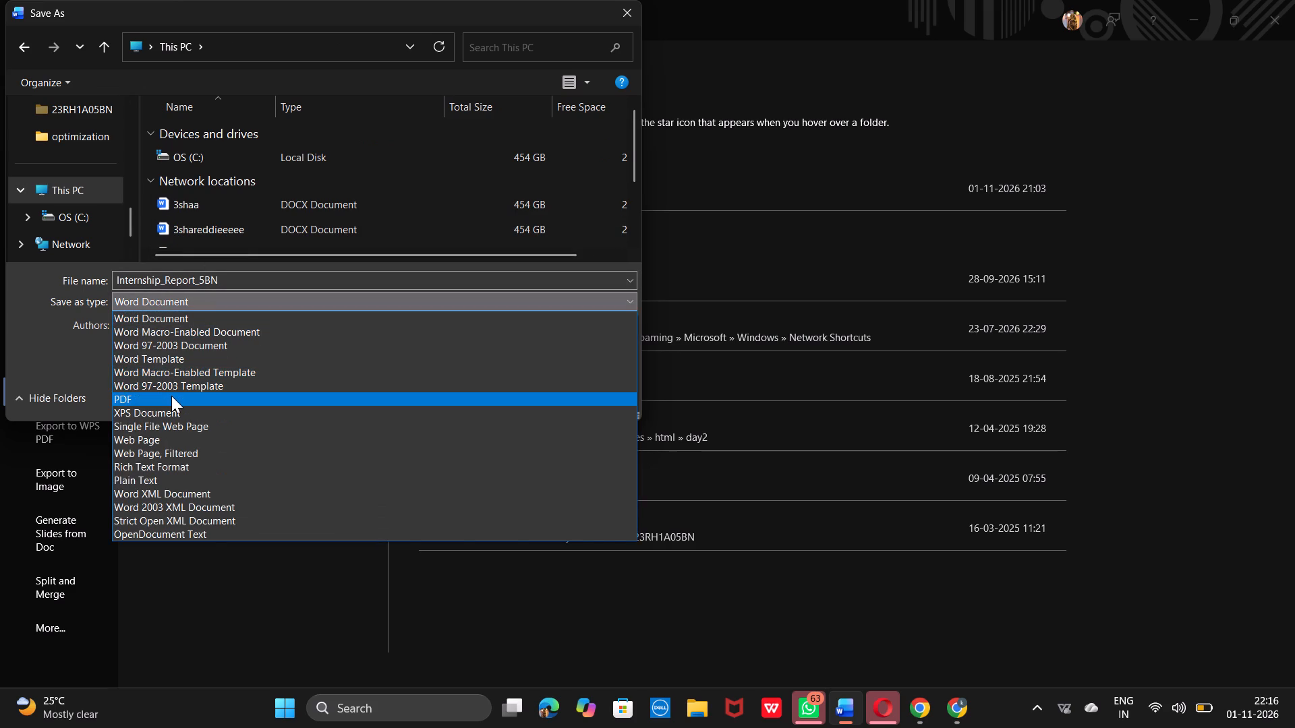
pyautogui.scroll(1, 82, 178)
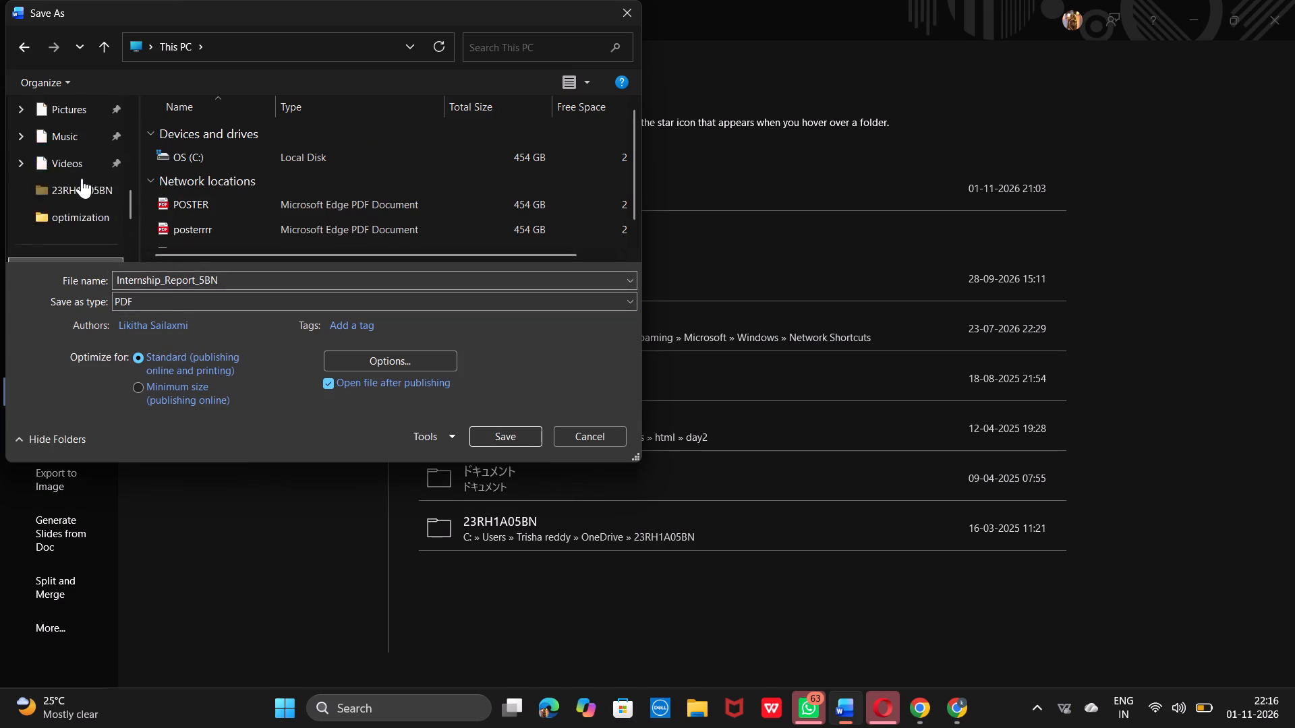
pyautogui.scroll(6, 82, 178)
pyautogui.scroll(-1, 93, 209)
pyautogui.click(100, 193)
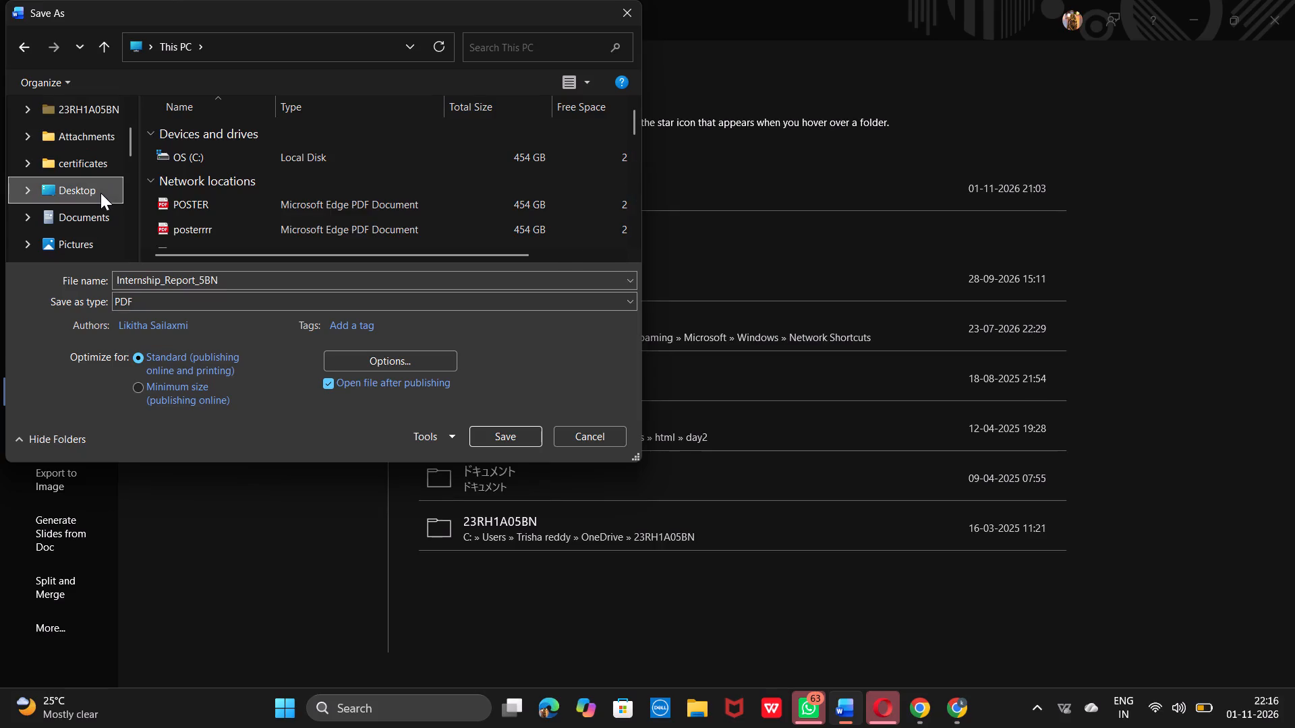
pyautogui.click(494, 437)
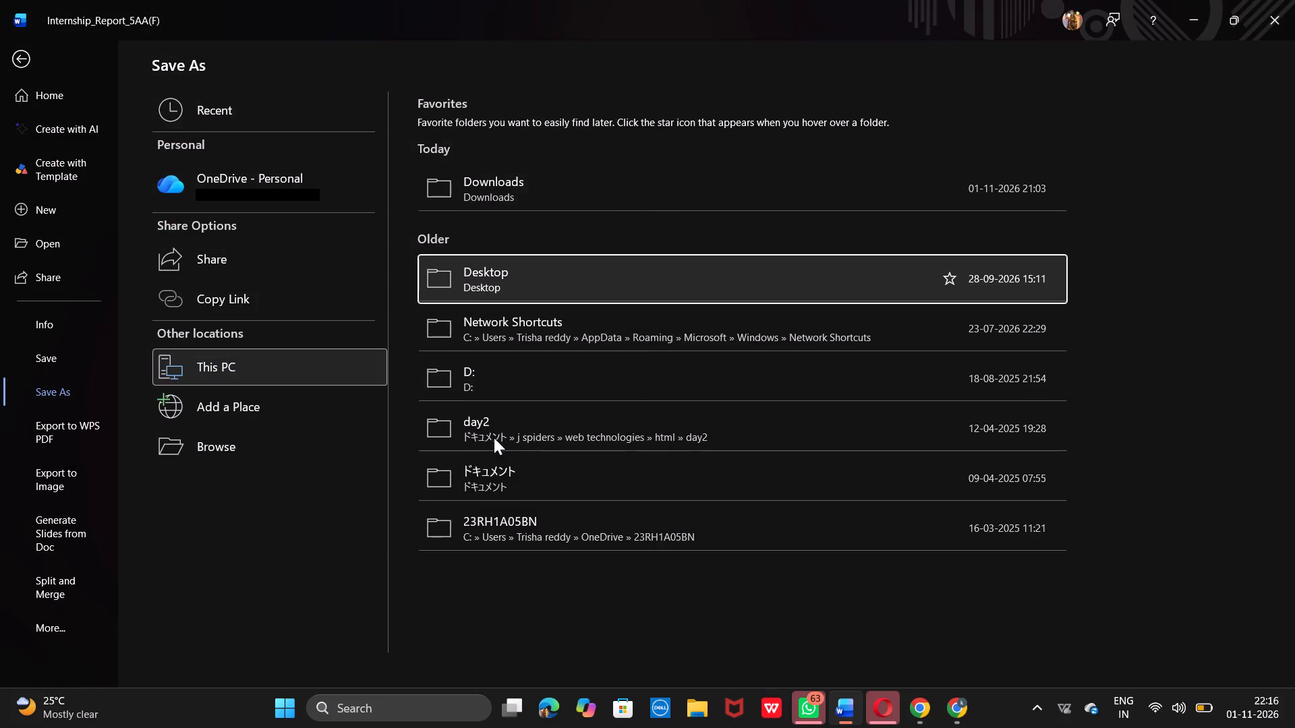
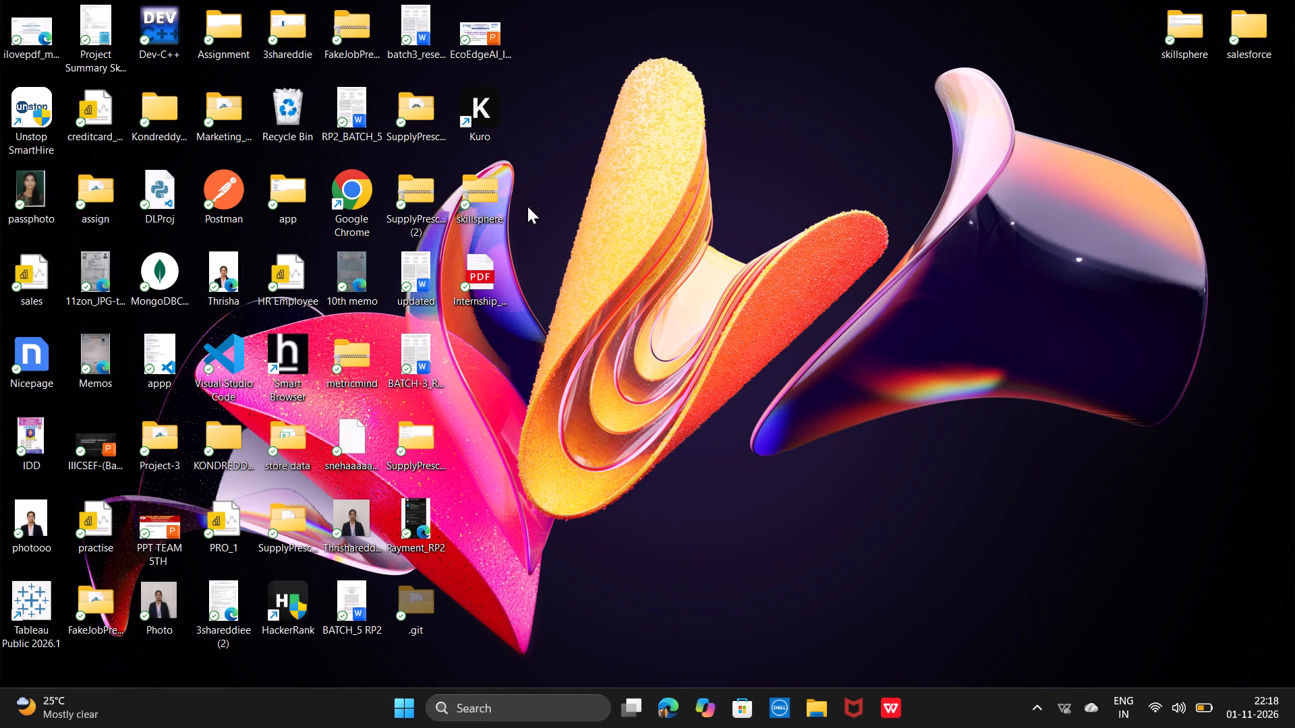
pyautogui.doubleClick(488, 287)
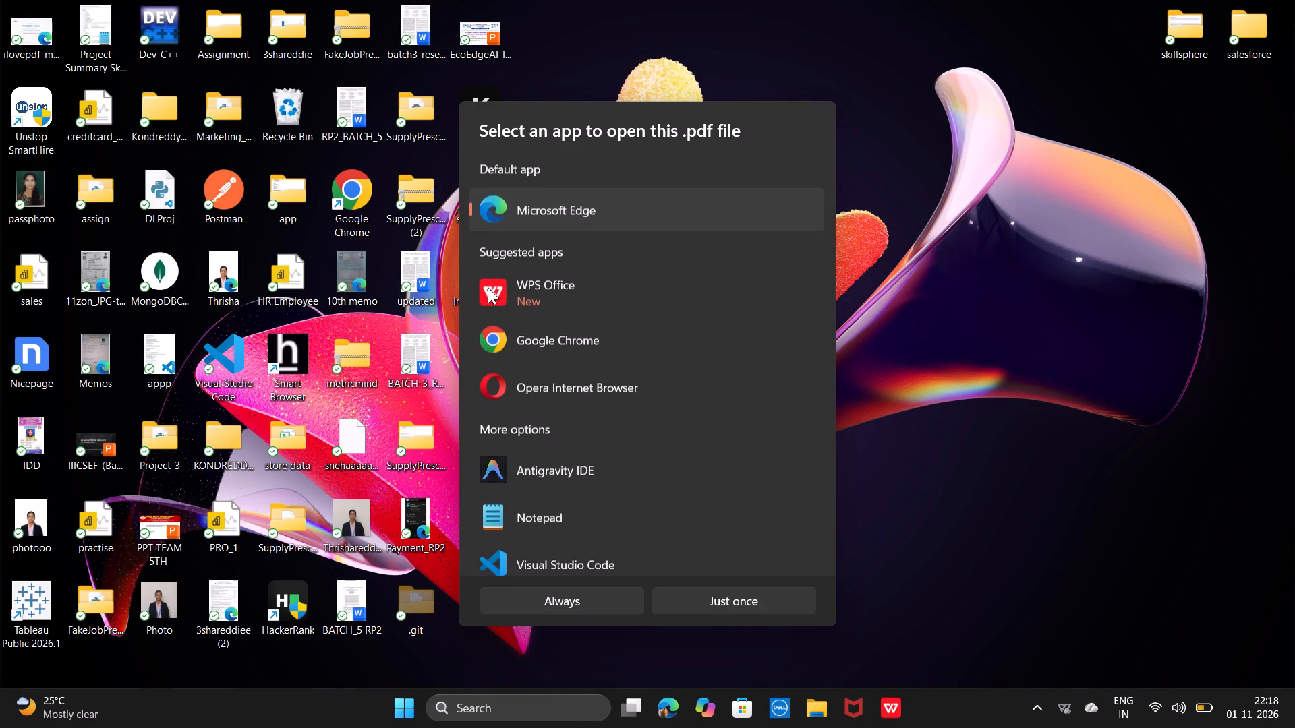
pyautogui.click(569, 216)
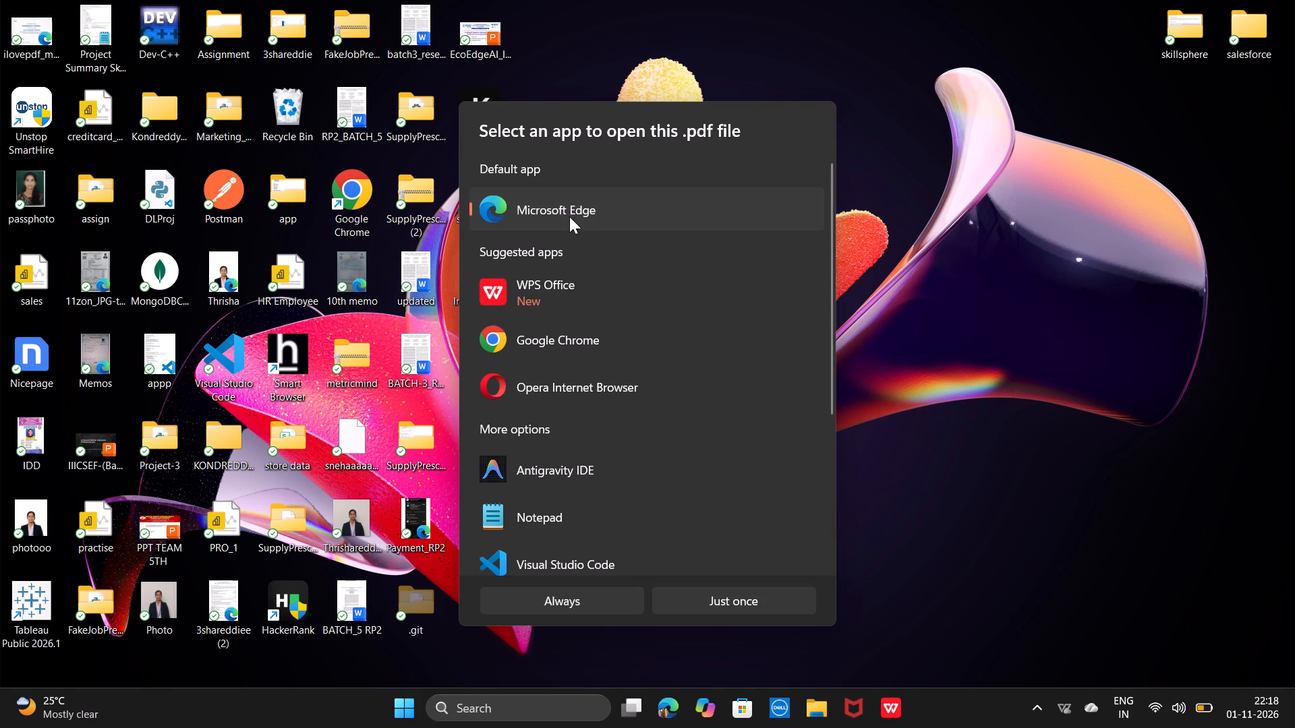
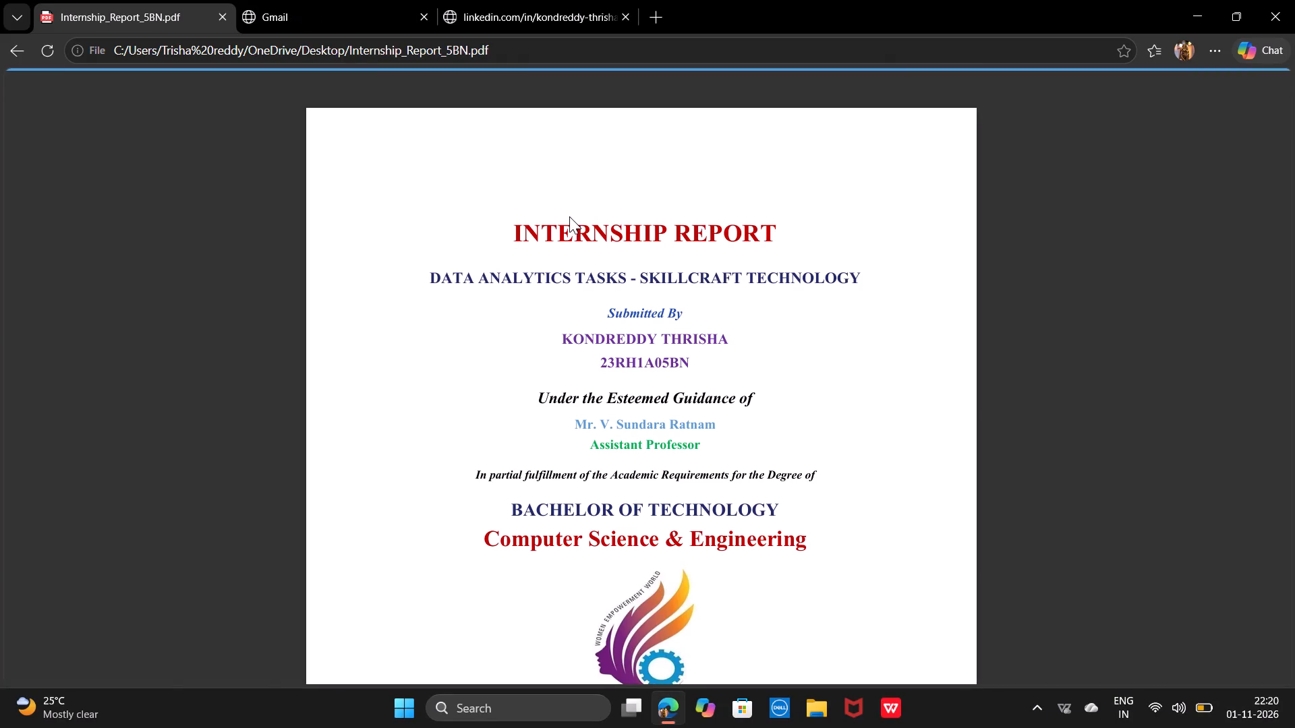
# Review the exported Internship_Report_5BN PDF from the title page to the Executive Summary, and close the browser.
pyautogui.scroll(-4, 569, 216)
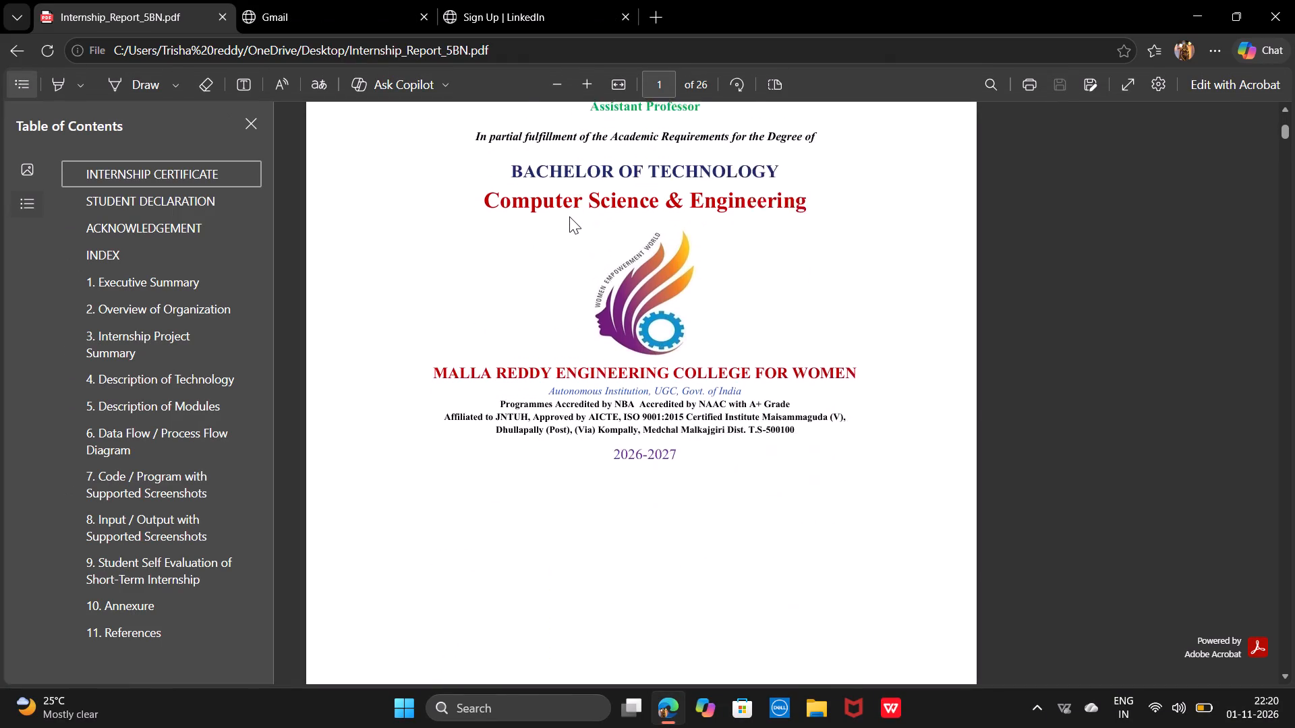
pyautogui.scroll(-6, 569, 216)
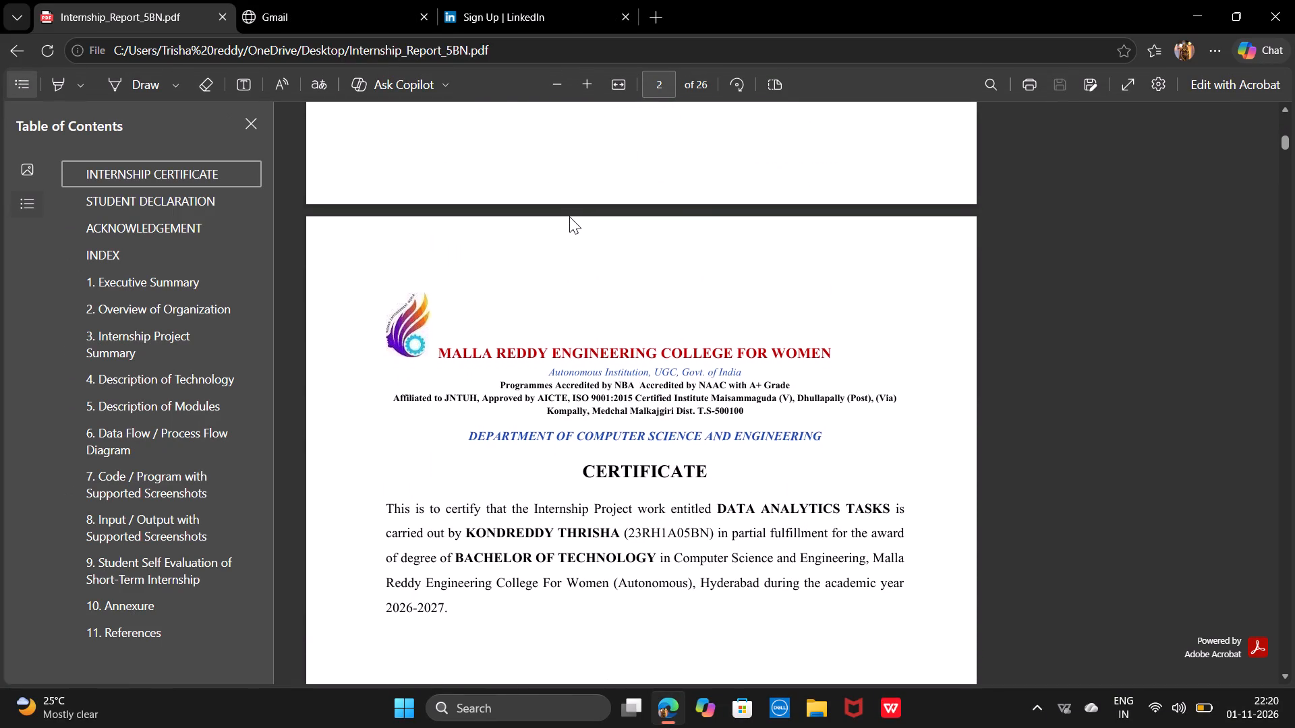
pyautogui.scroll(-5, 569, 216)
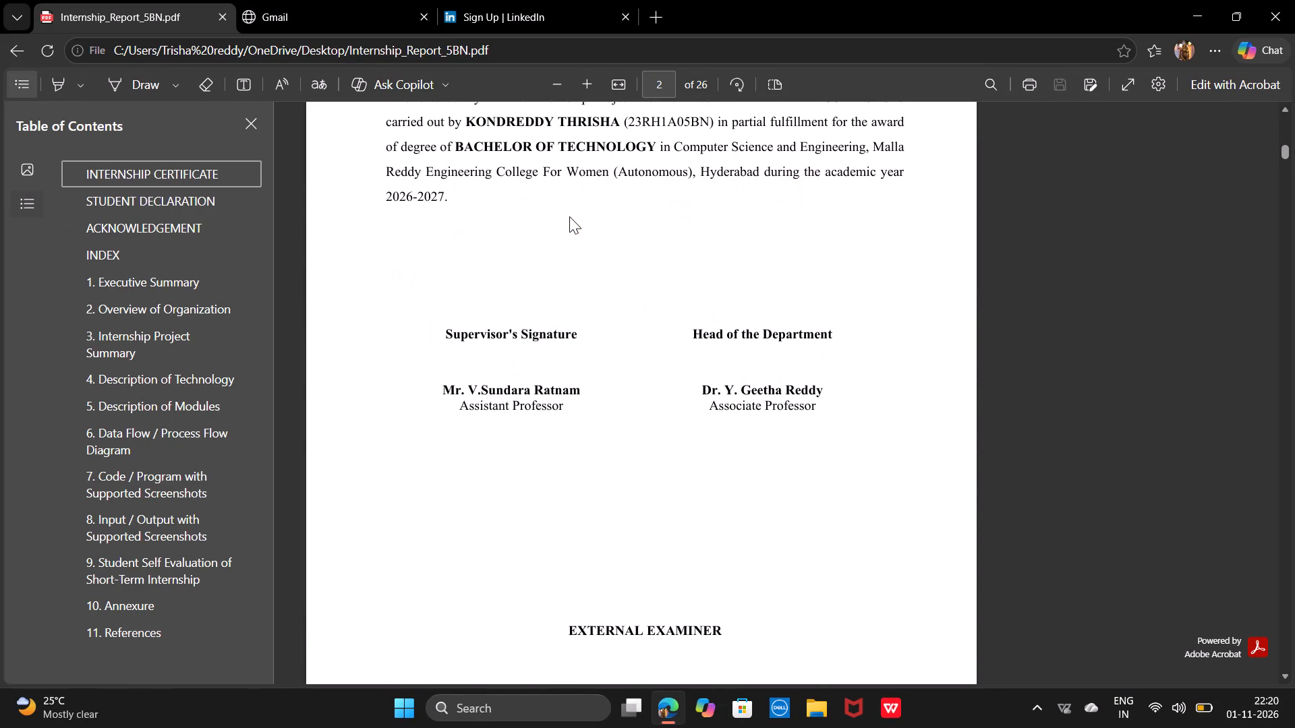
pyautogui.scroll(-4, 569, 216)
pyautogui.scroll(-3, 584, 164)
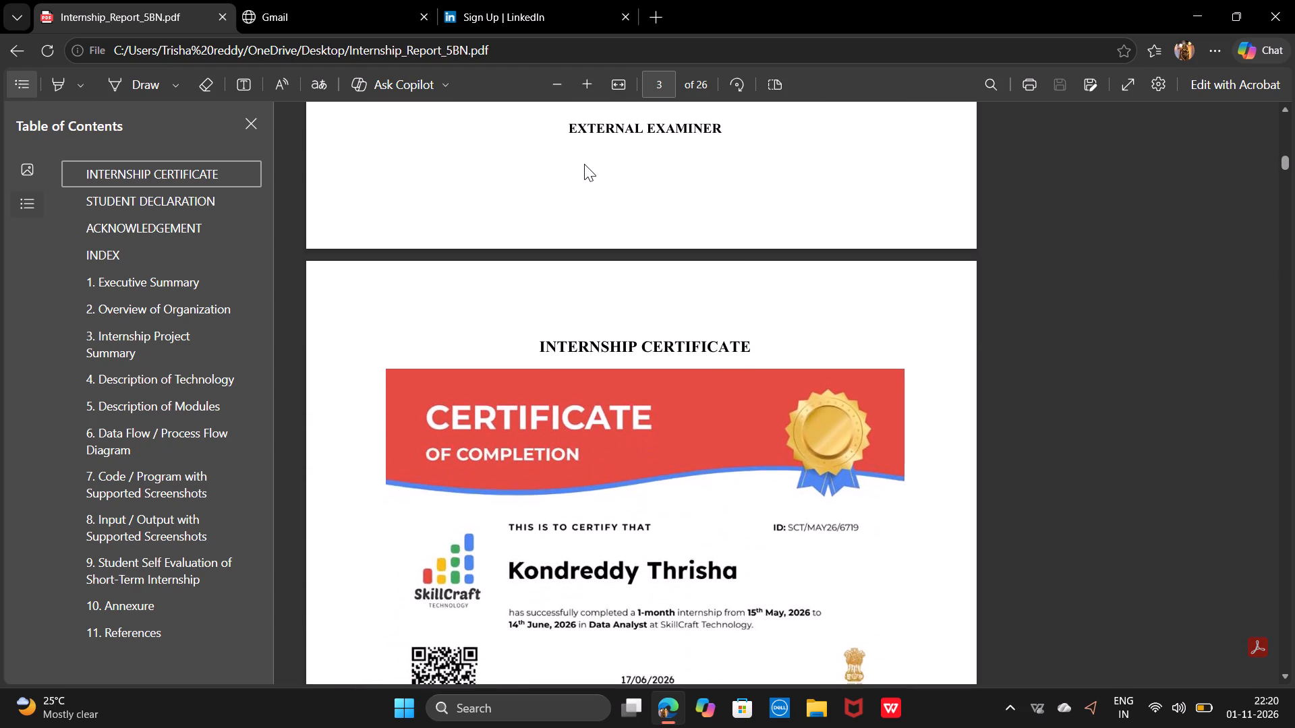
pyautogui.scroll(-5, 584, 164)
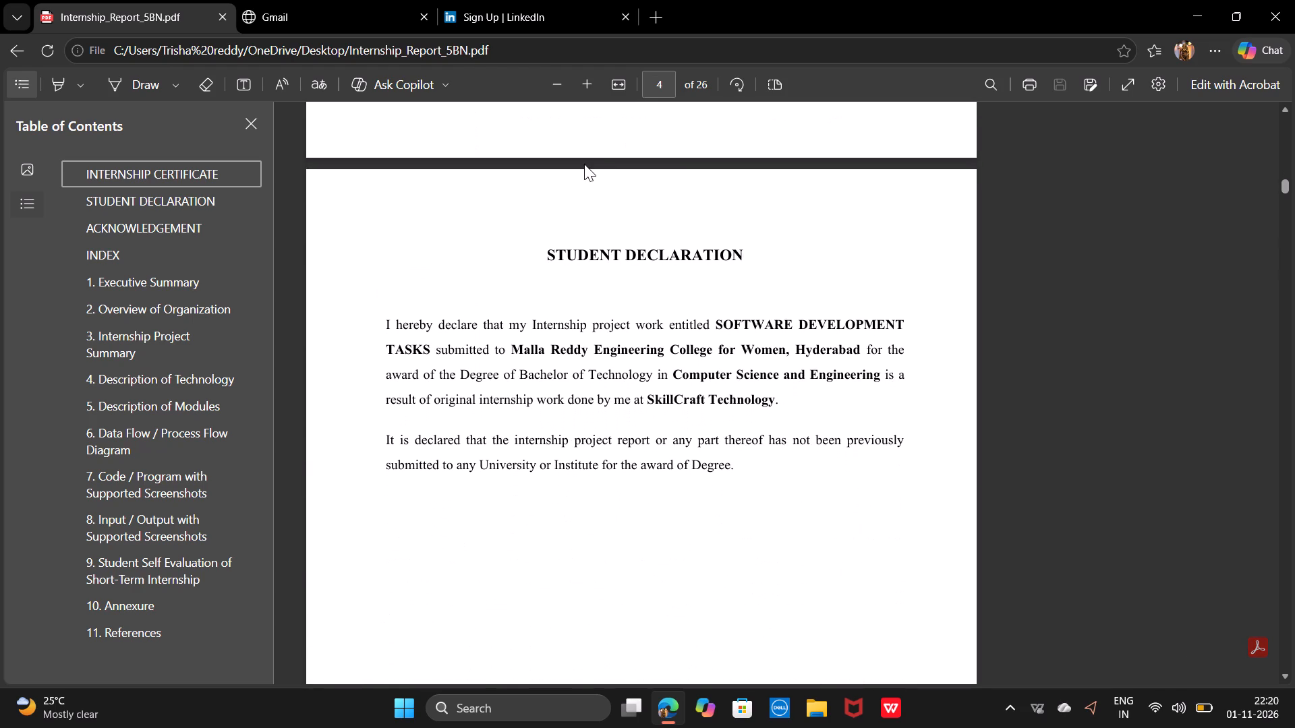
pyautogui.scroll(-1, 584, 164)
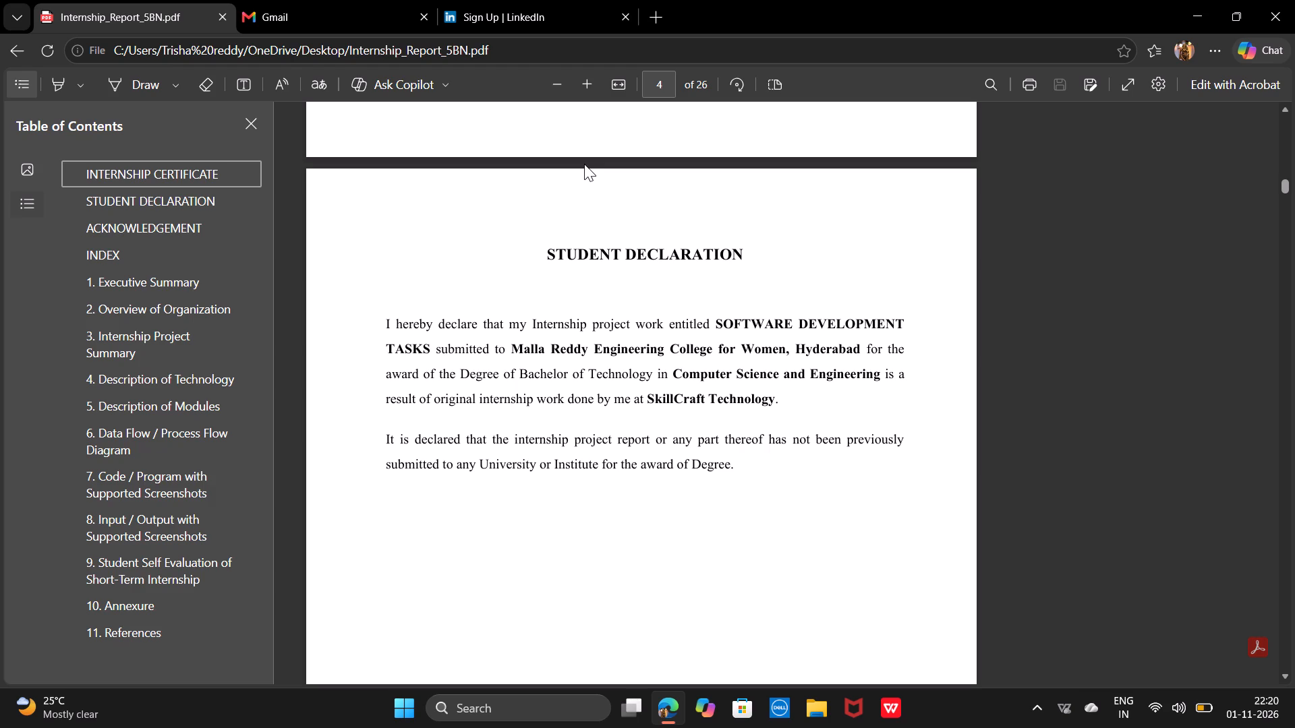
pyautogui.scroll(-8, 584, 164)
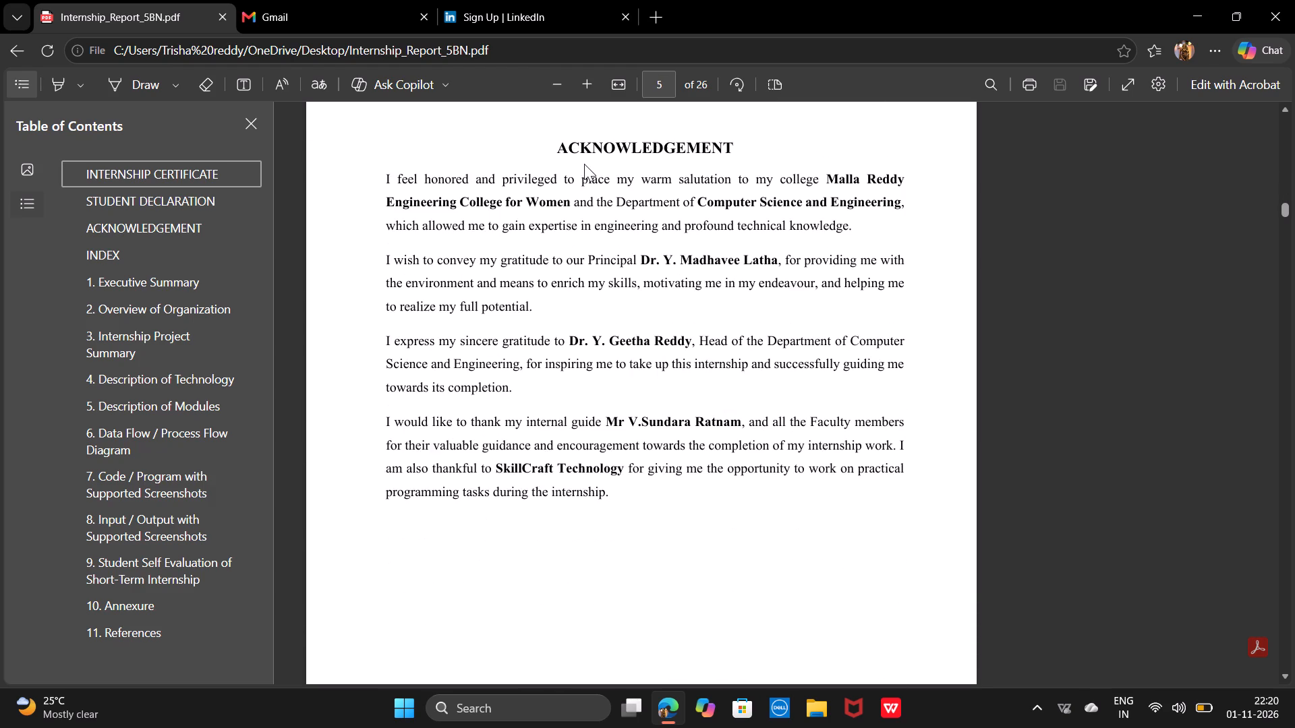
pyautogui.scroll(-8, 584, 164)
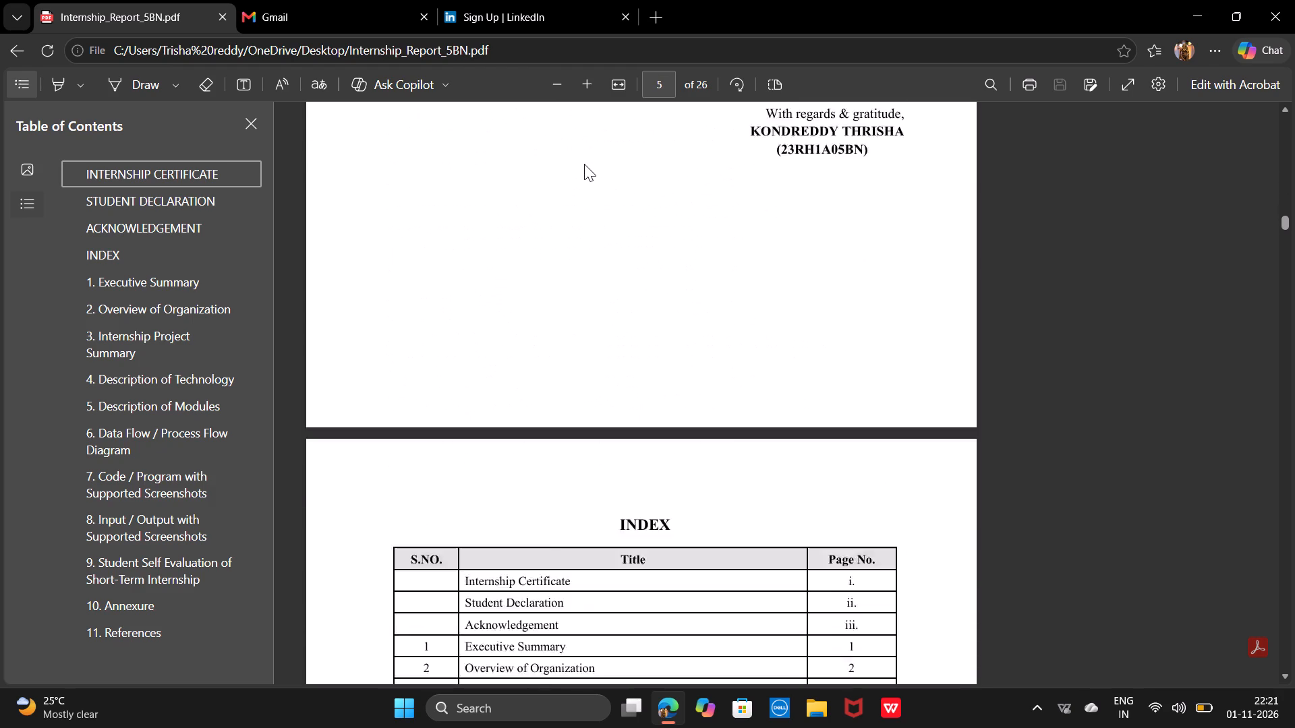
pyautogui.scroll(-5, 584, 164)
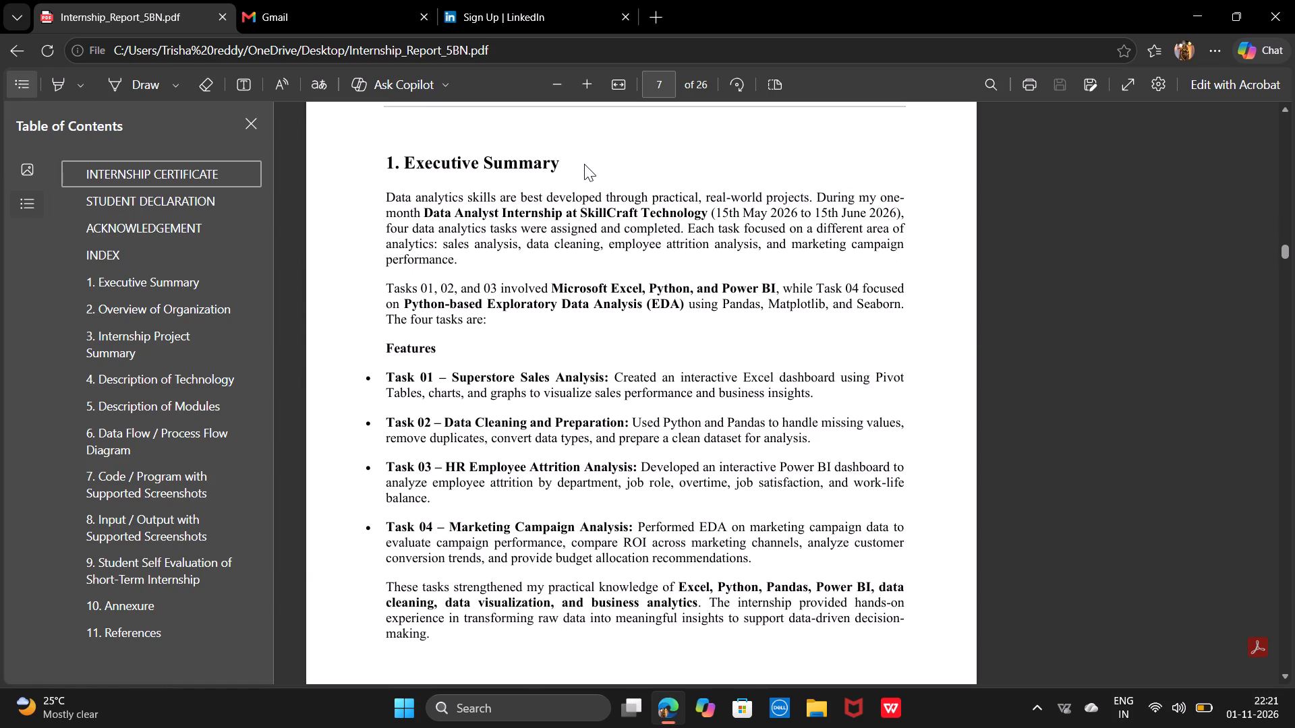
pyautogui.click(1273, 1)
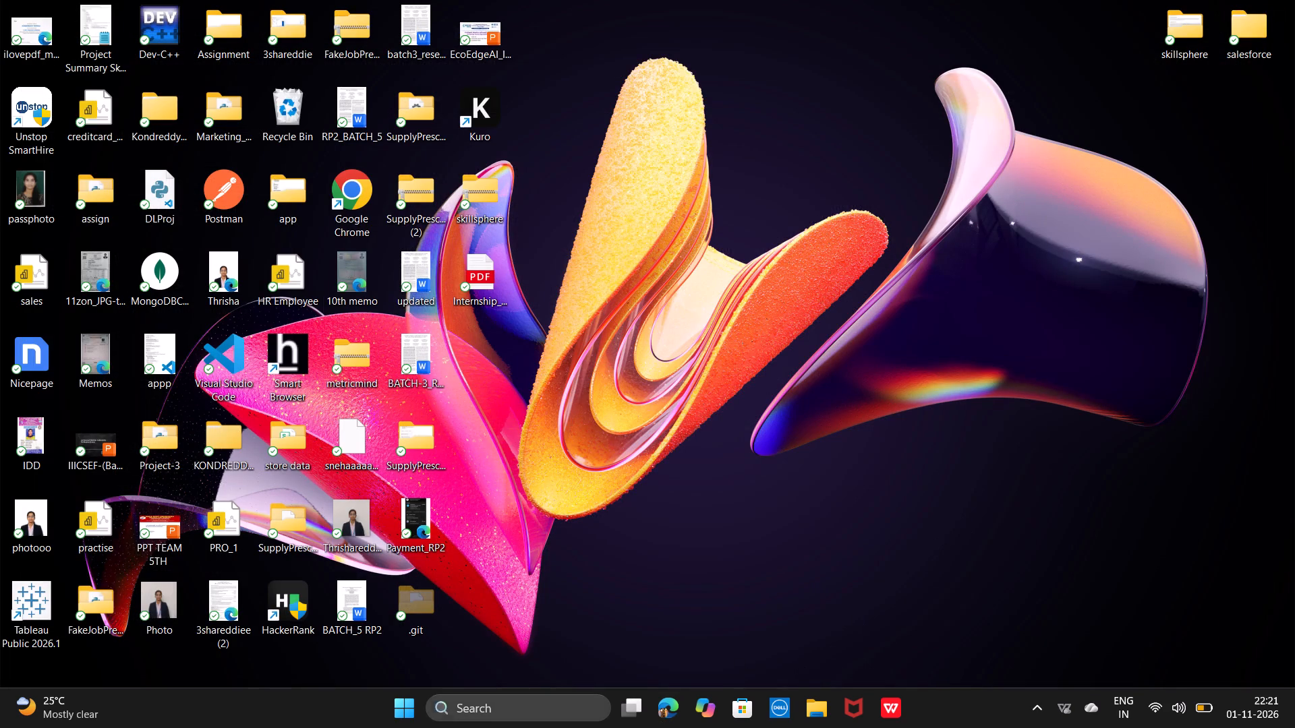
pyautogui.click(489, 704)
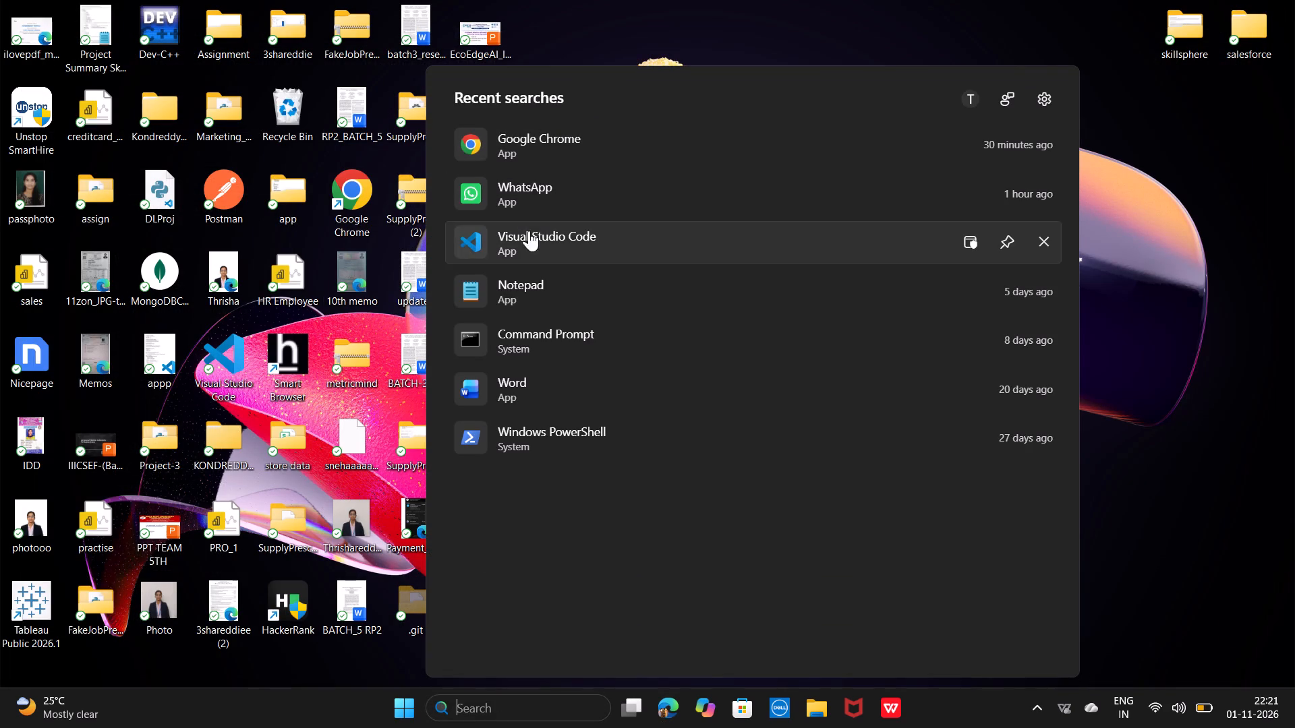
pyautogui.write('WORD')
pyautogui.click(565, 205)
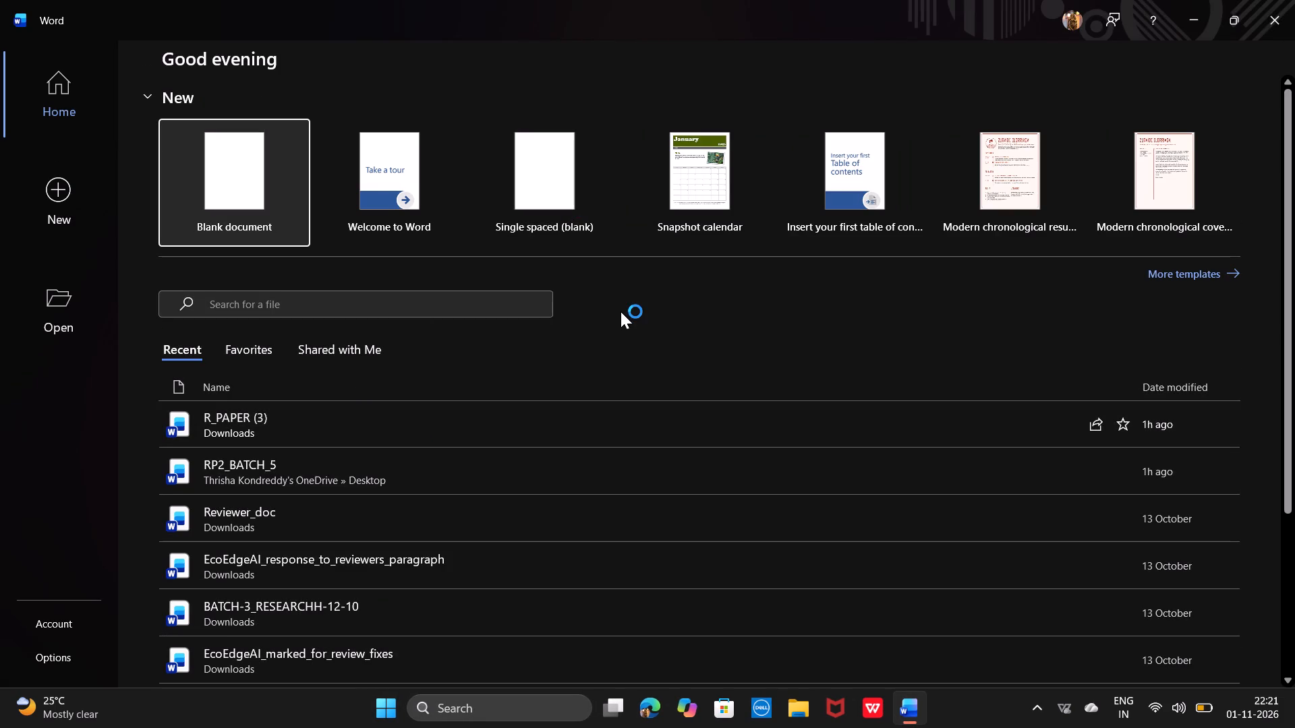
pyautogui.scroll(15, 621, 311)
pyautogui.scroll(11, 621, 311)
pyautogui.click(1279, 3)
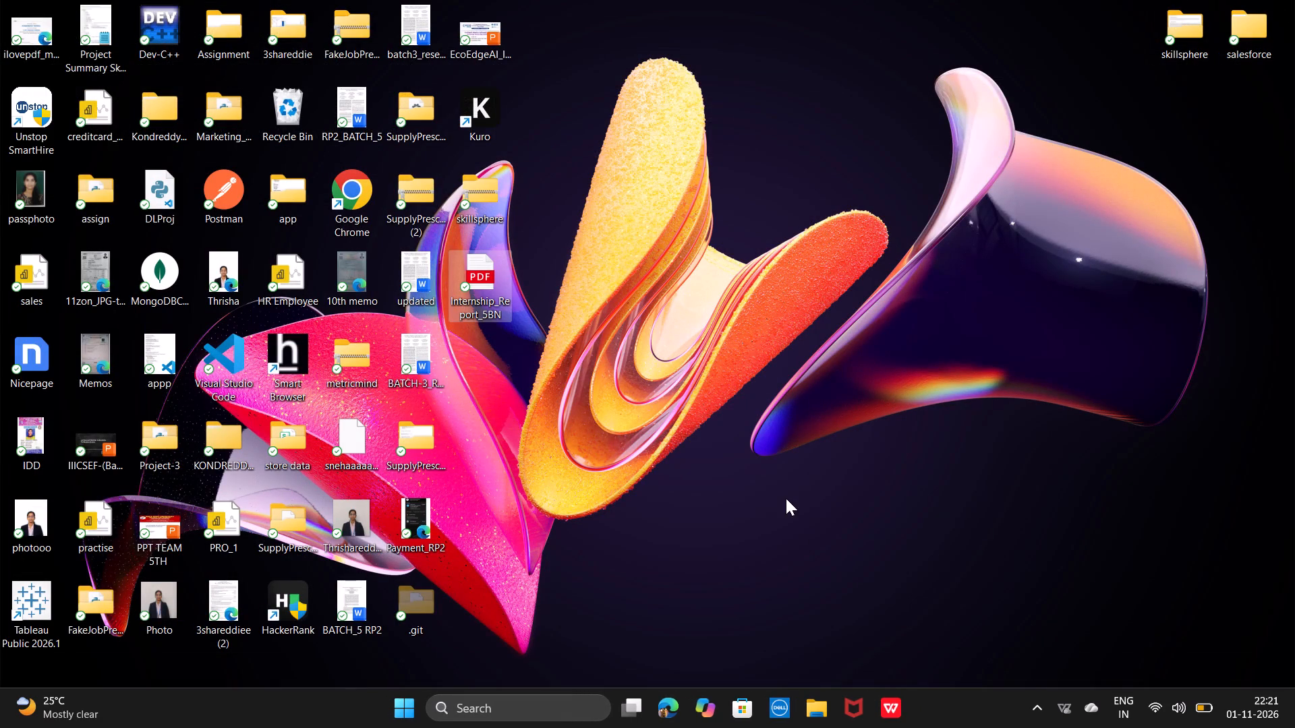
# Shut down the computer from the Windows desktop.
pyautogui.hotkey('alt', 'F4')
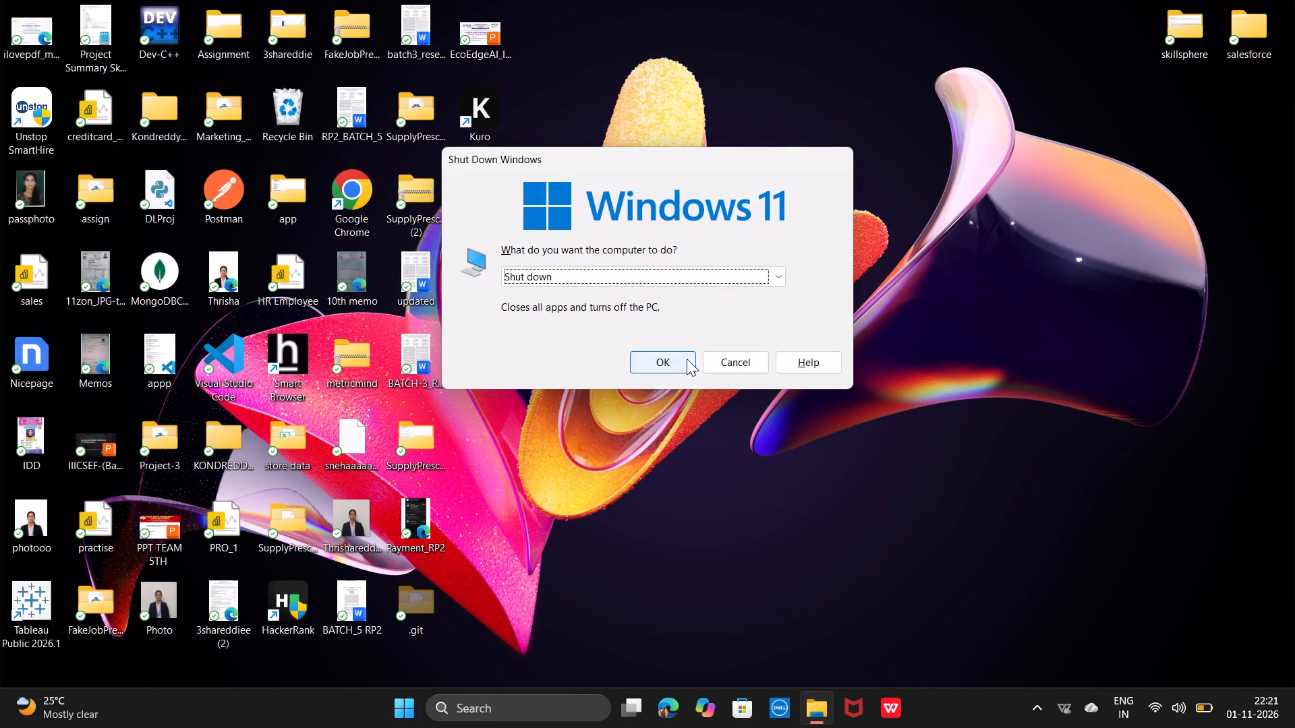
pyautogui.click(687, 359)
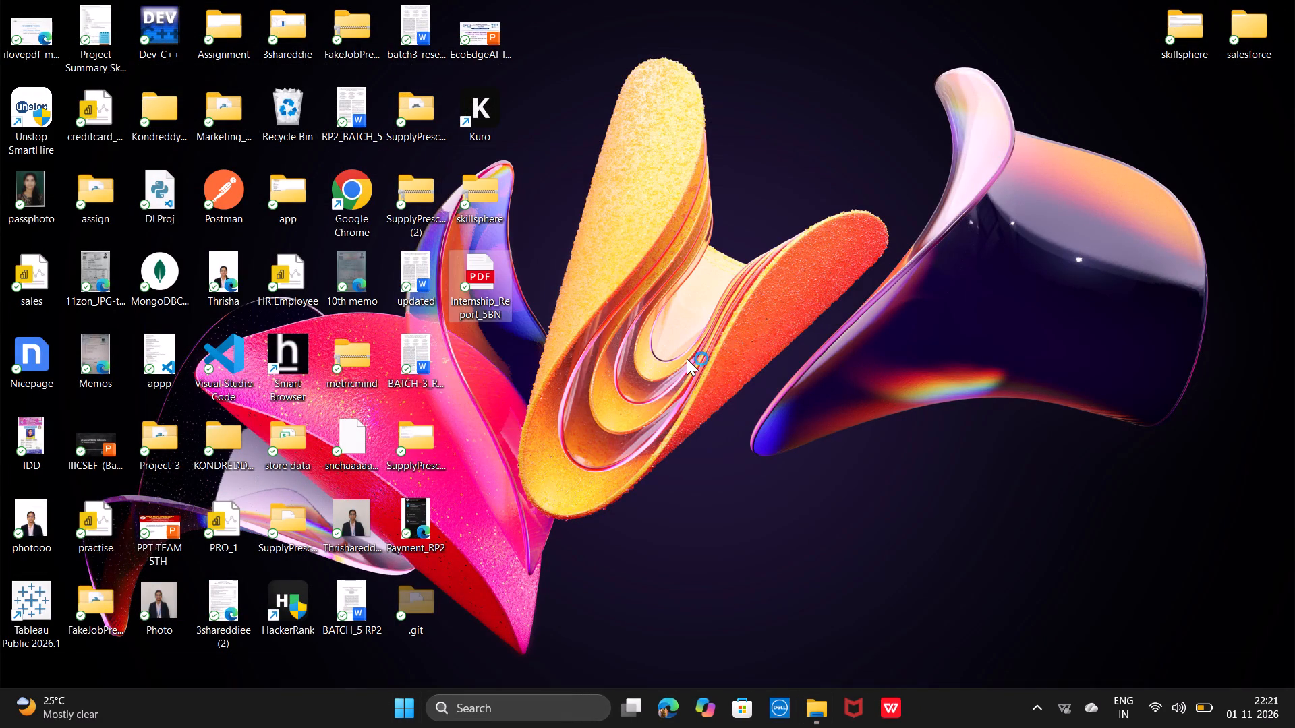